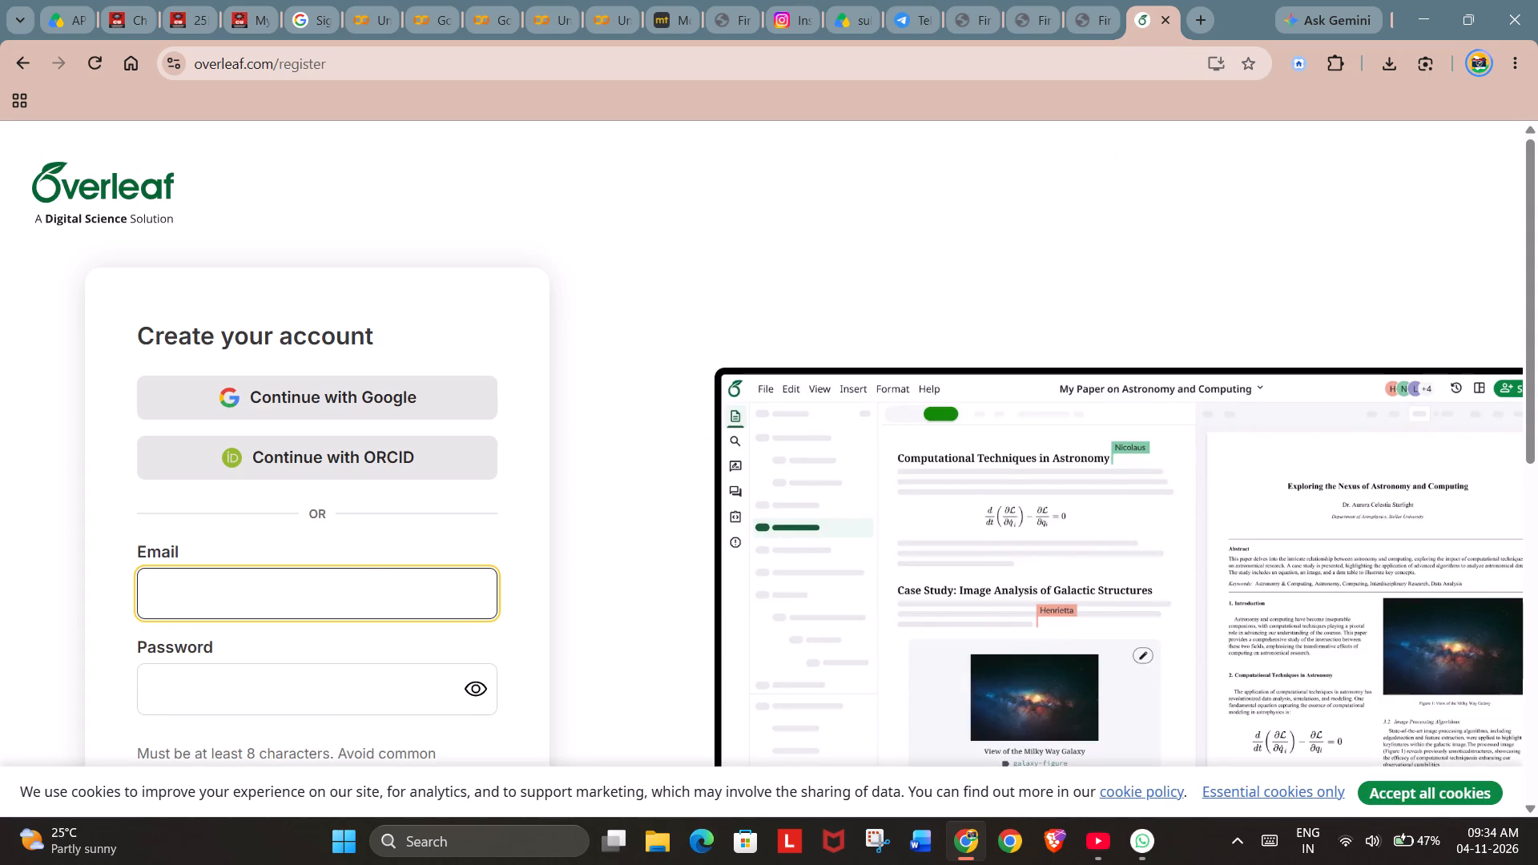
Sign in to Overleaf with the Google account and dismiss the premium discount offer.
click(386, 388)
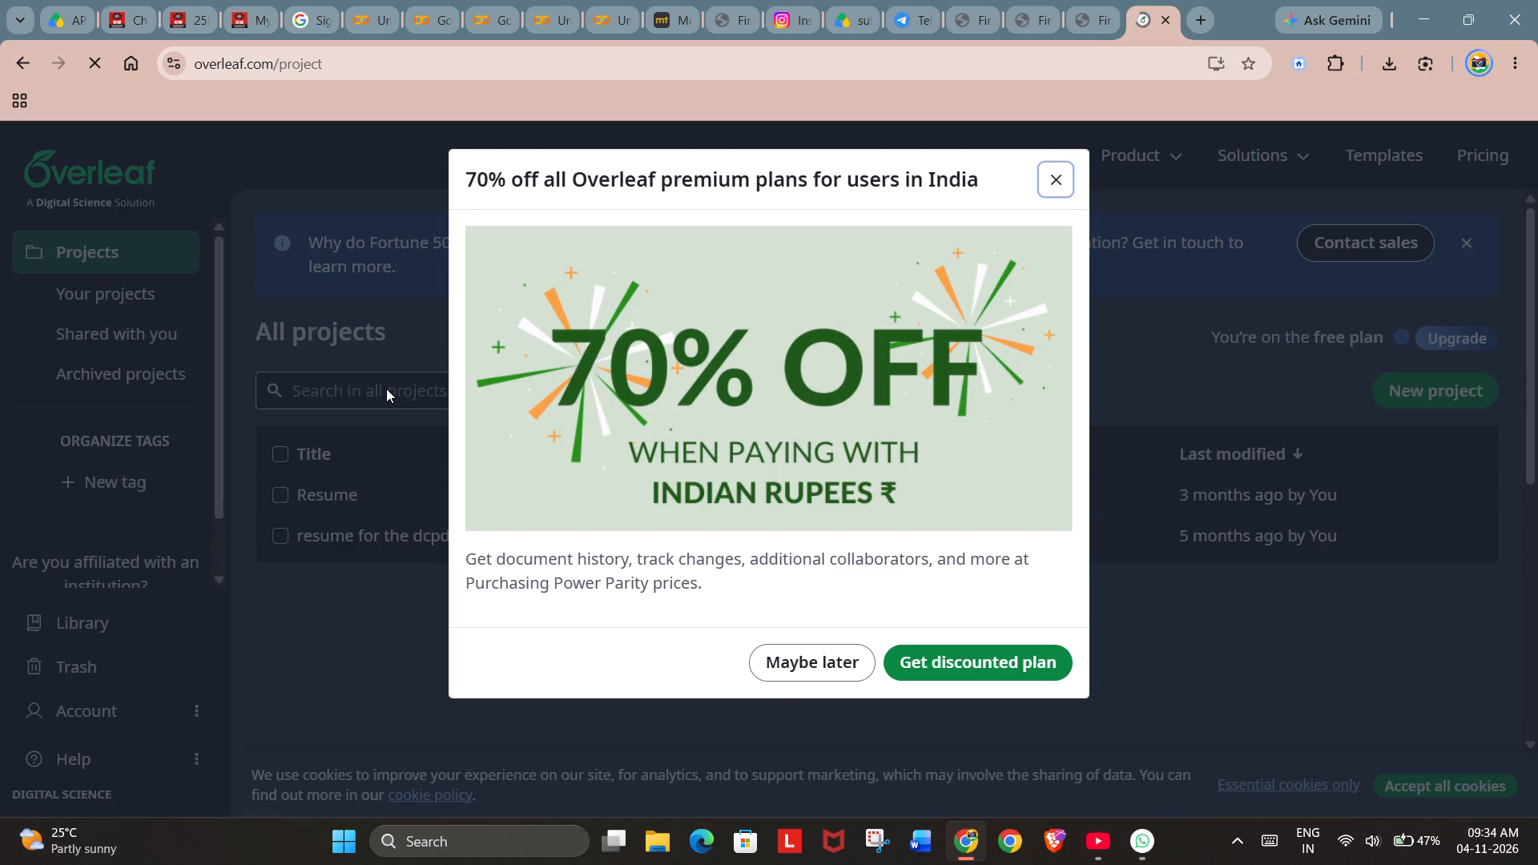
click(1050, 164)
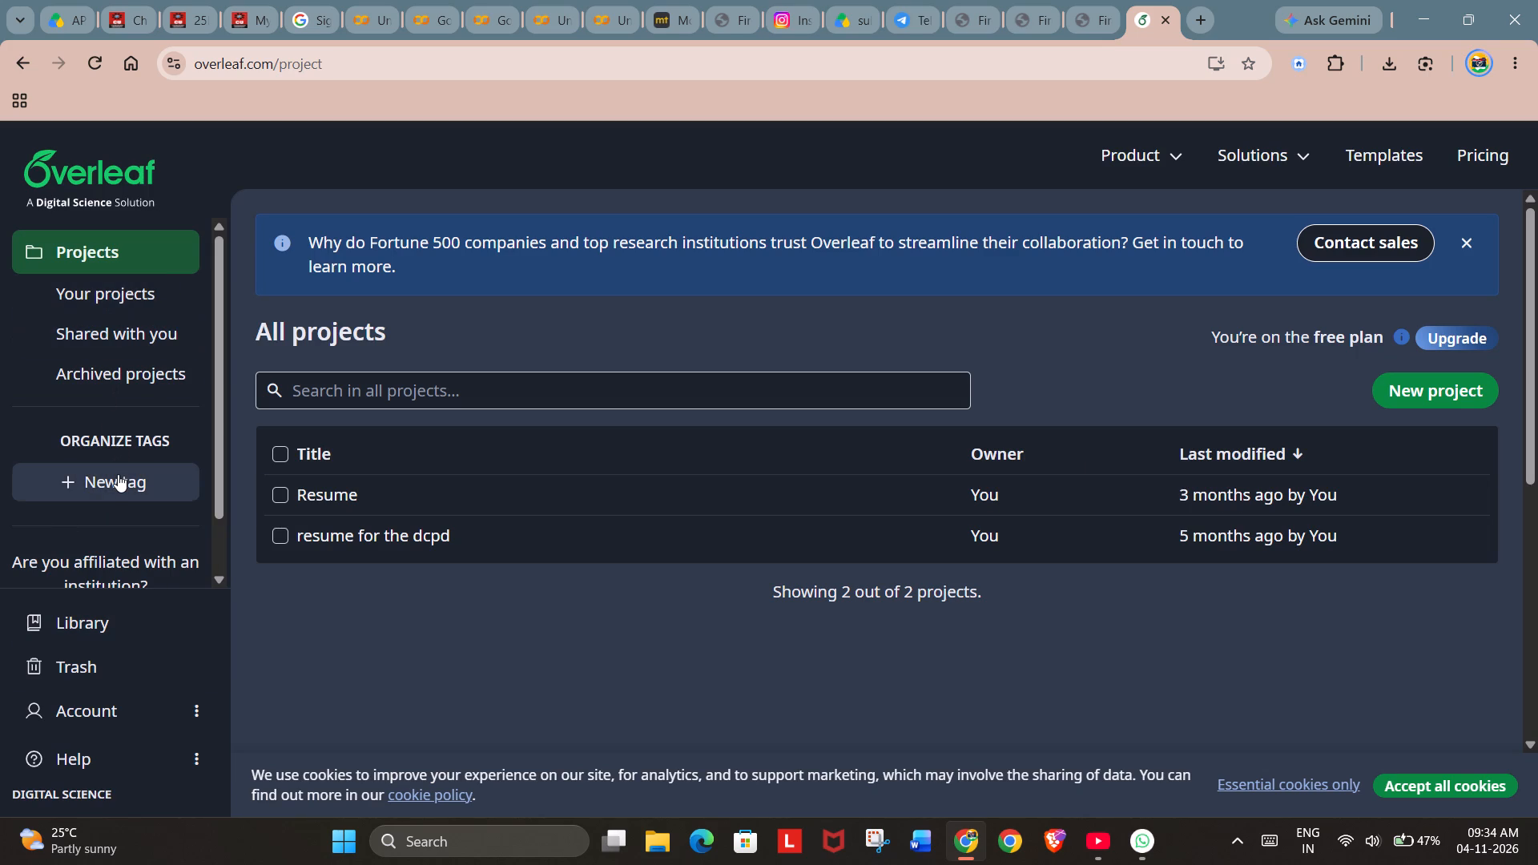
Look through the owned projects, the tag options and the full project list on the dashboard.
click(115, 296)
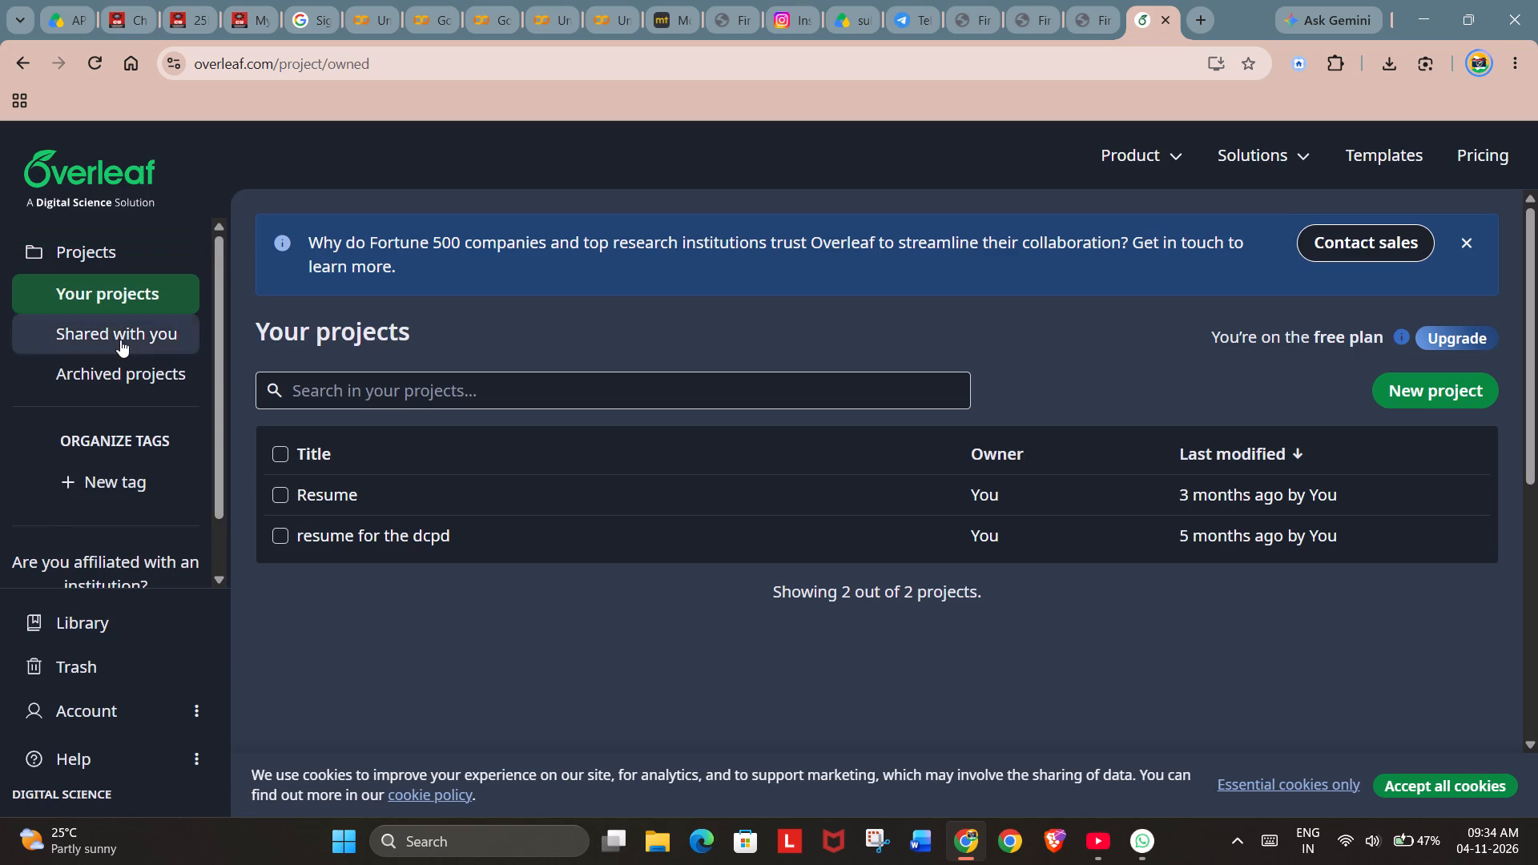
scroll(117, 566, down, 2)
scroll(117, 566, up, 2)
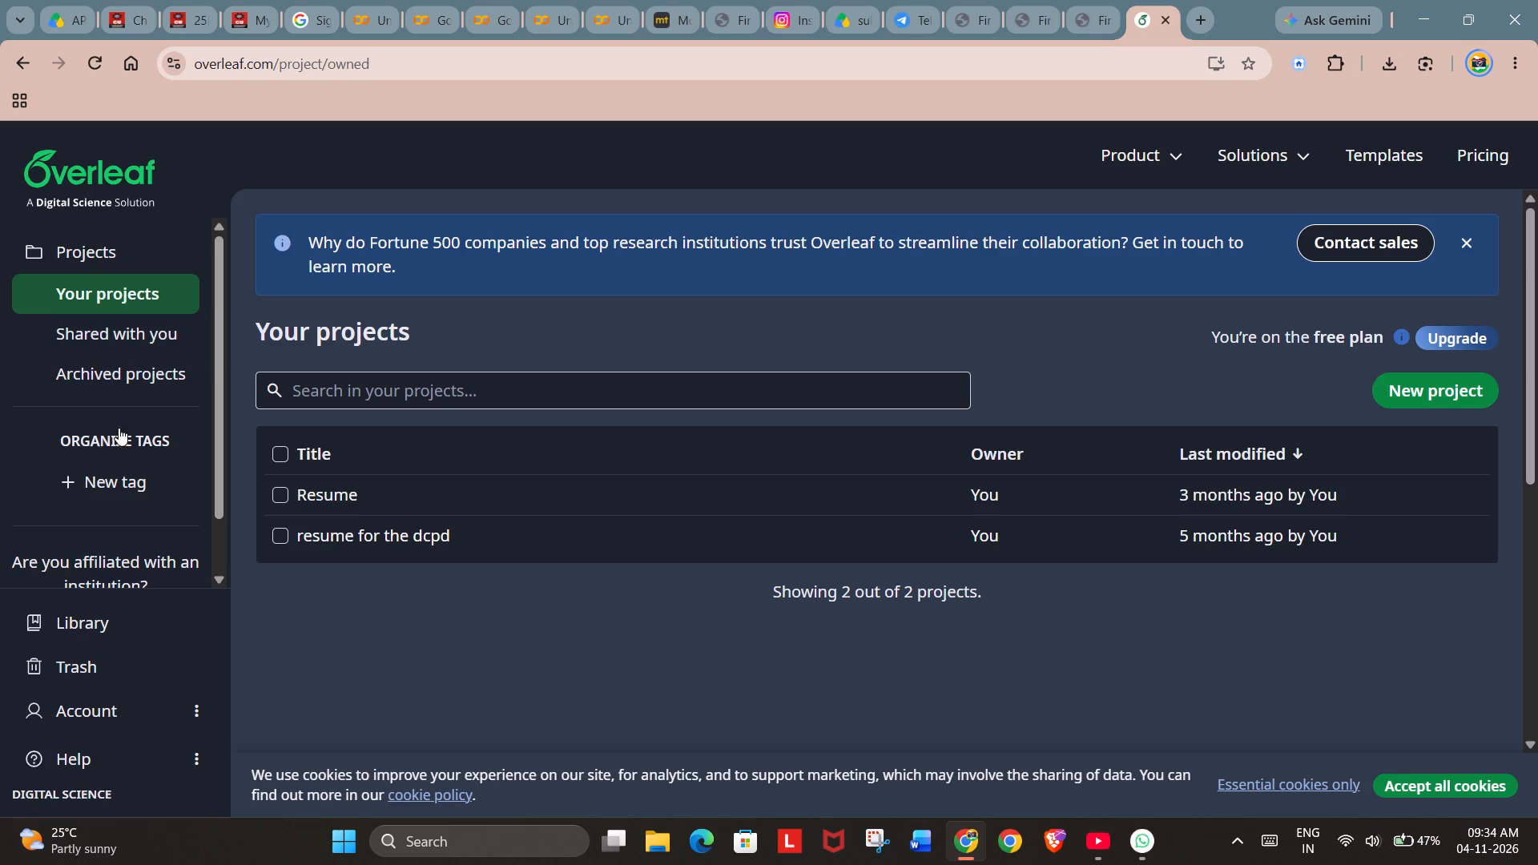
click(103, 482)
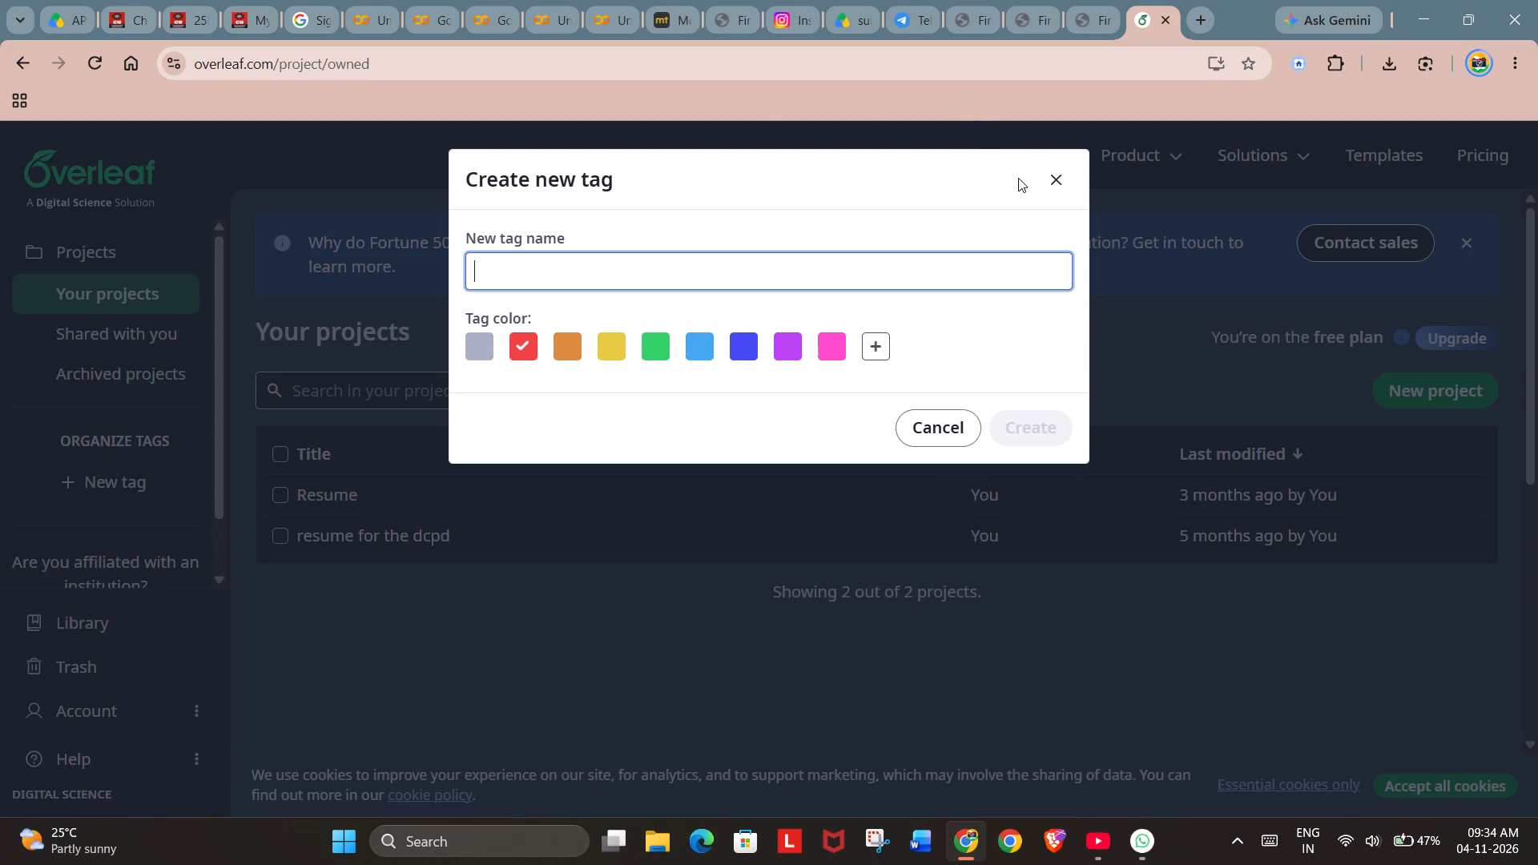
click(1051, 178)
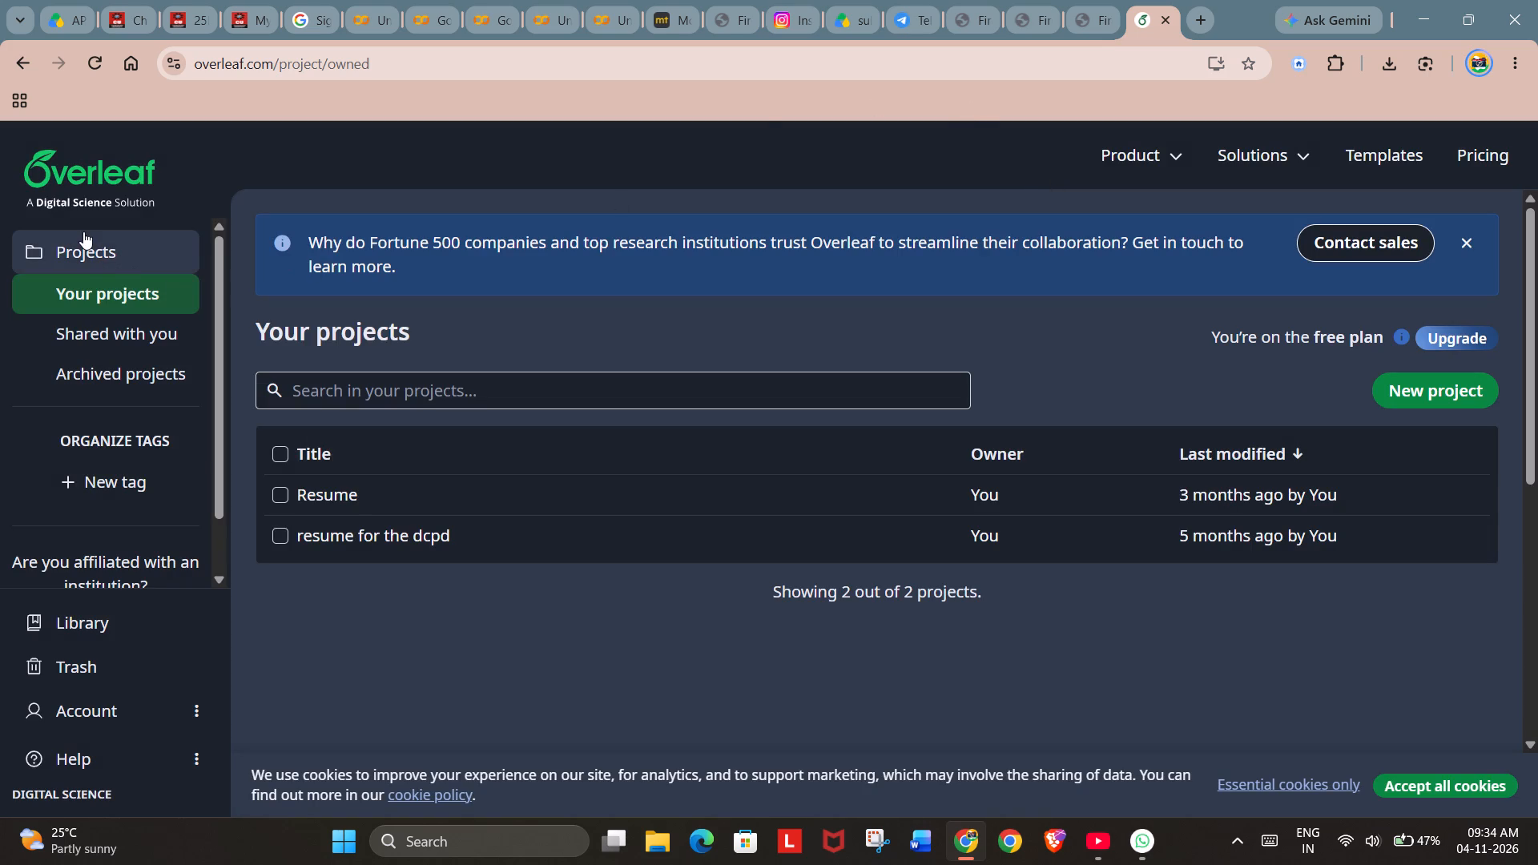
click(85, 244)
scroll(70, 420, down, 3)
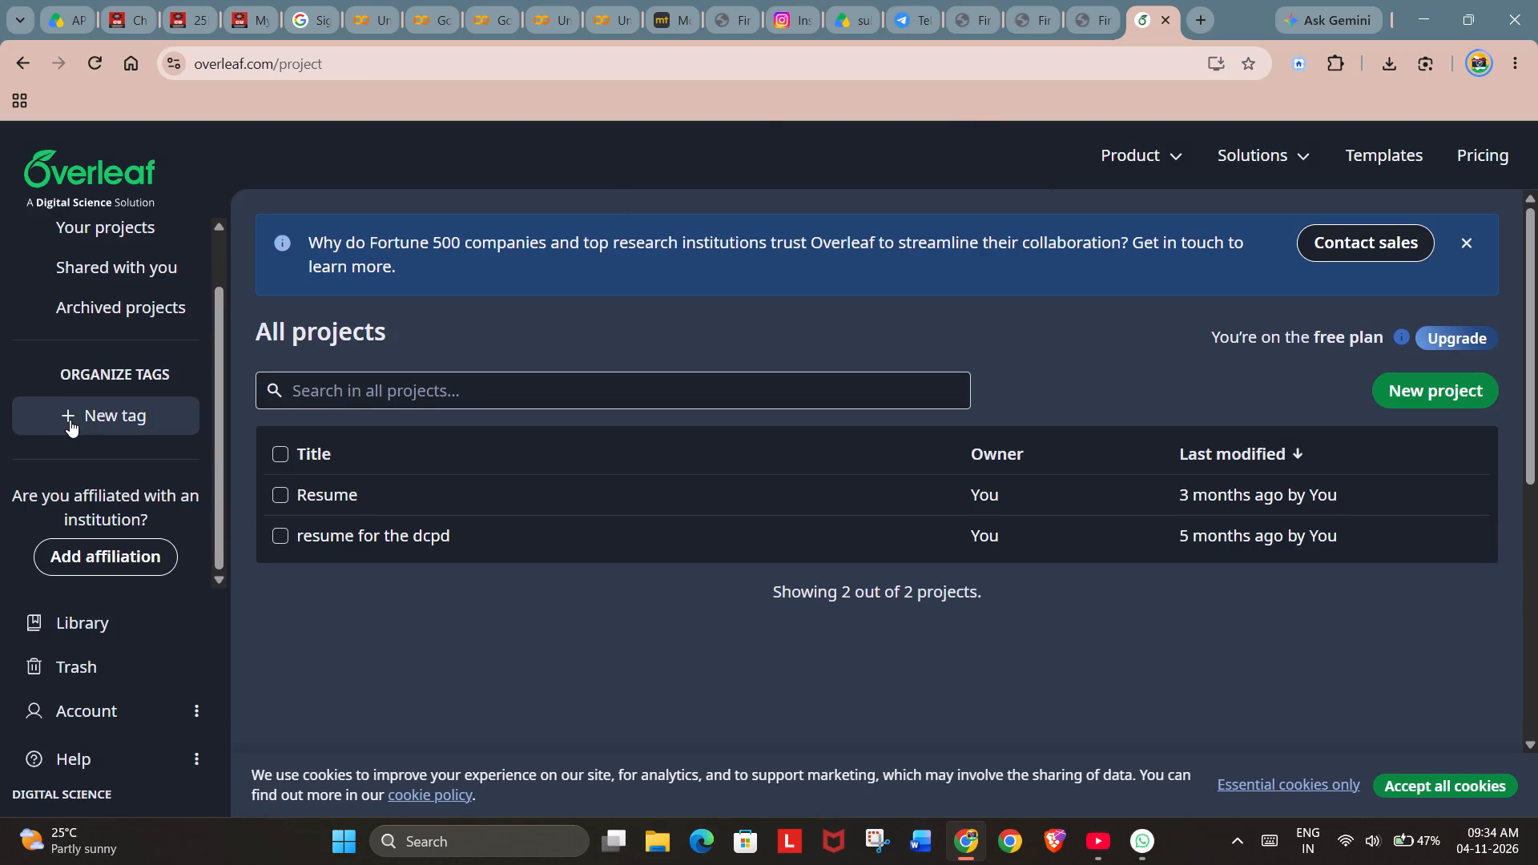
scroll(70, 420, up, 4)
scroll(834, 414, right, 1)
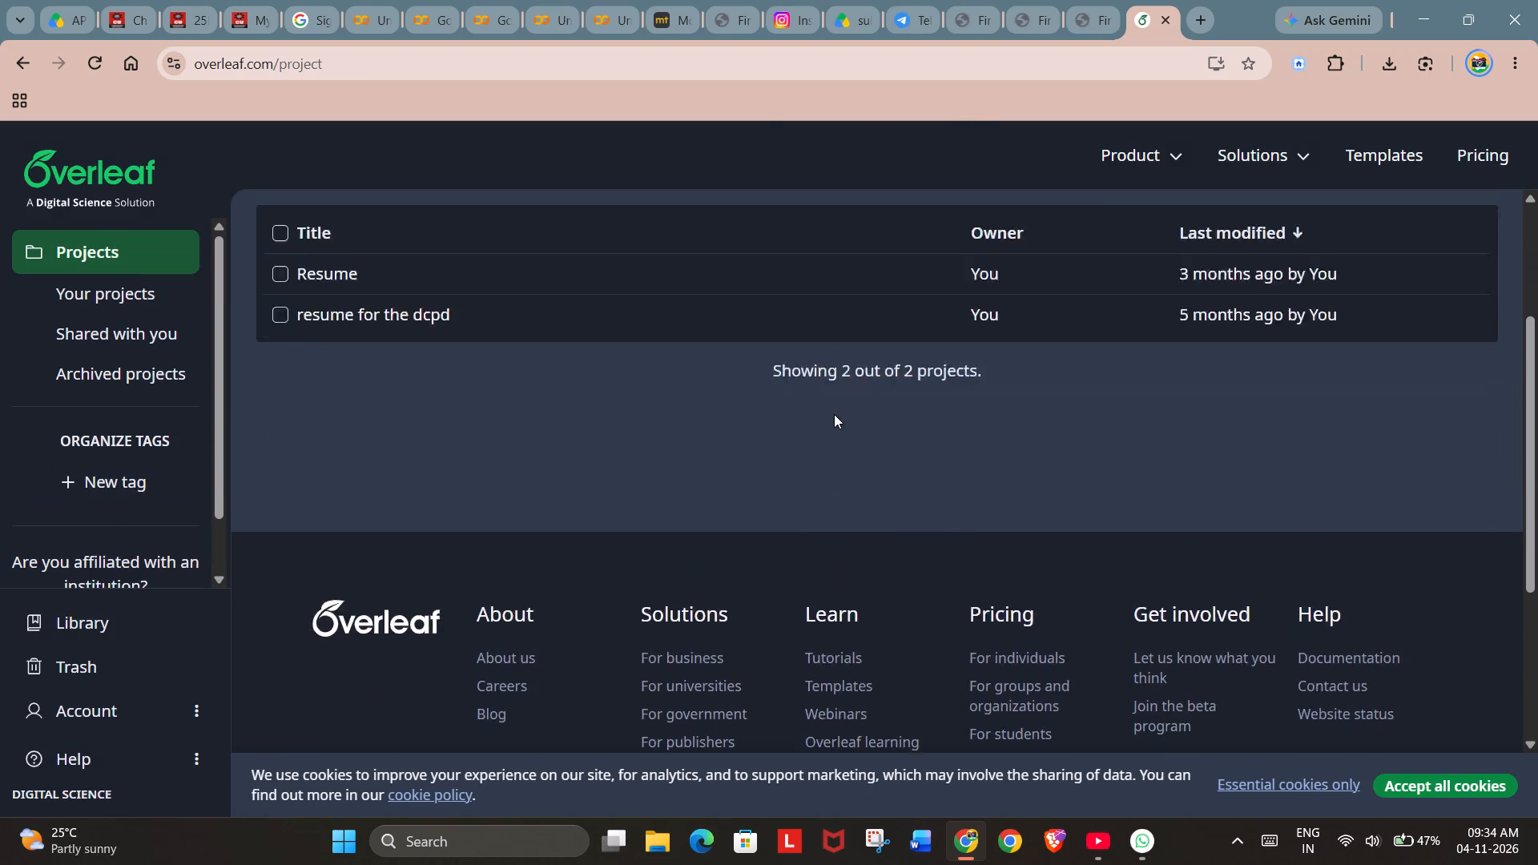
scroll(834, 414, right, 1)
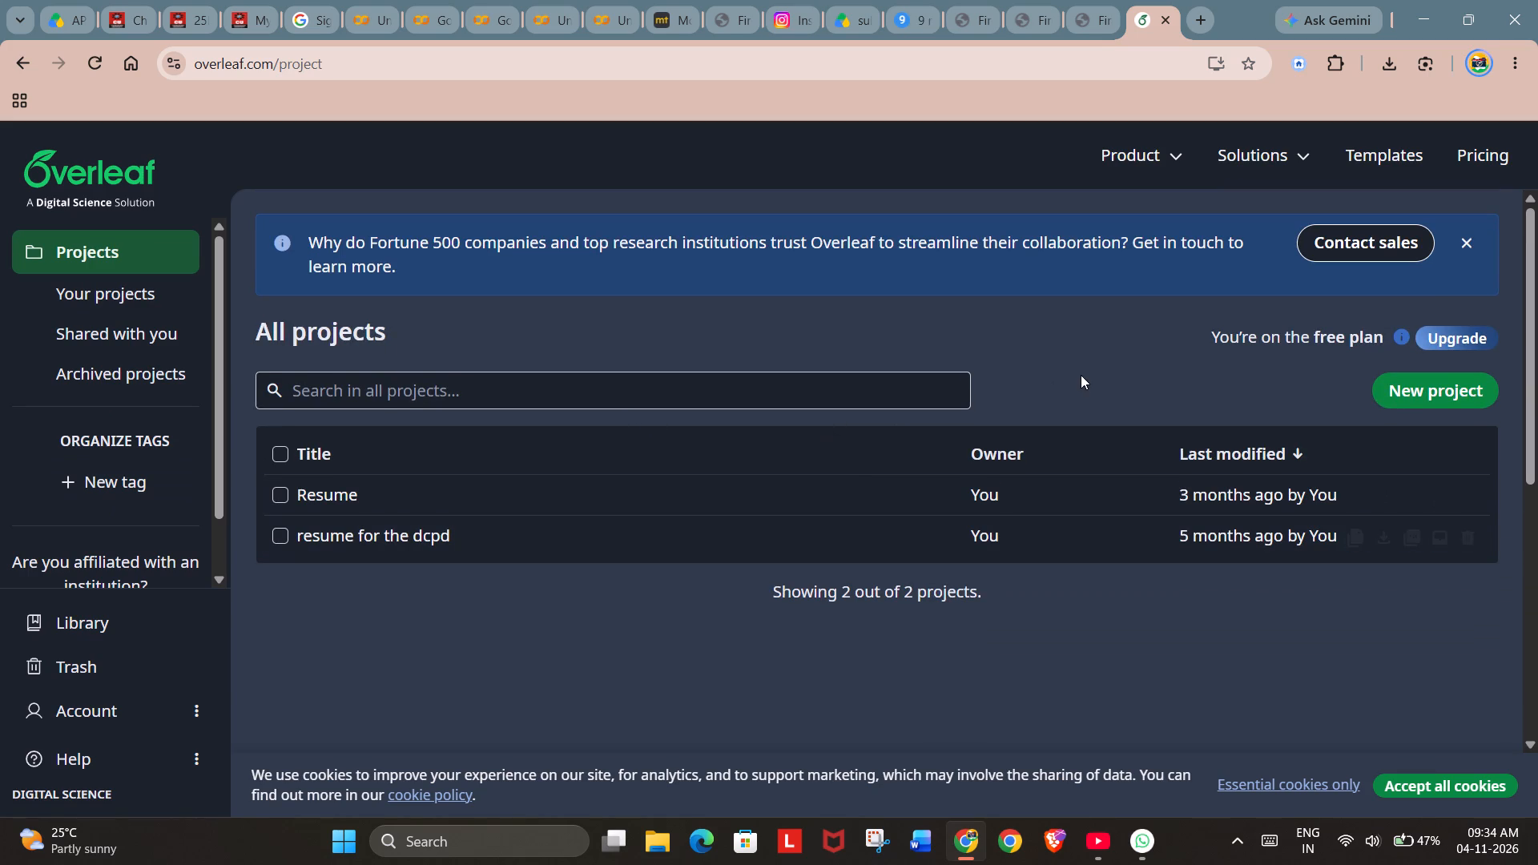
Create a new blank project named "Apurv Resume".
click(1429, 391)
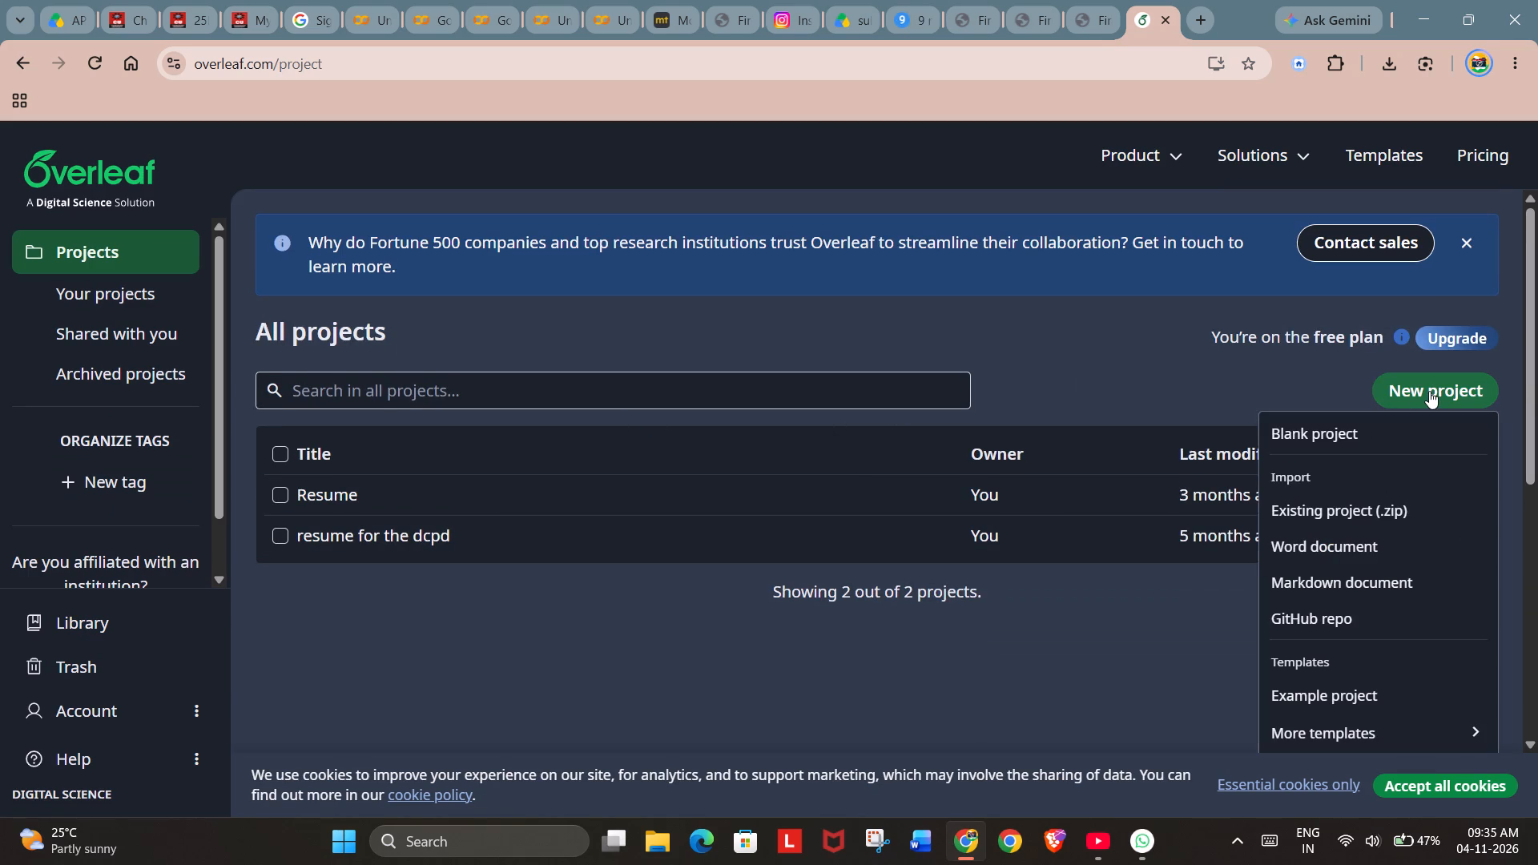
click(1331, 433)
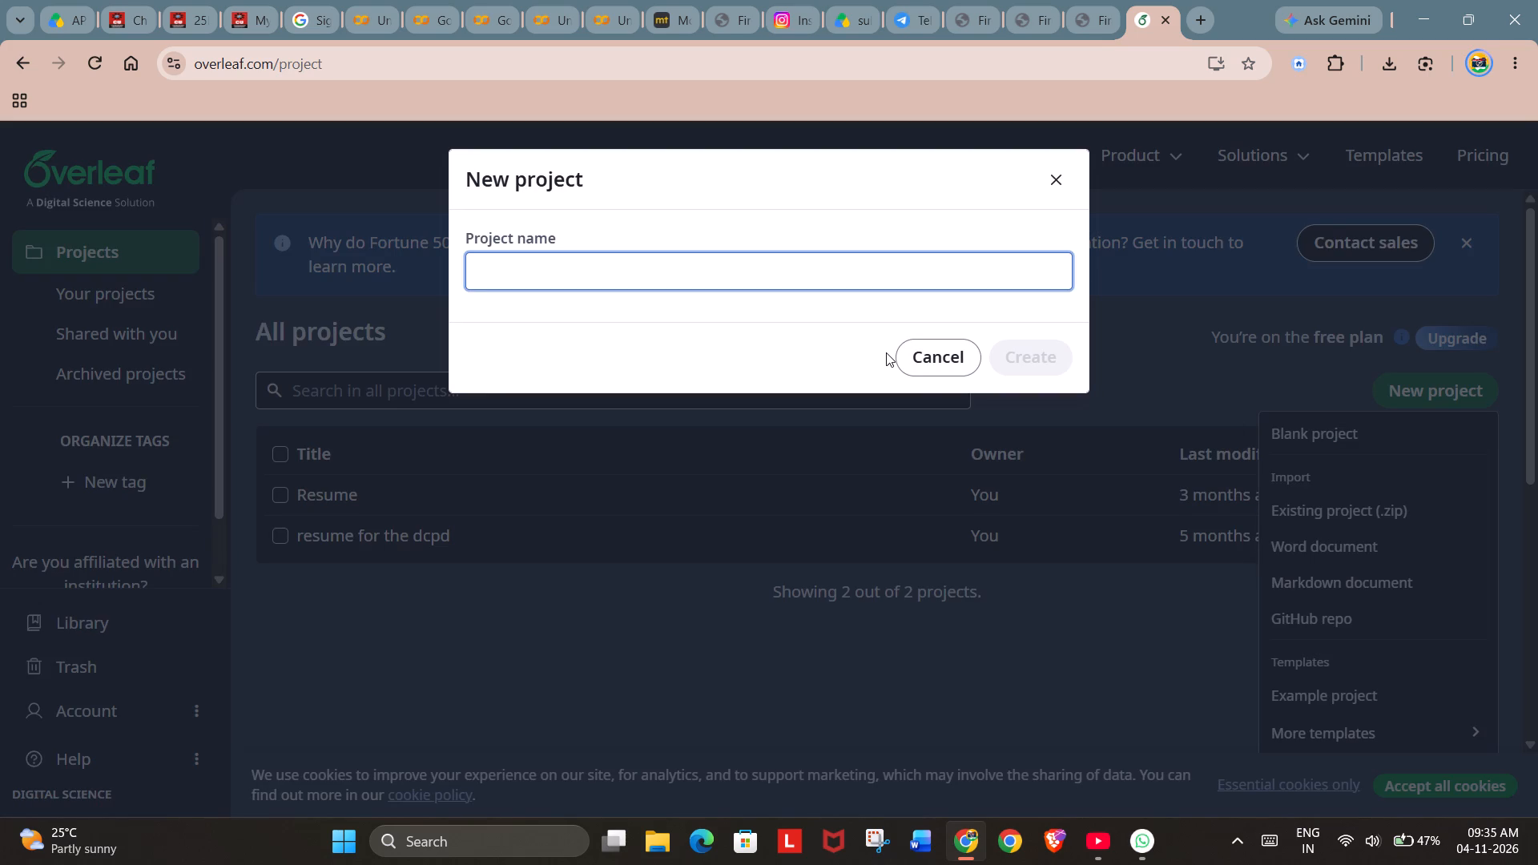
text(Apurv Resume)
key(Return)
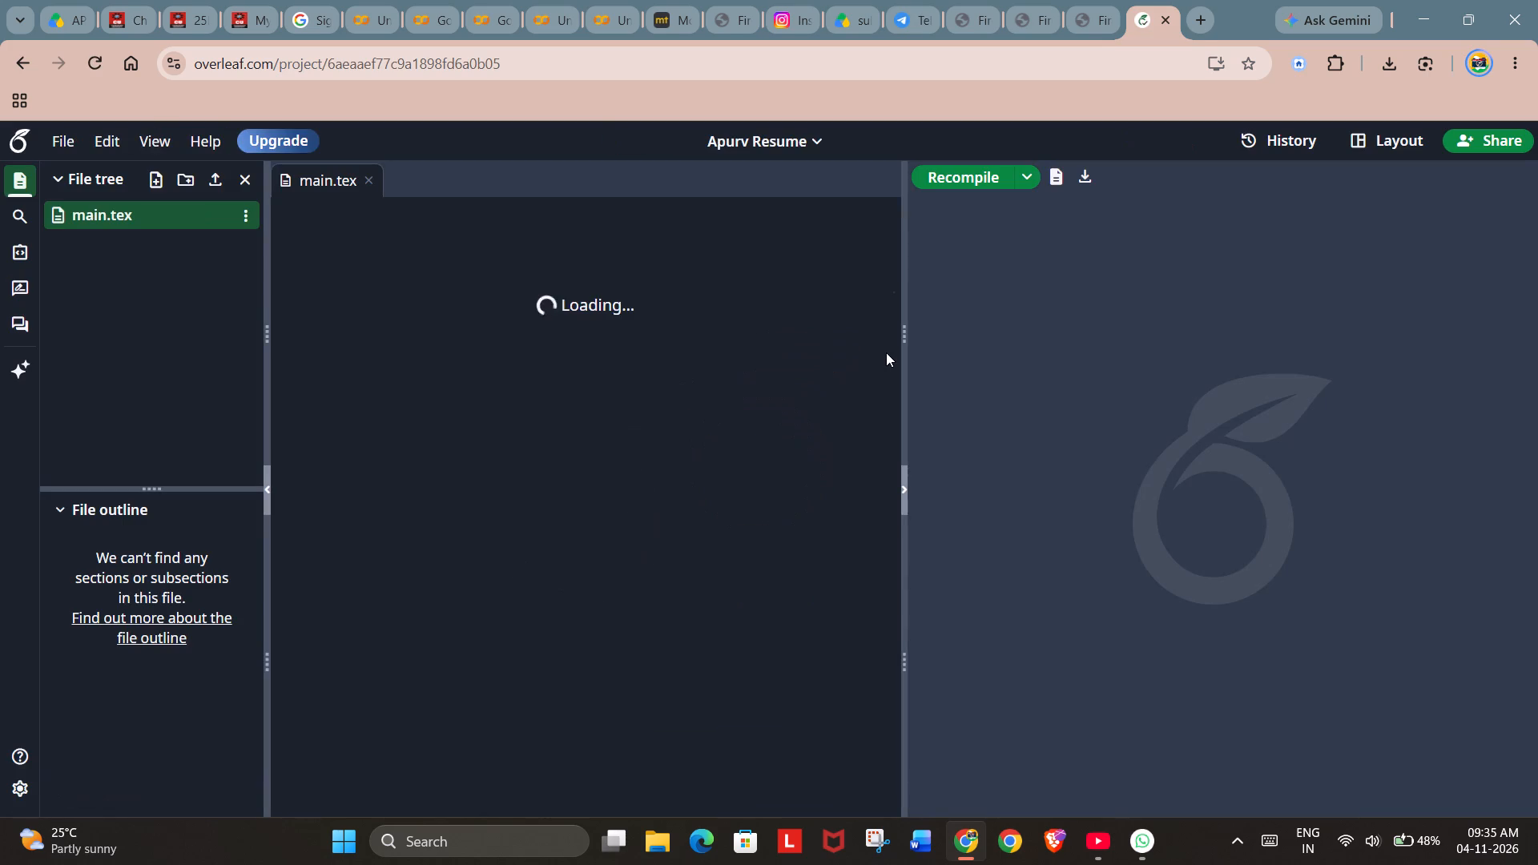
Delete all the default LaTeX code in main.tex and recompile the project.
drag(457, 487, 308, 239)
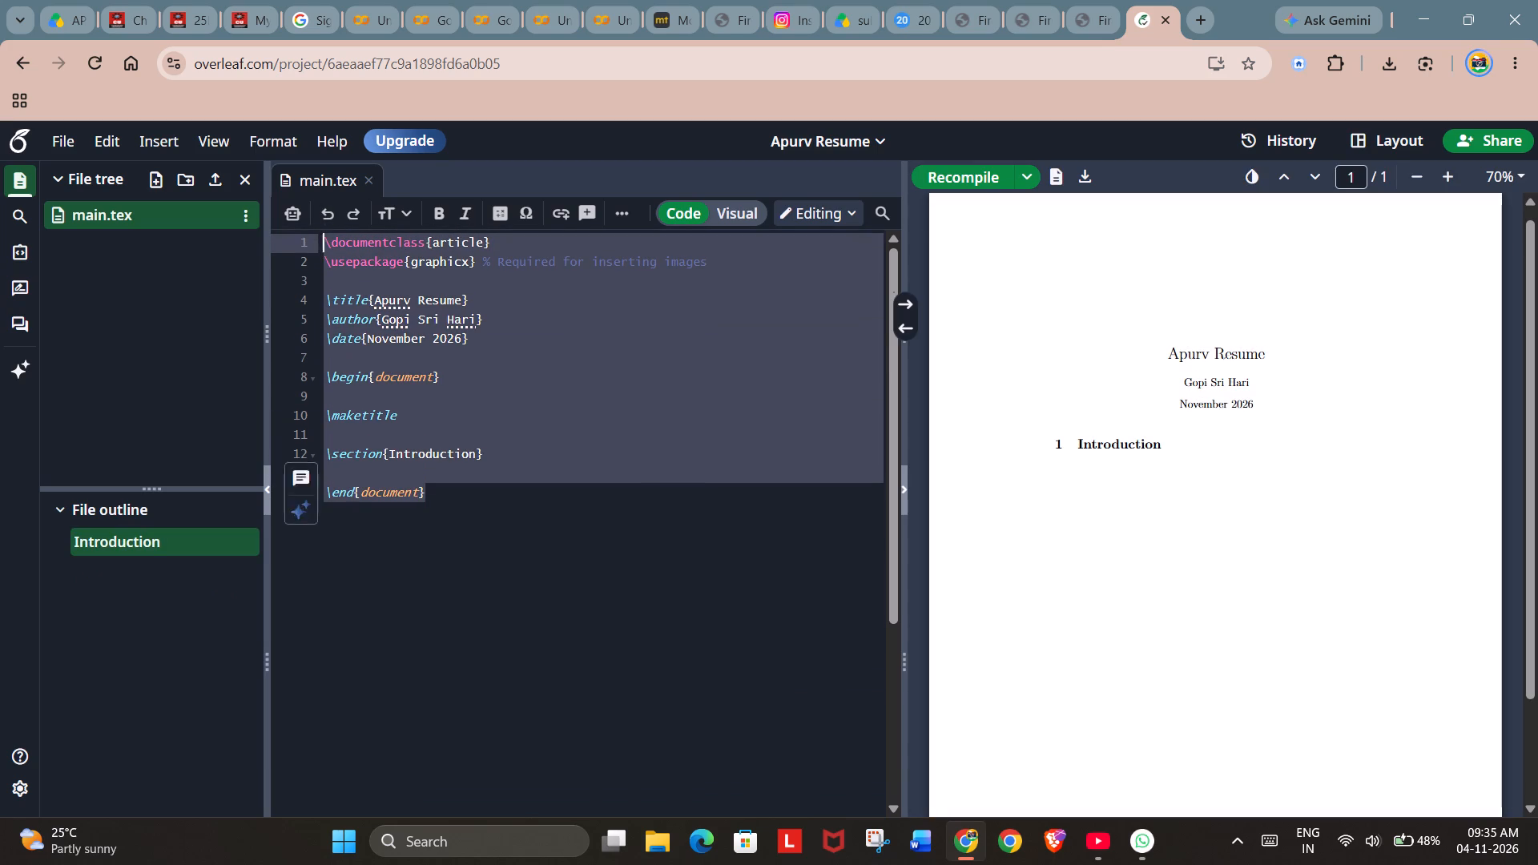
key(BackSpace)
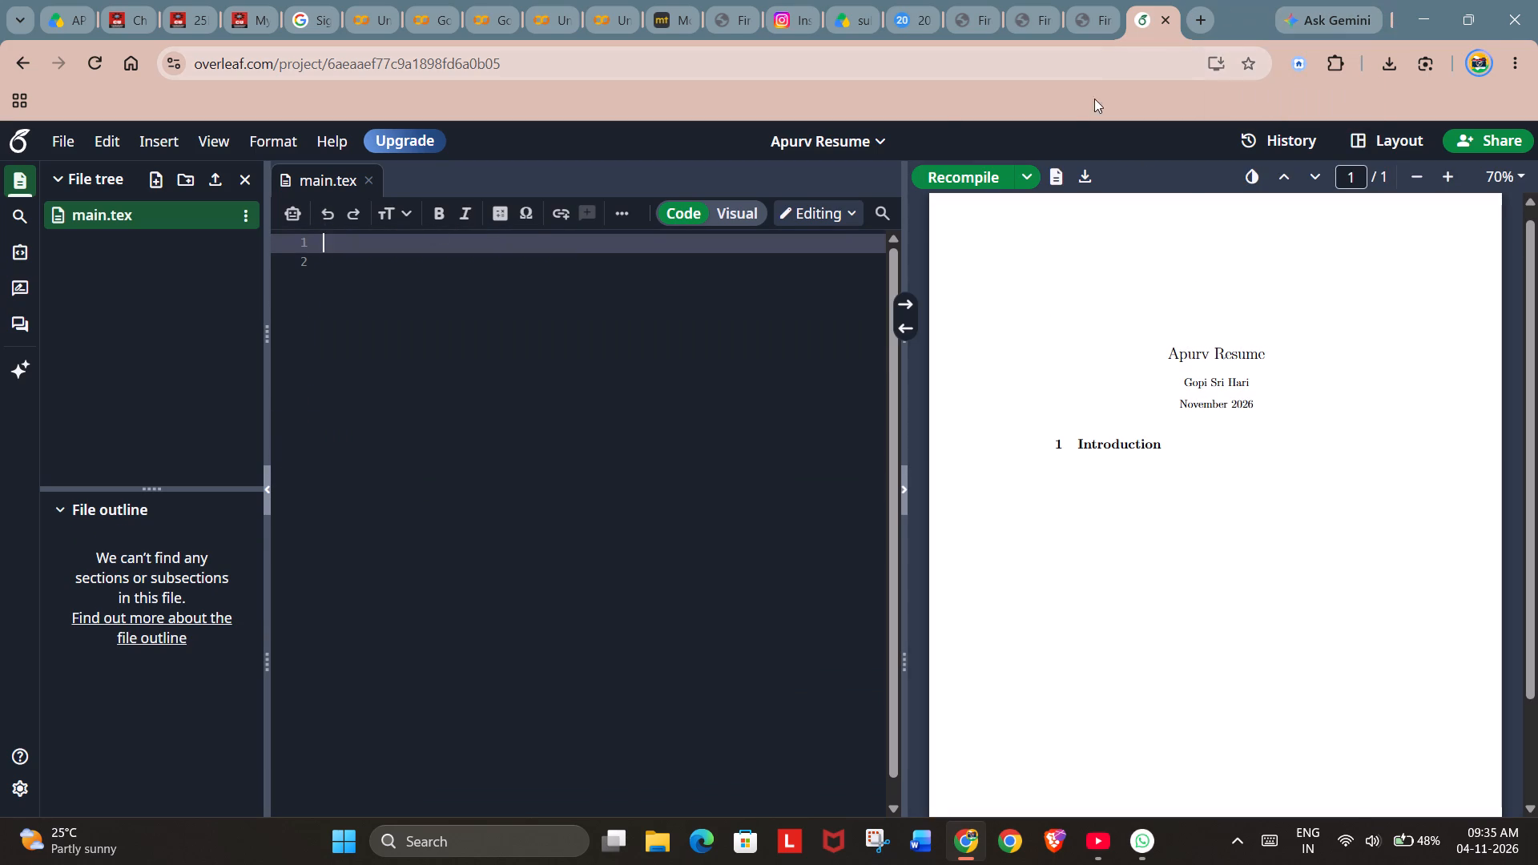
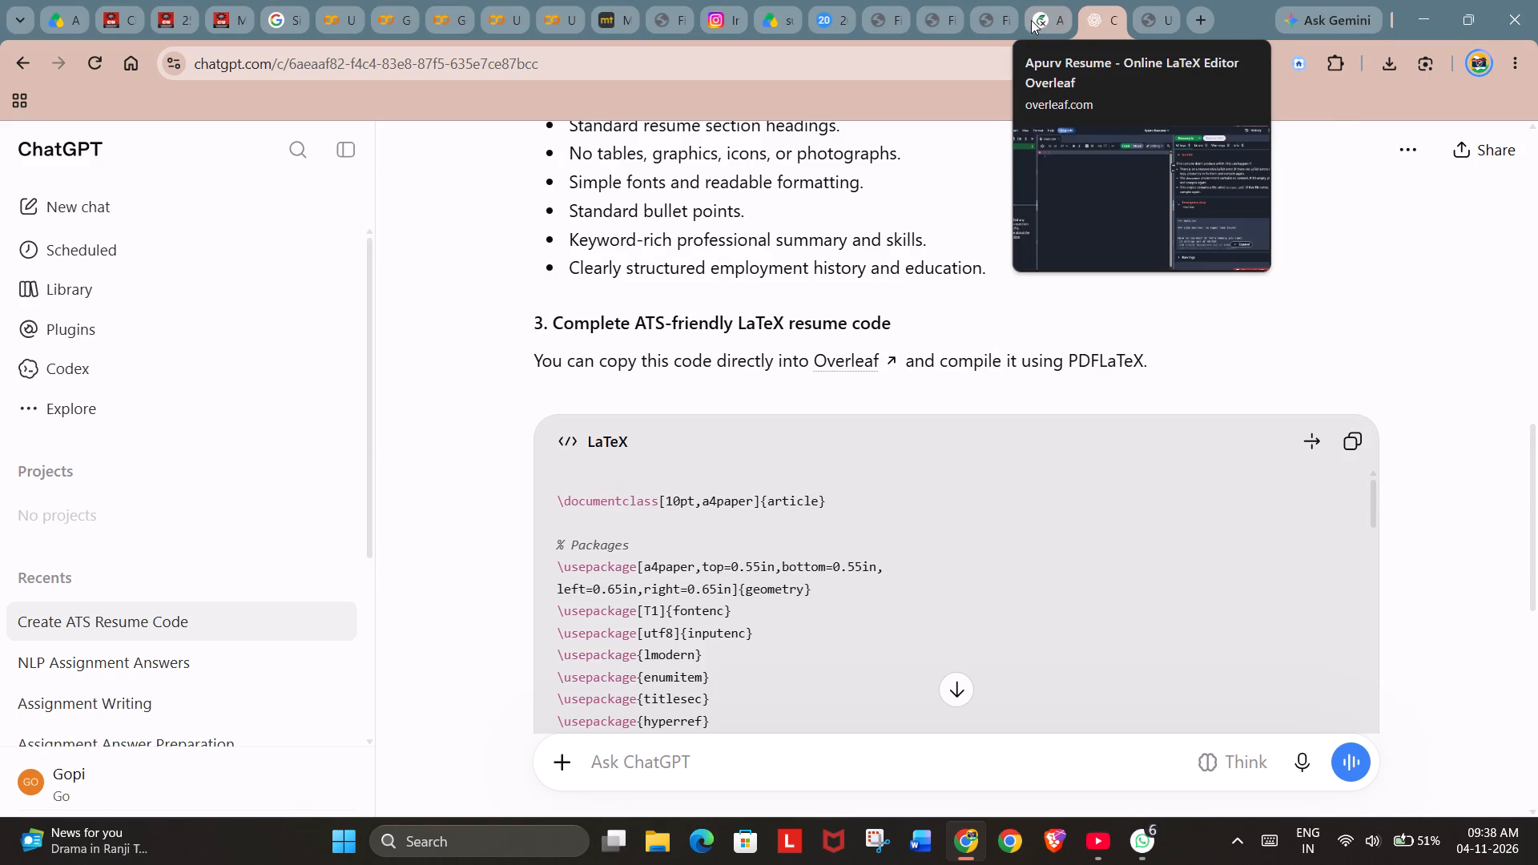
Switch to the Overleaf project, clear the leftover blank line in main.tex, paste the copied LaTeX code and recompile.
click(1033, 19)
click(469, 252)
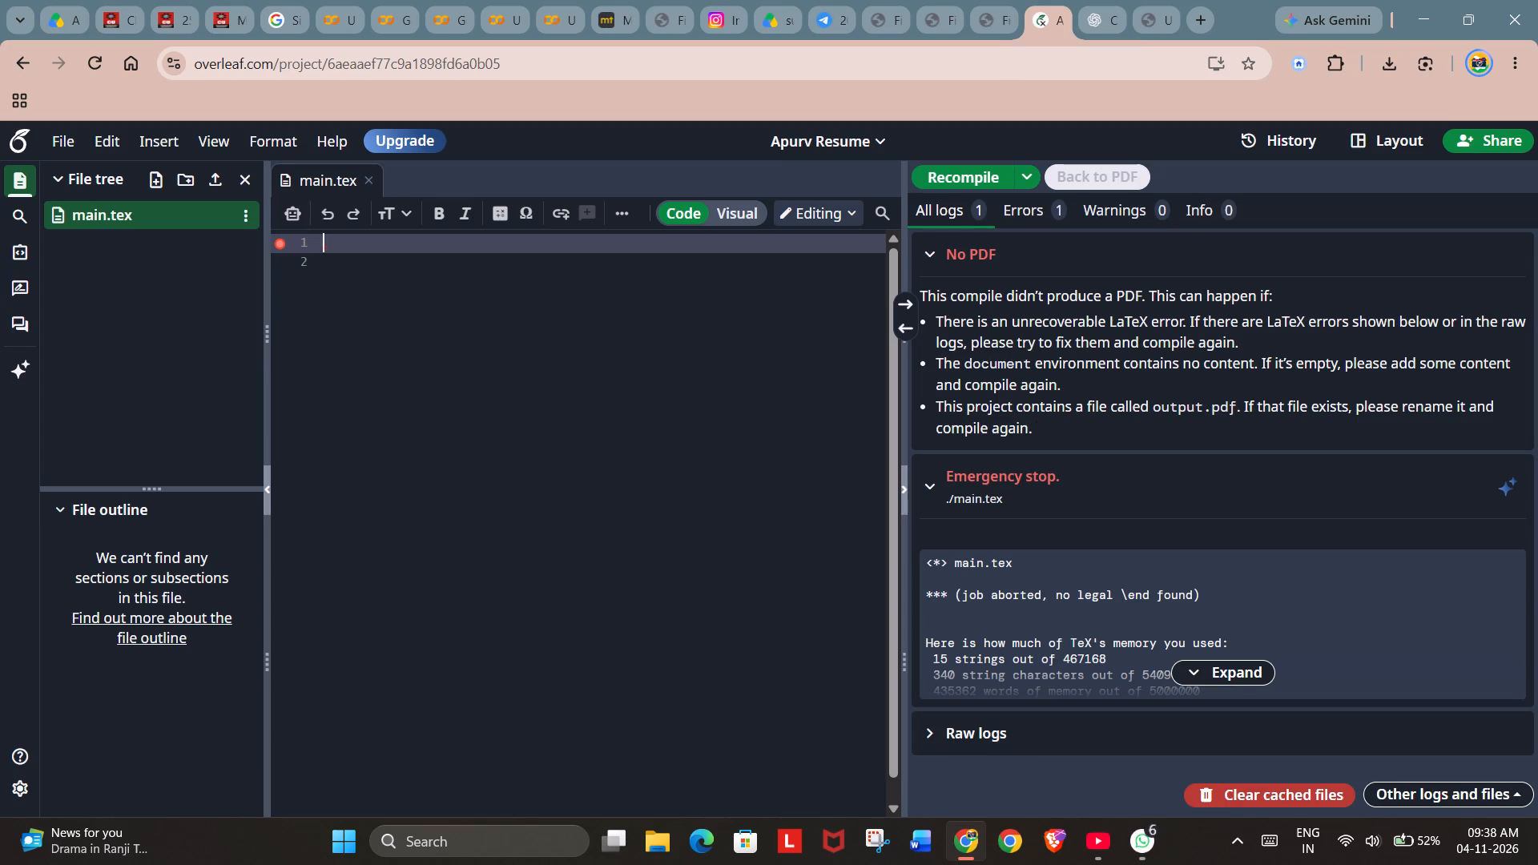
key(BackSpace)
key(BackSpace)
key(Delete)
key(Delete)
key(Delete)
key(ctrl+v)
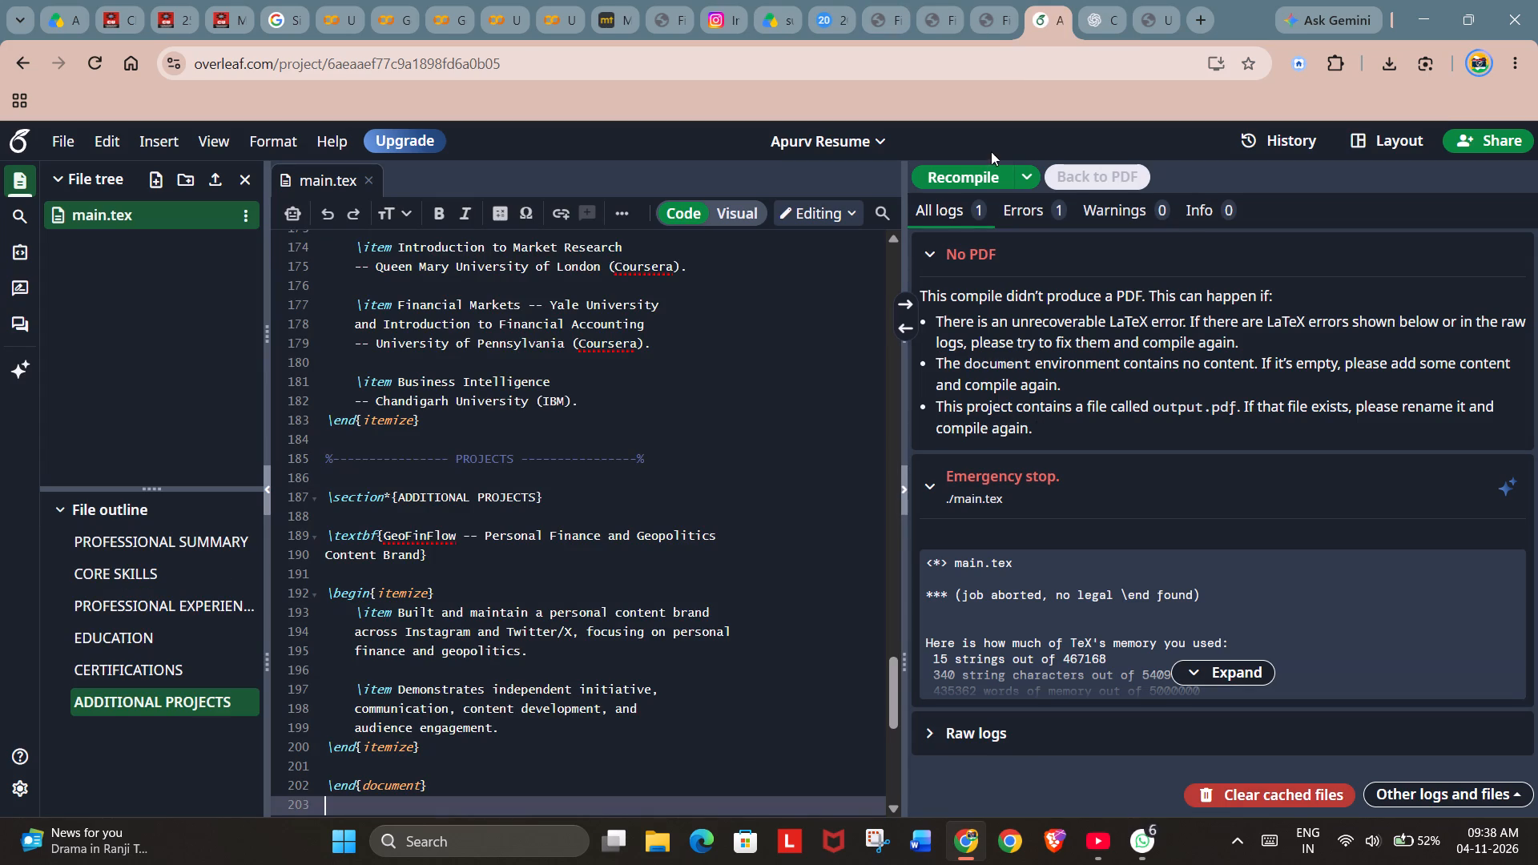
click(984, 174)
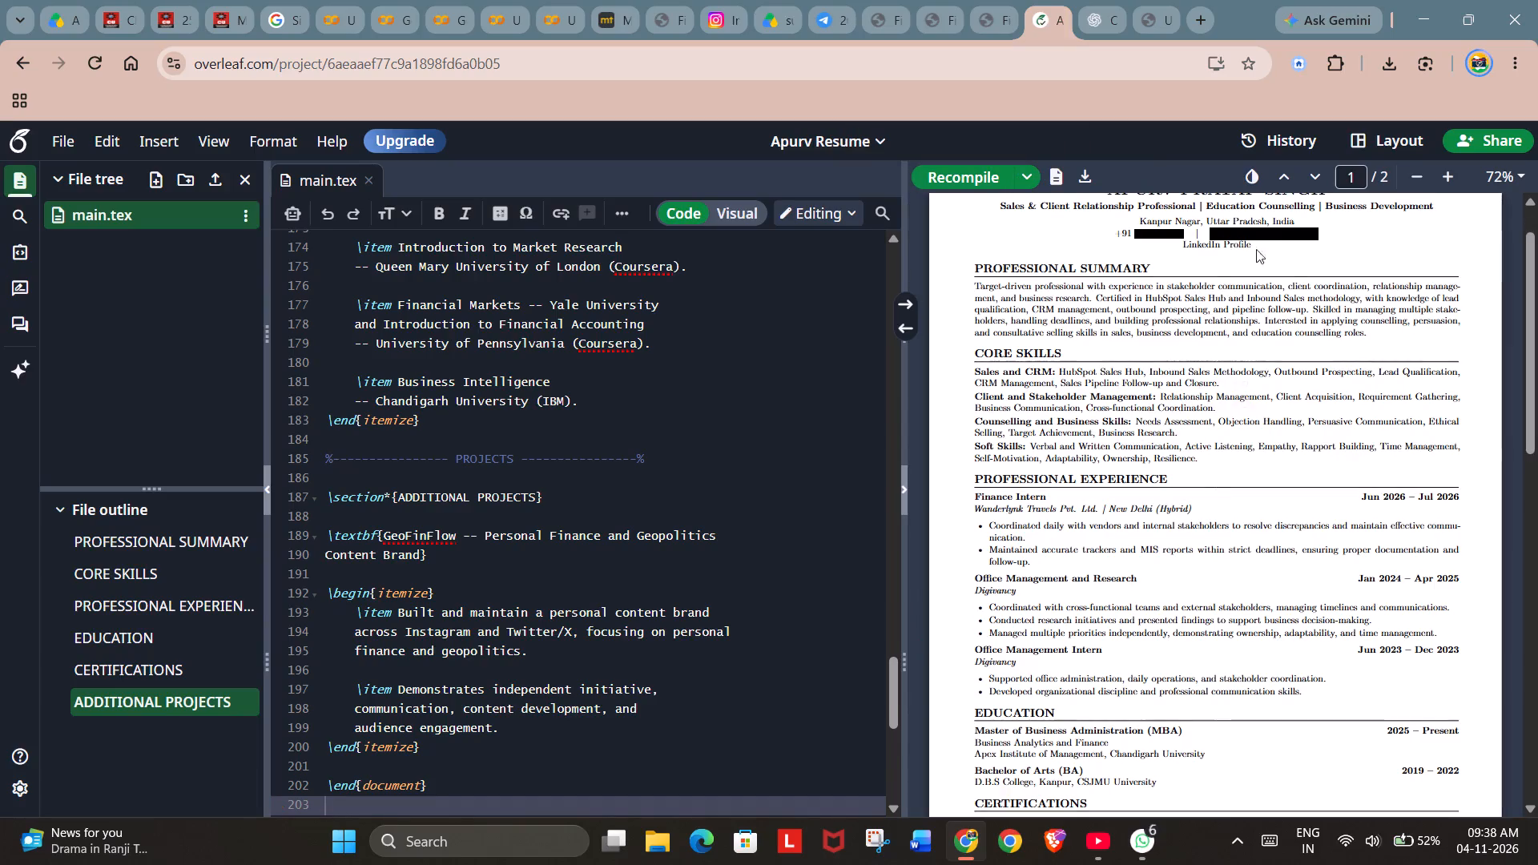
Examine both pages of the compiled resume preview and the opening package and formatting code in main.tex.
scroll(1296, 432, down, 1)
scroll(1296, 432, up, 1)
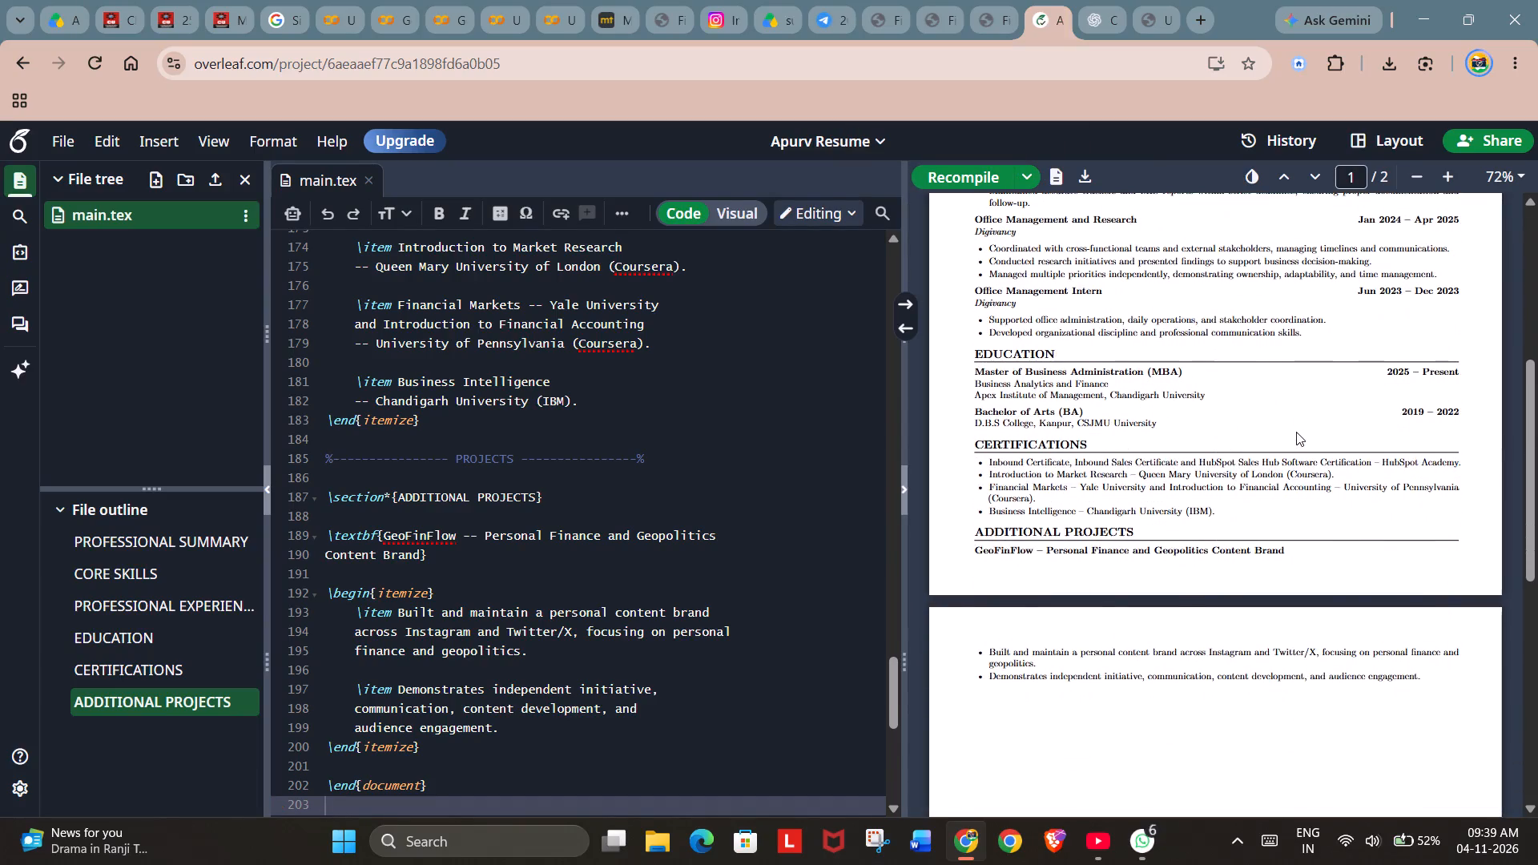
scroll(1296, 432, up, 2)
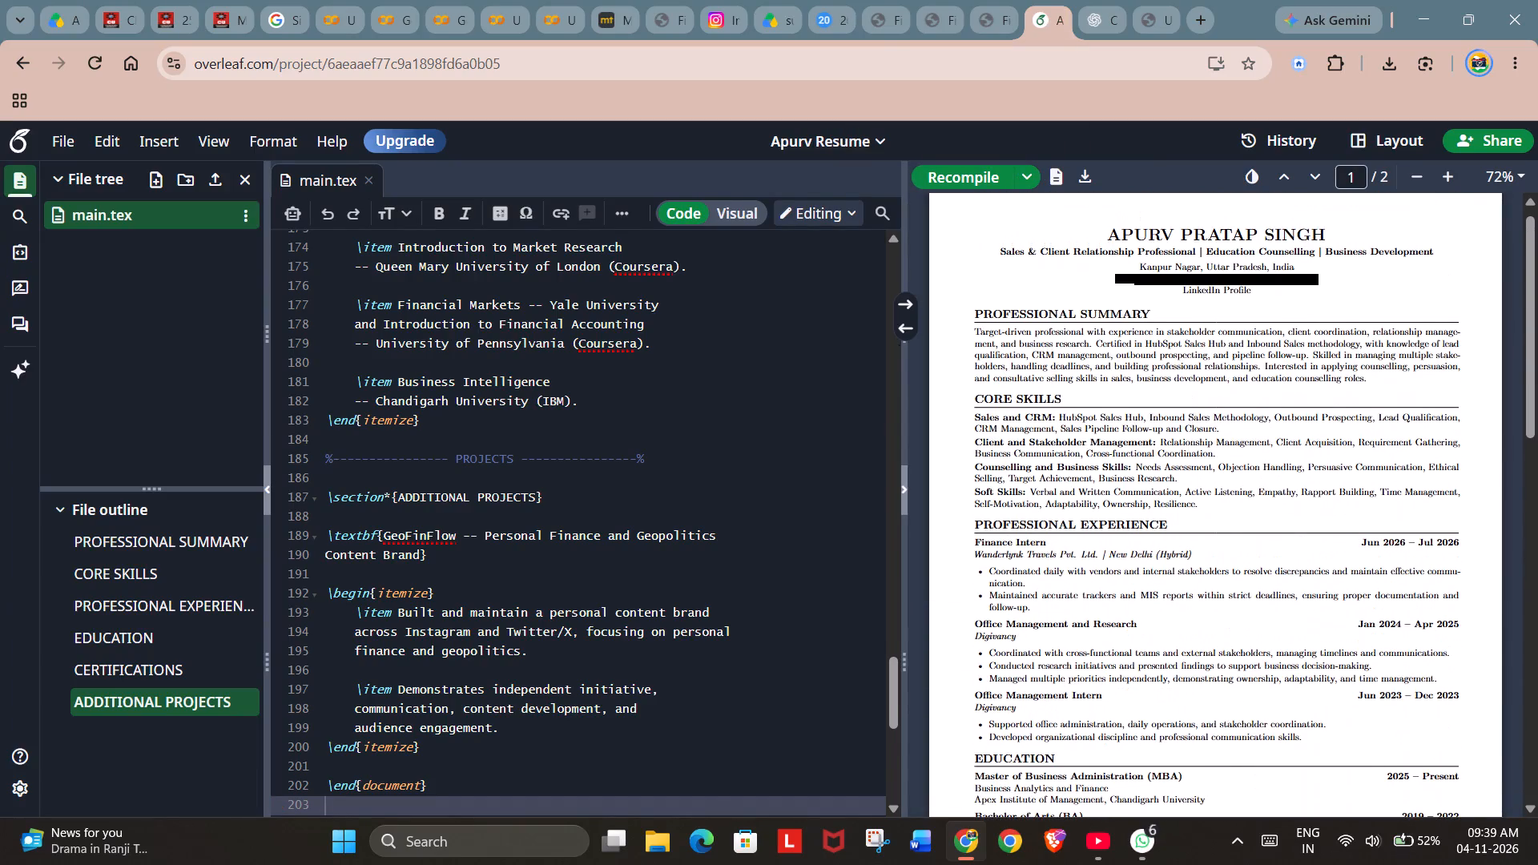
scroll(704, 372, up, 16)
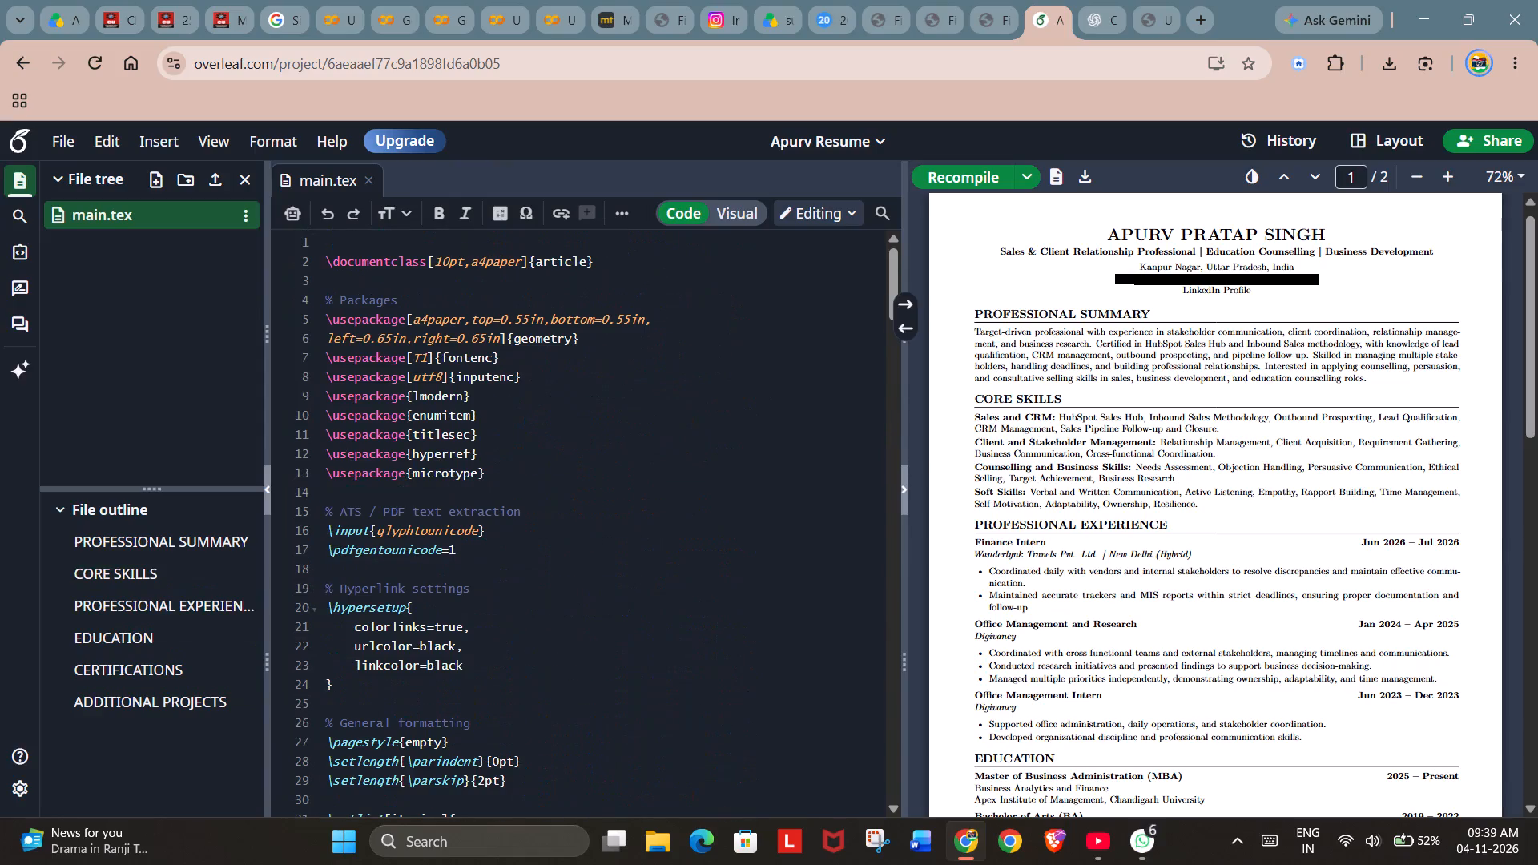
scroll(704, 372, down, 2)
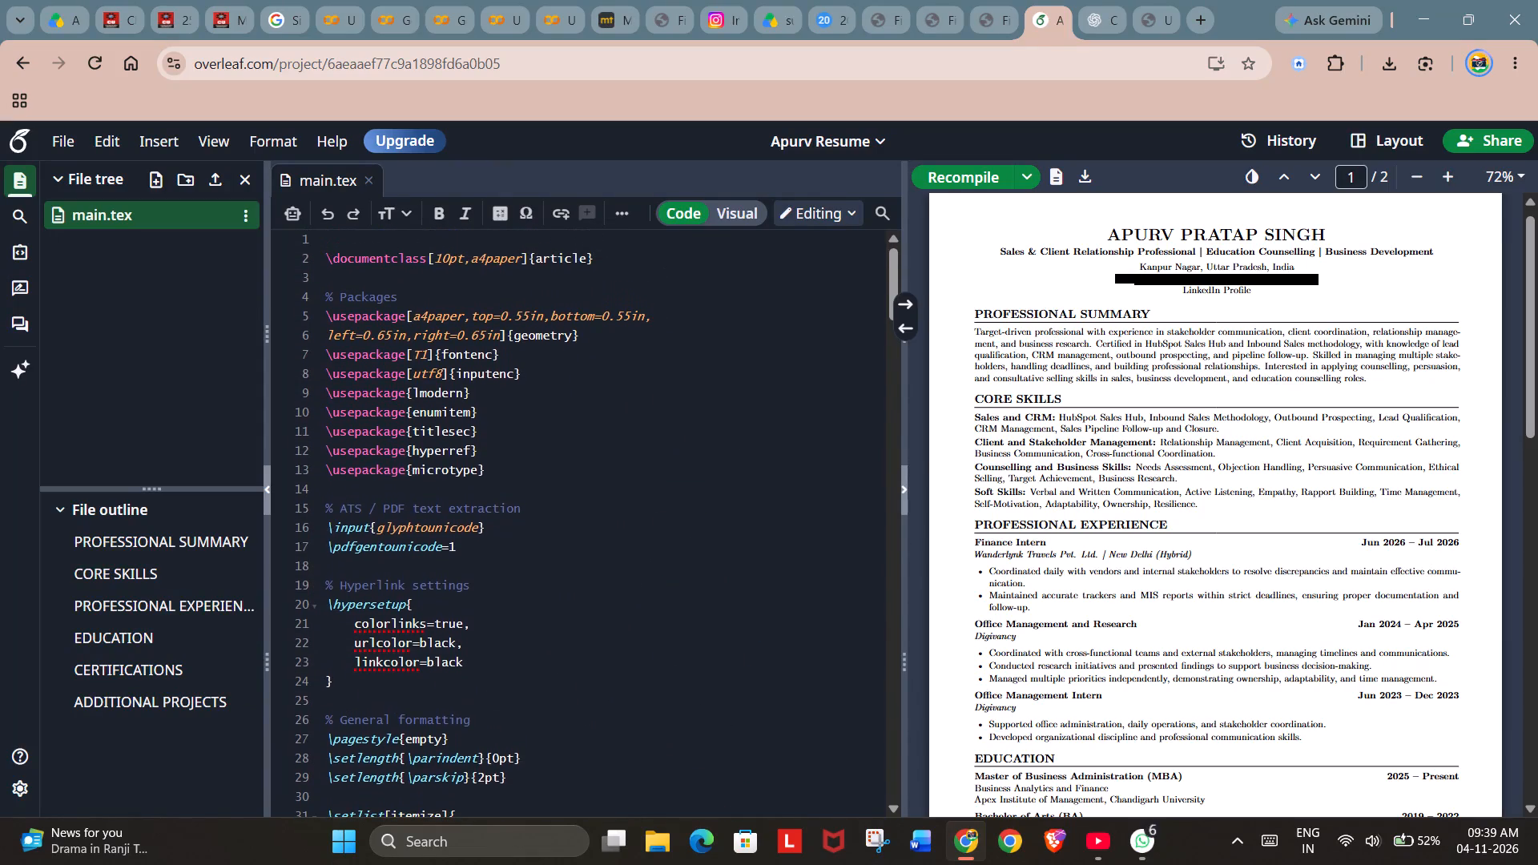
scroll(704, 372, down, 8)
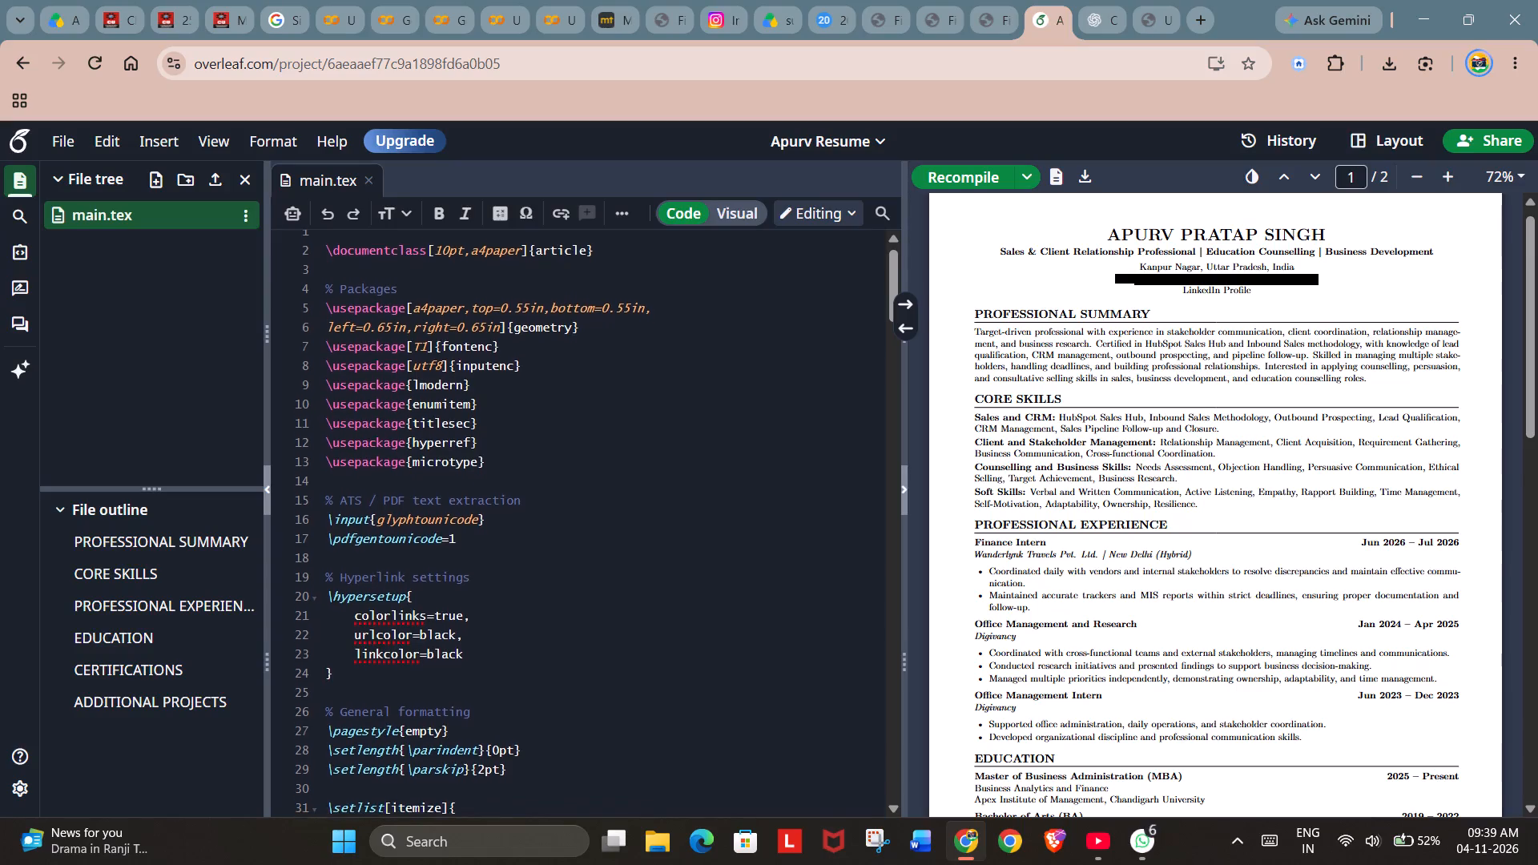
scroll(704, 372, down, 1)
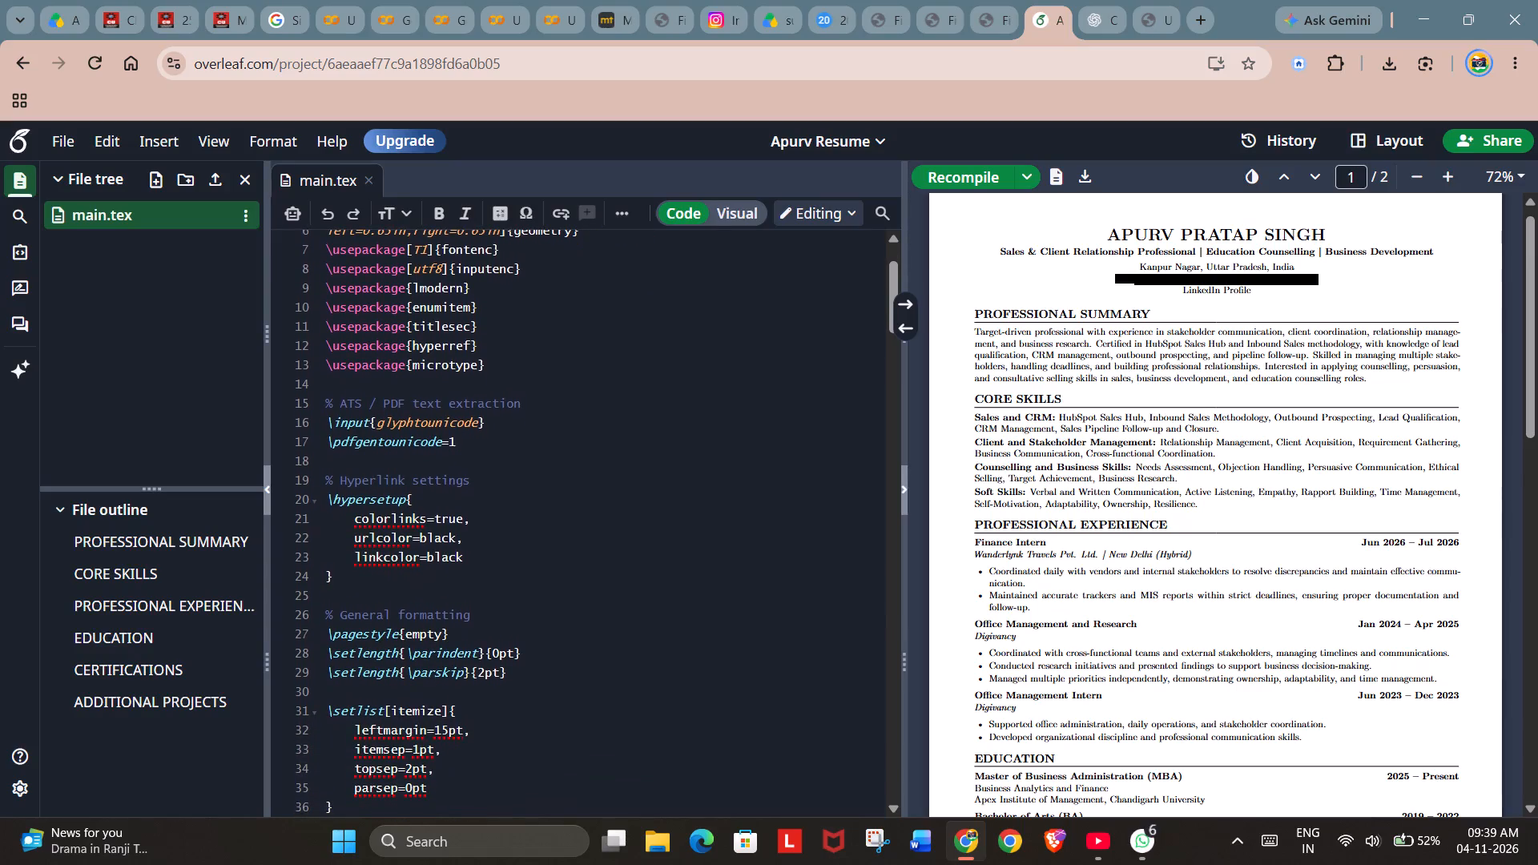
scroll(704, 372, down, 2)
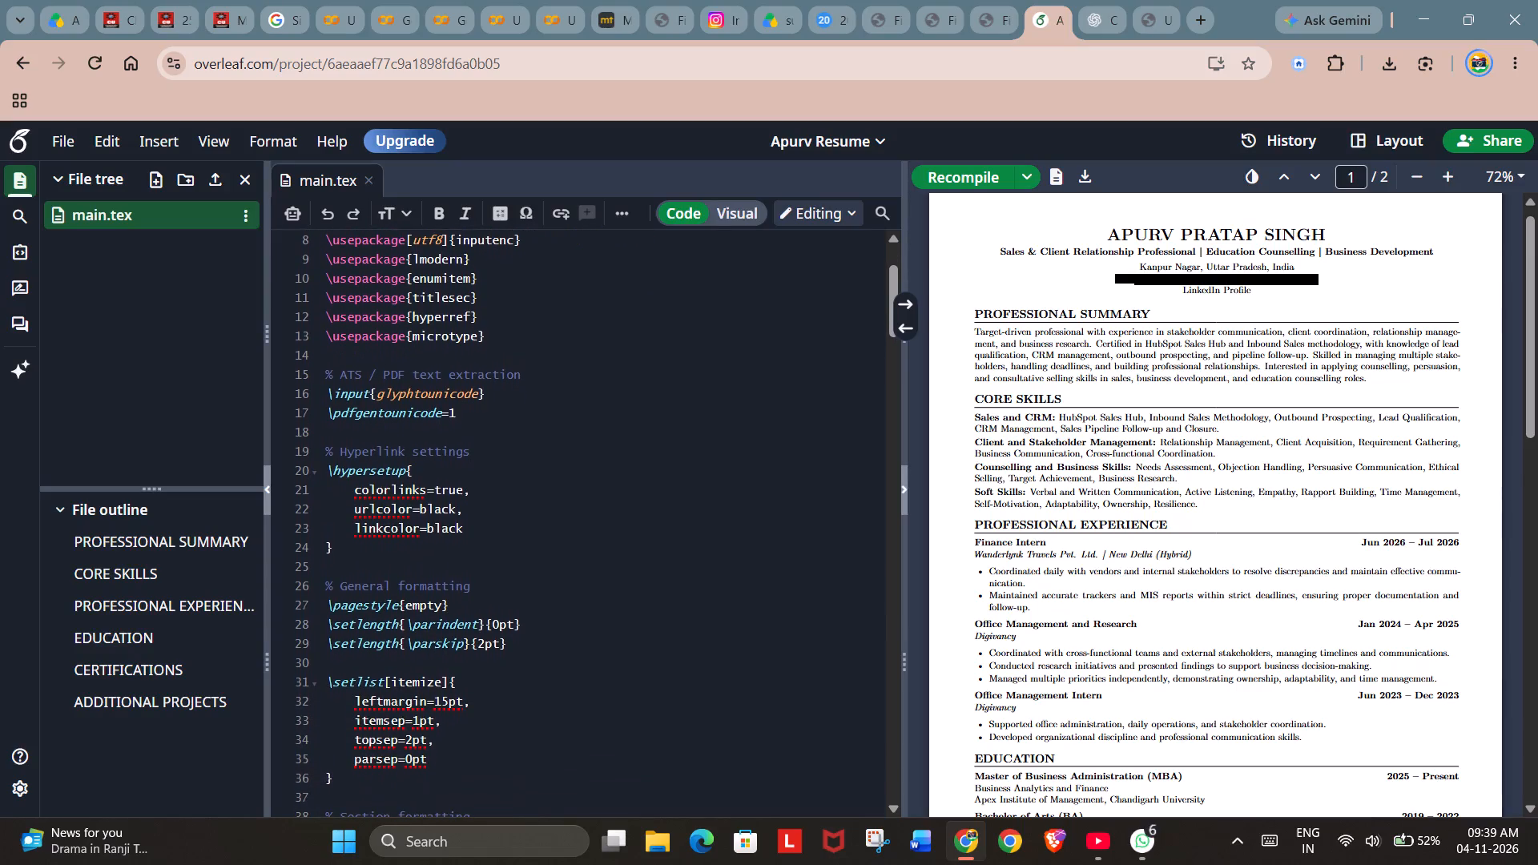
Change the PROFESSIONAL SUMMARY section heading in main.tex to "Career Objective".
scroll(704, 372, down, 2)
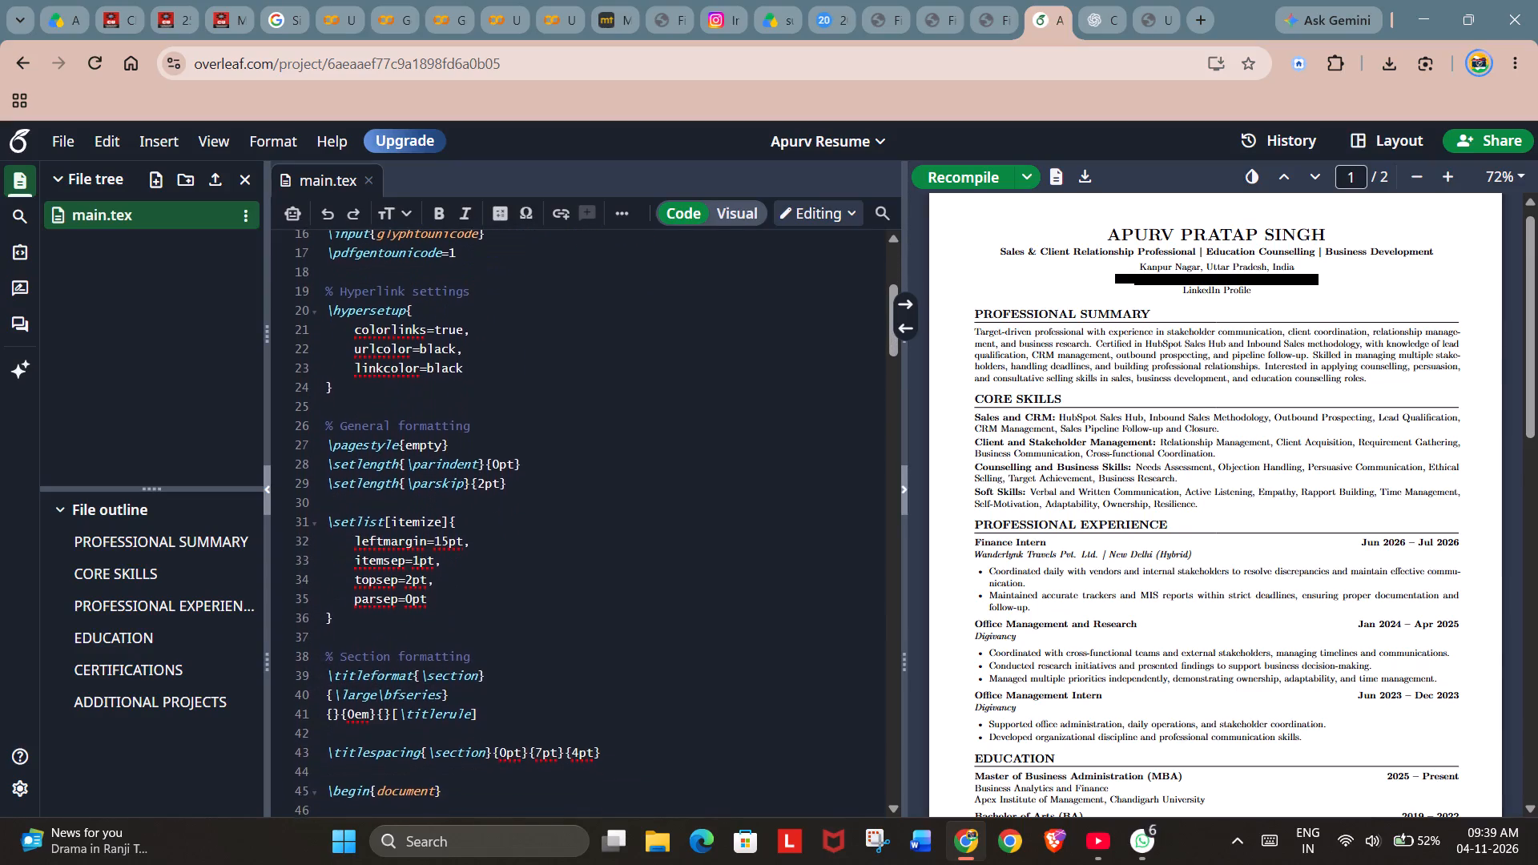
scroll(704, 372, down, 3)
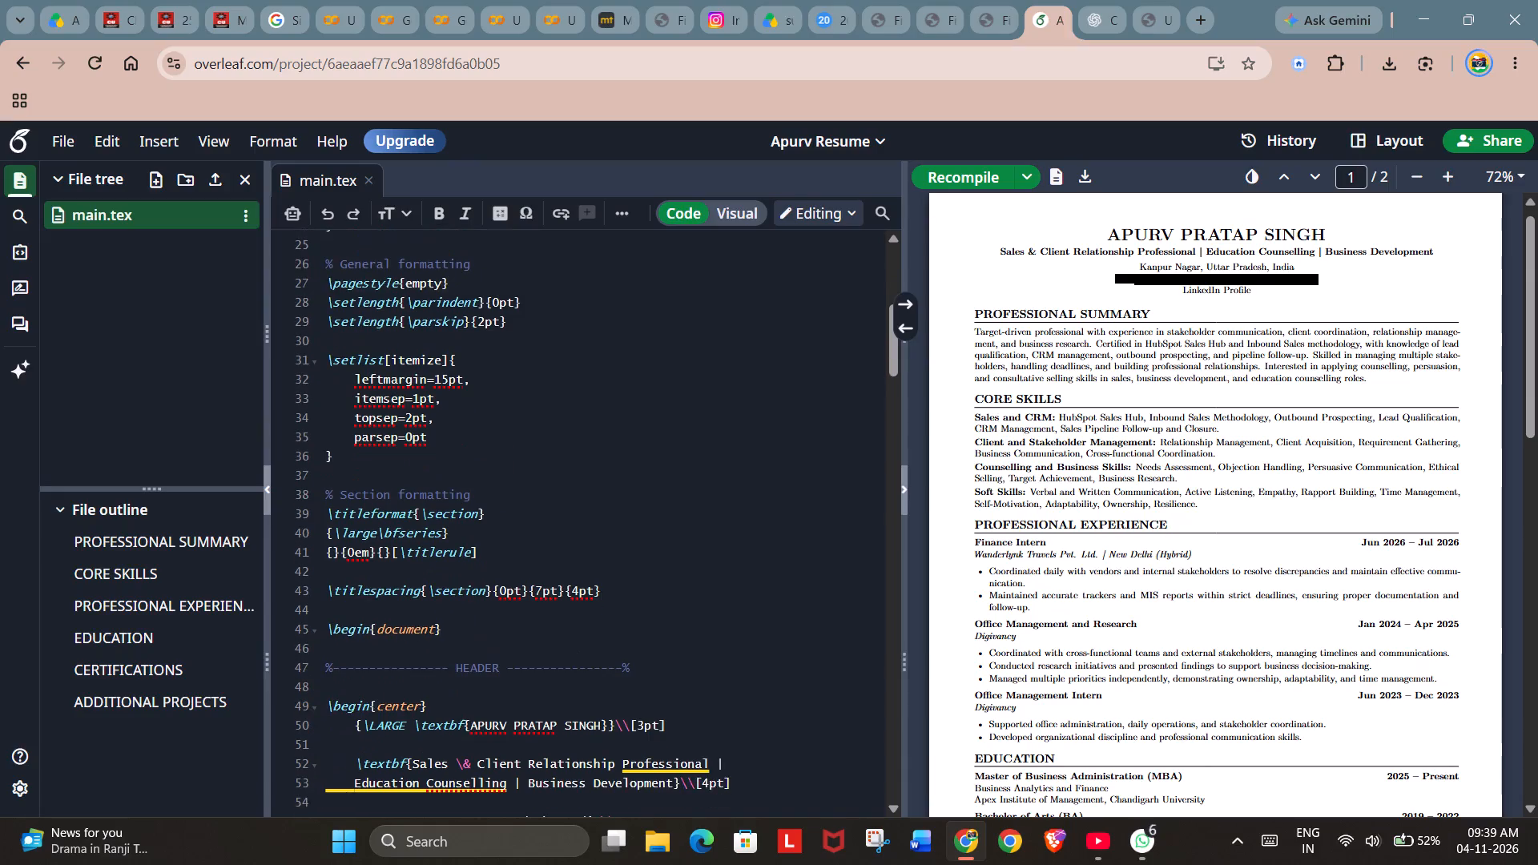
scroll(704, 372, down, 2)
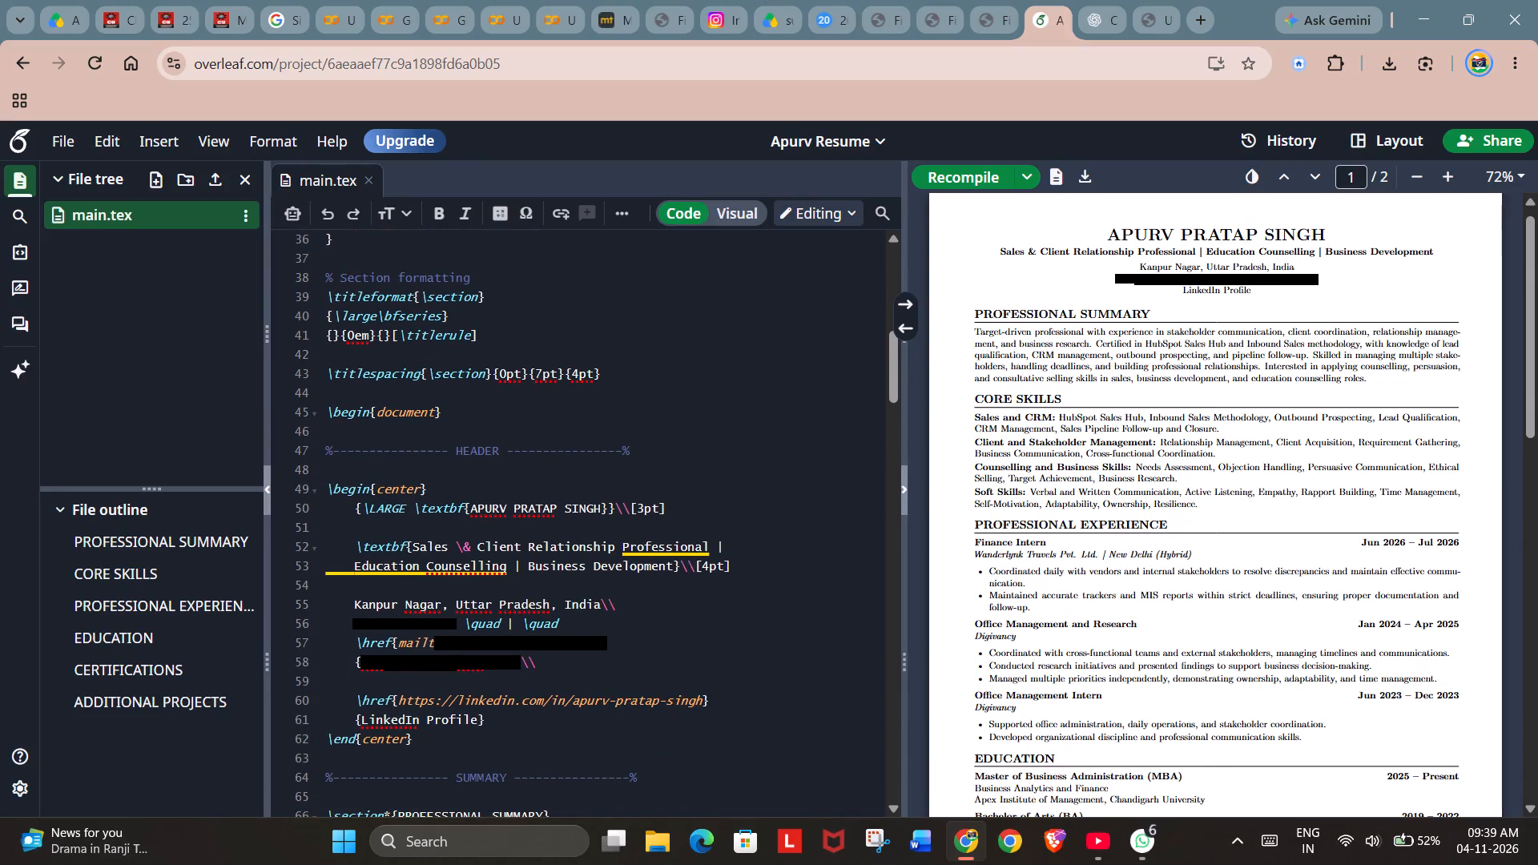
scroll(584, 676, down, 1)
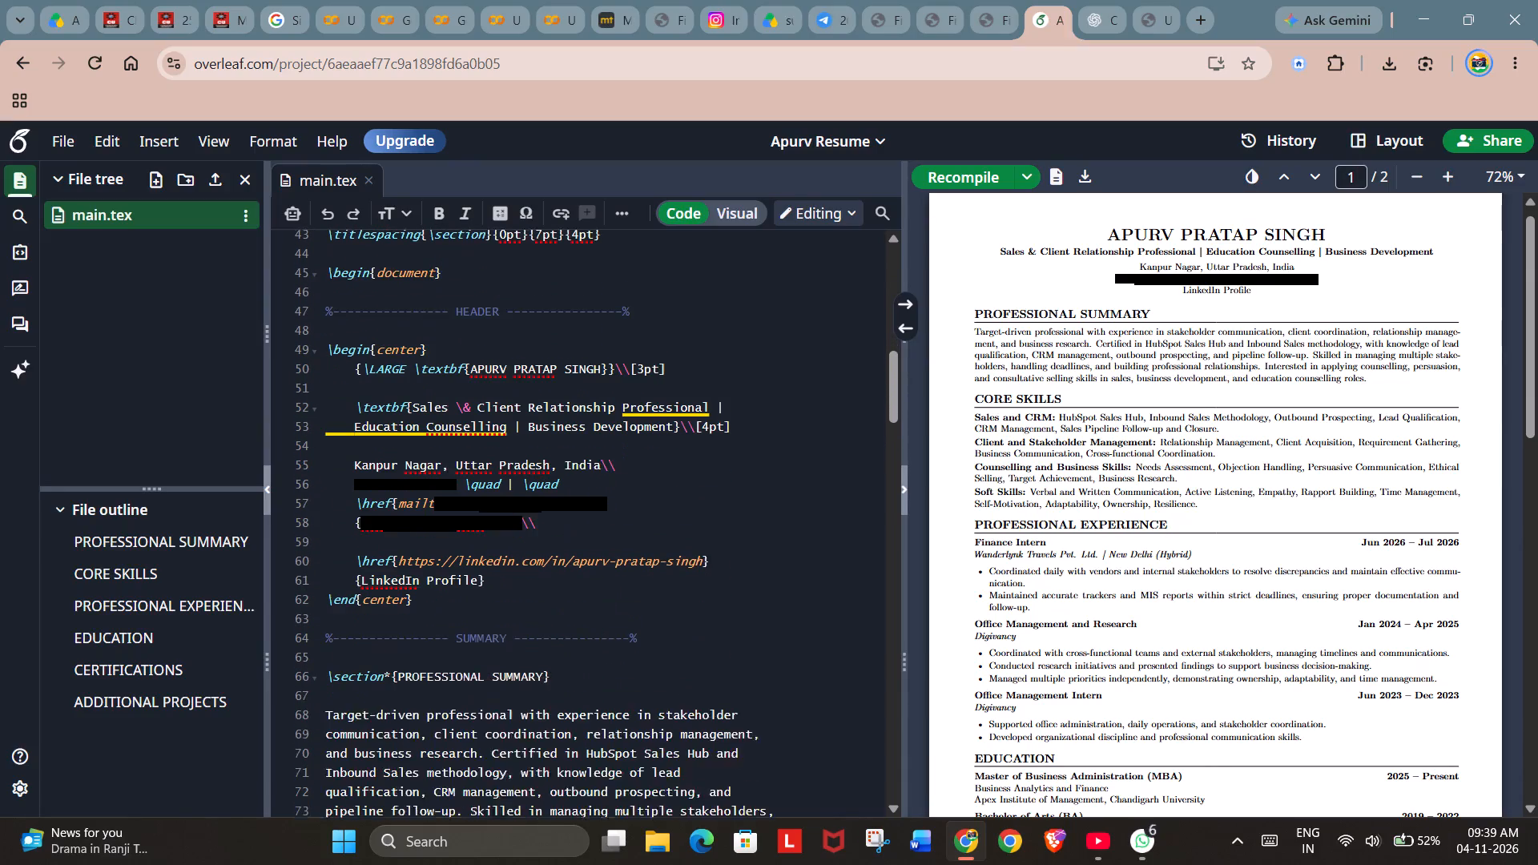
scroll(584, 676, down, 1)
scroll(558, 570, down, 1)
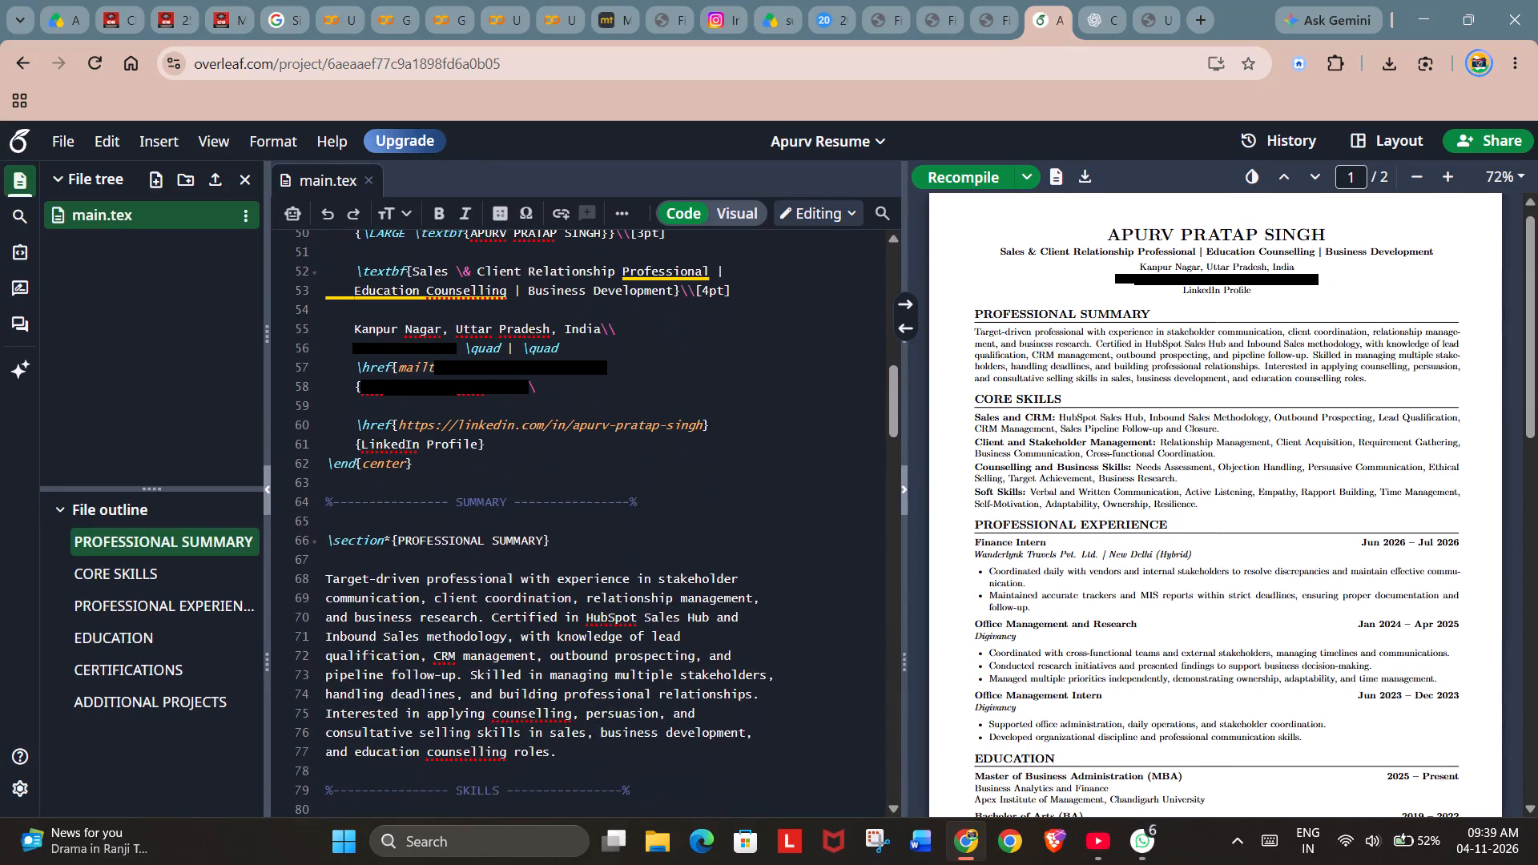
drag(397, 541, 457, 545)
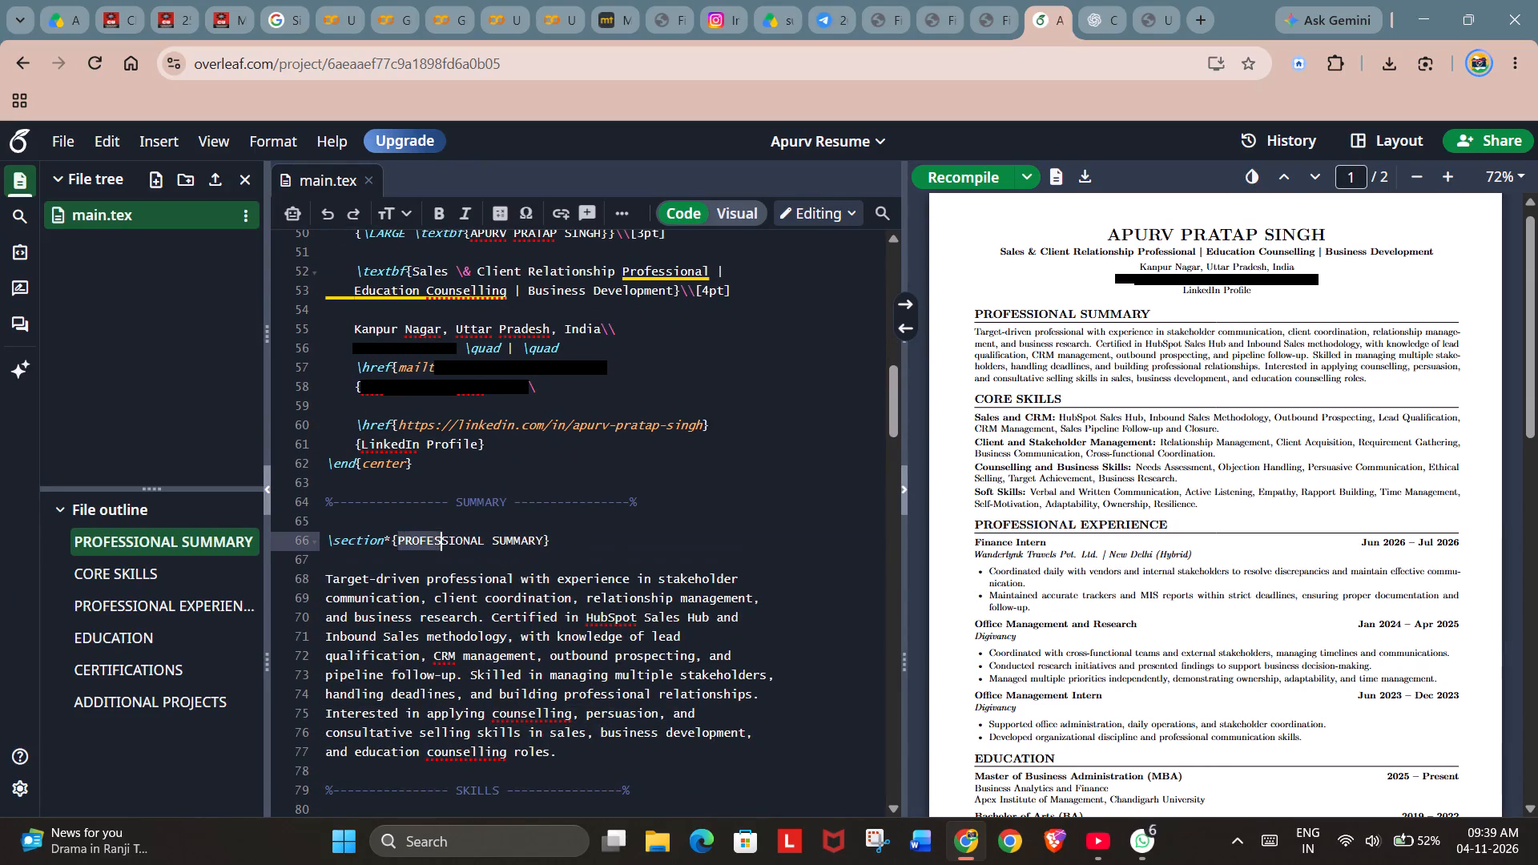
drag(457, 545, 545, 546)
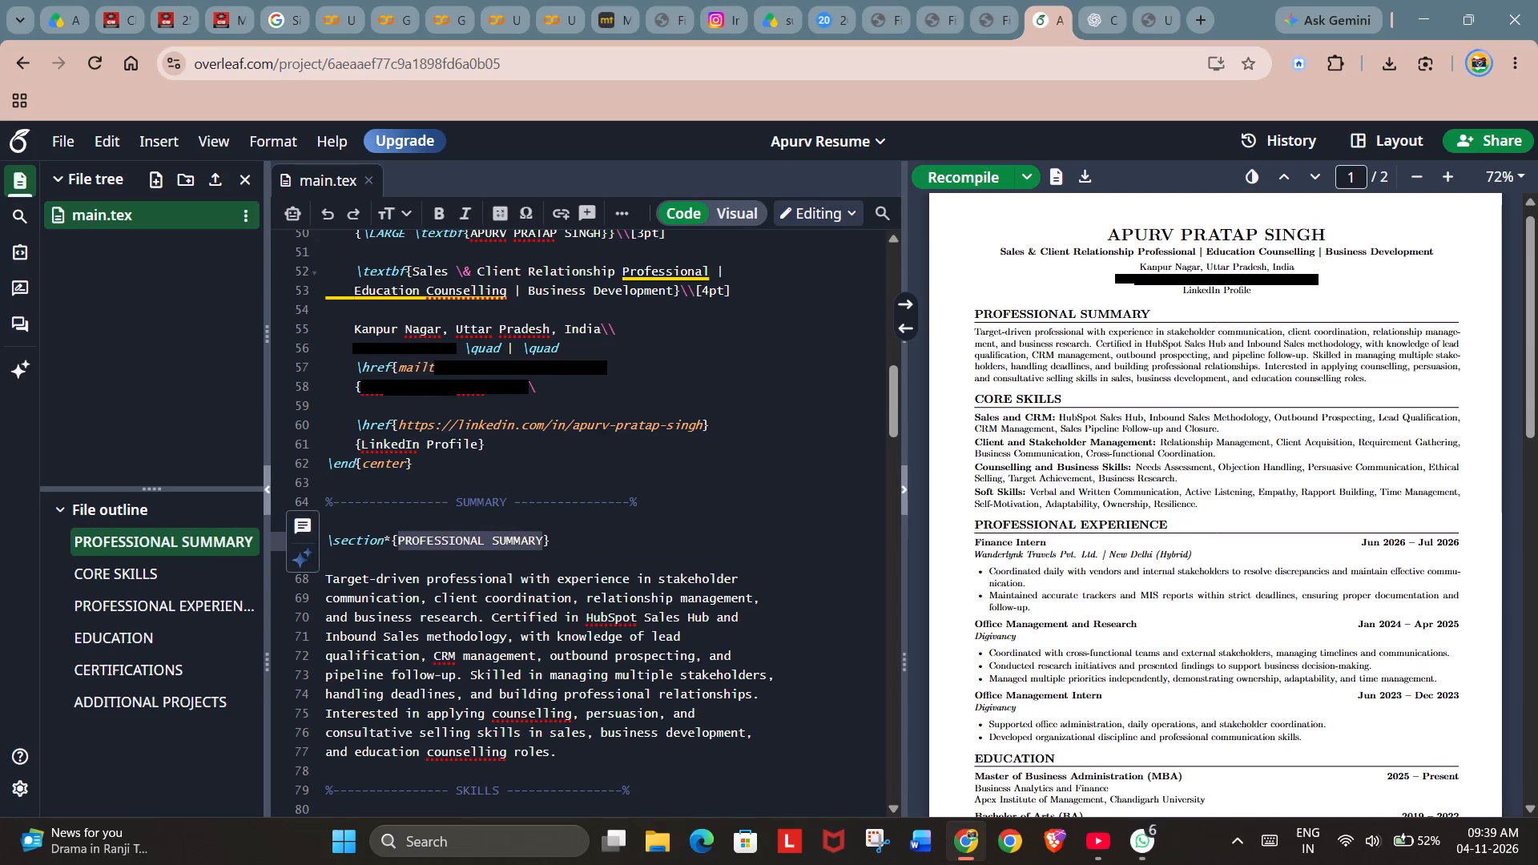
text(Career Over)
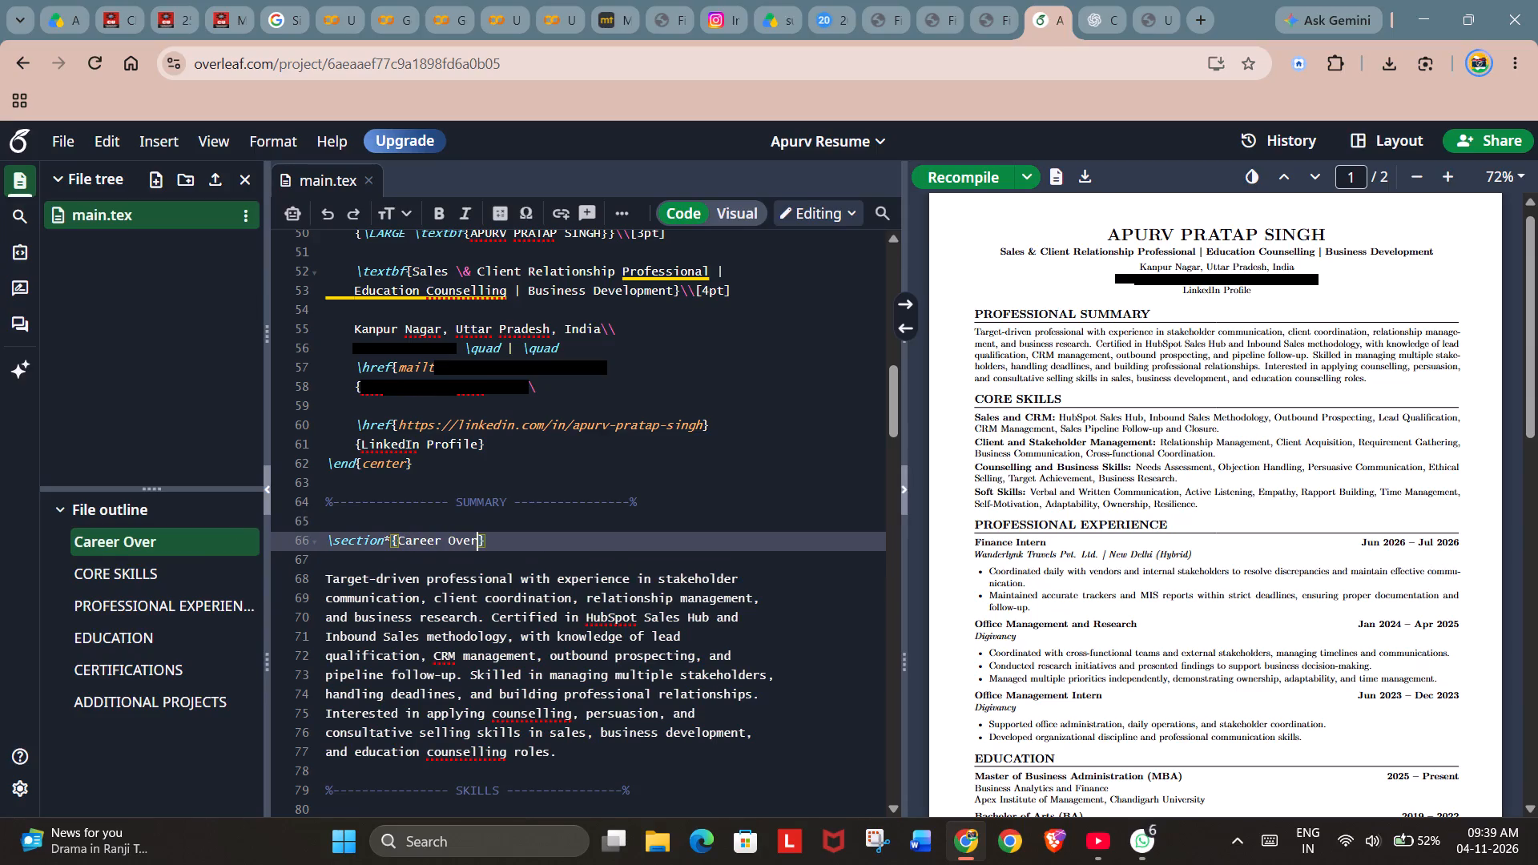
key(BackSpace)
key(BackSpace)
key(BackSpace)
text(bjective)
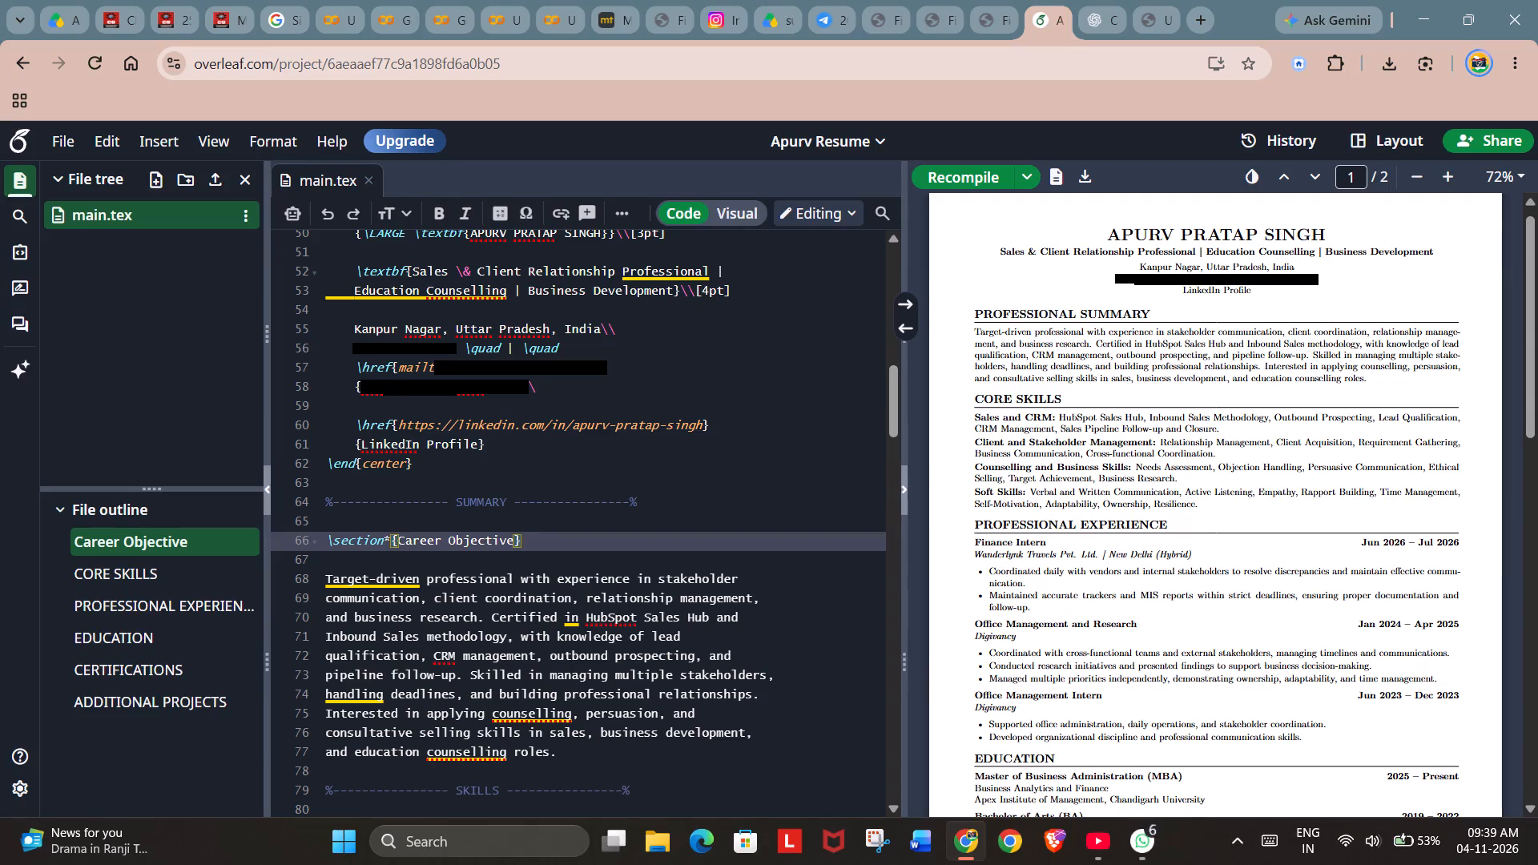
Examine both pages of the compiled resume preview, including how the last section runs across the page break.
scroll(1096, 473, down, 3)
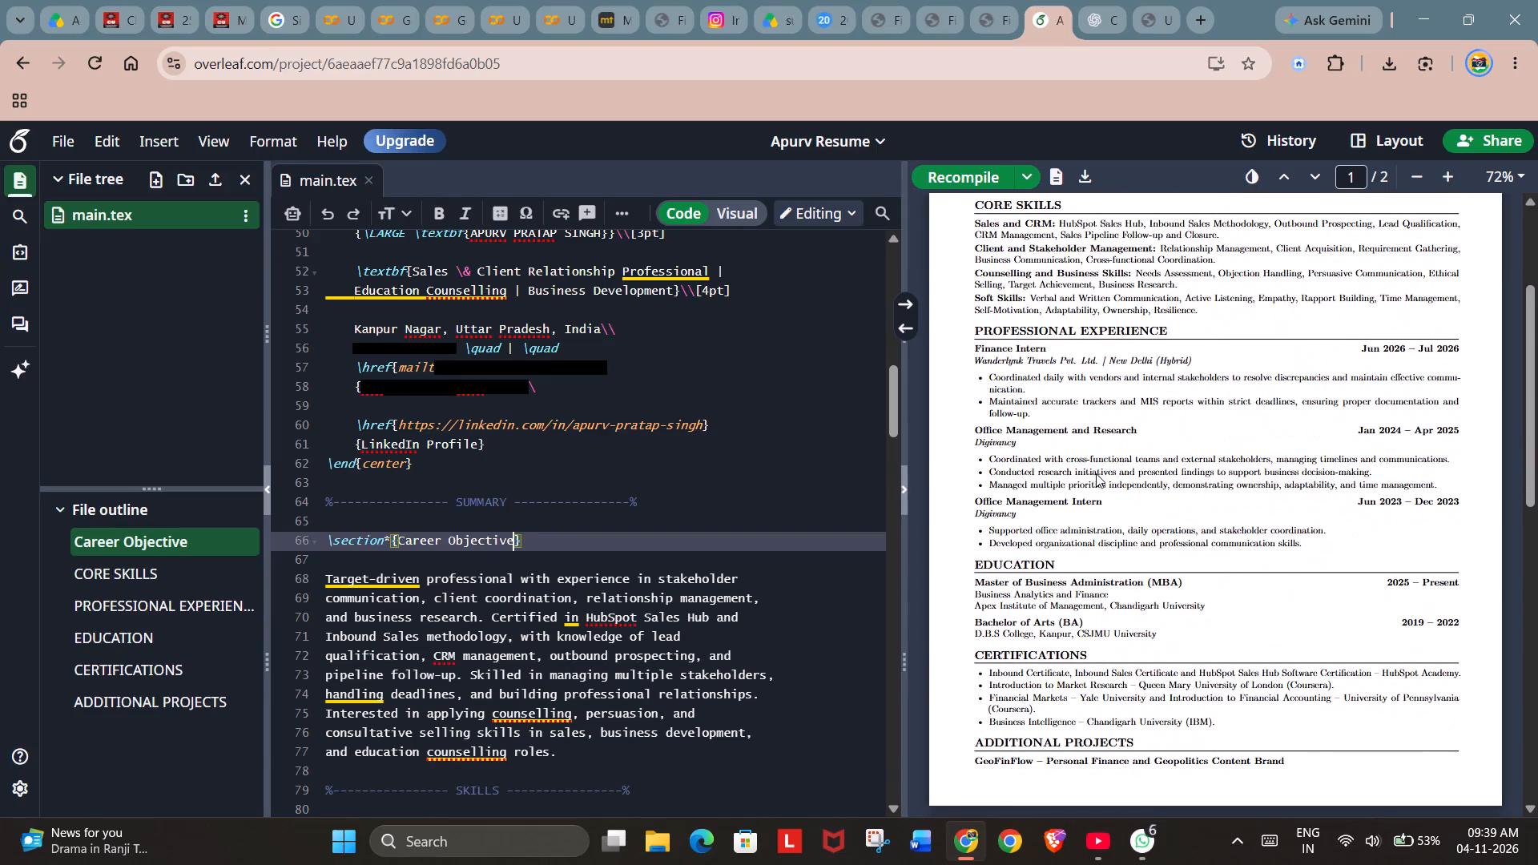
scroll(1096, 473, down, 1)
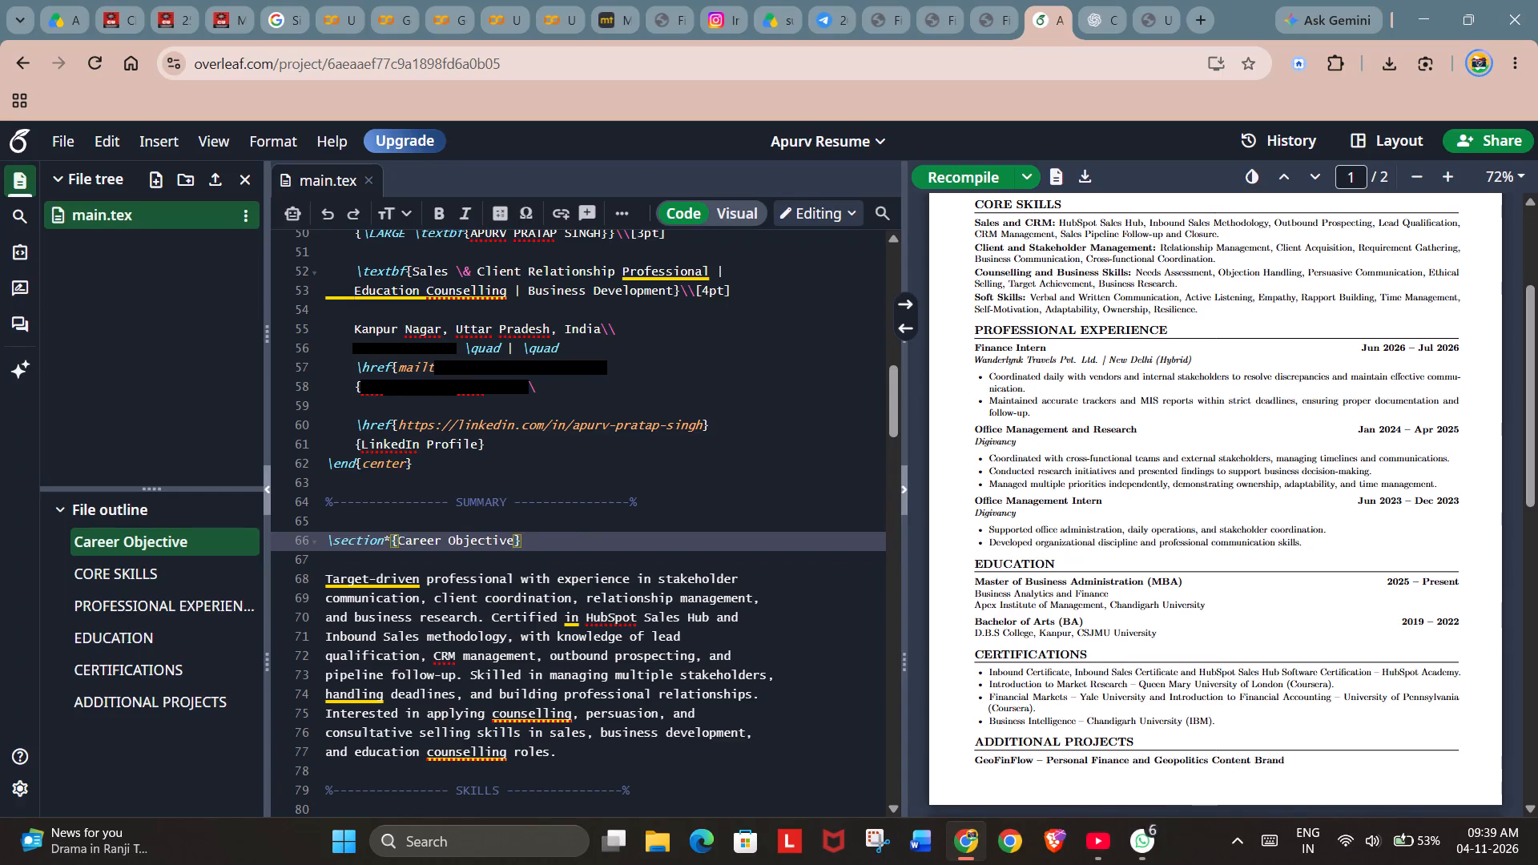
scroll(1276, 414, down, 1)
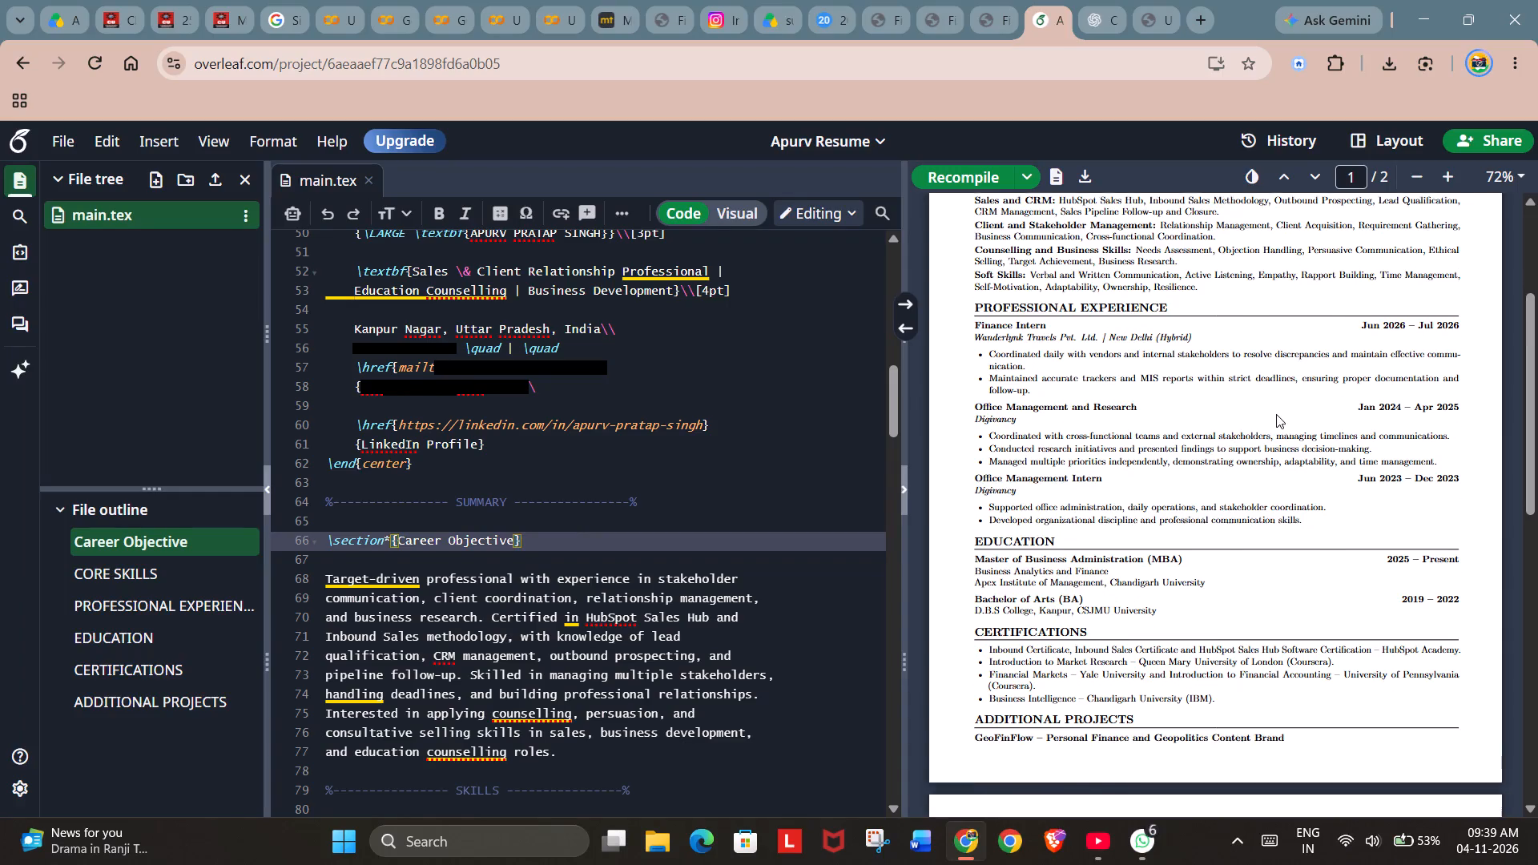
scroll(1276, 414, down, 1)
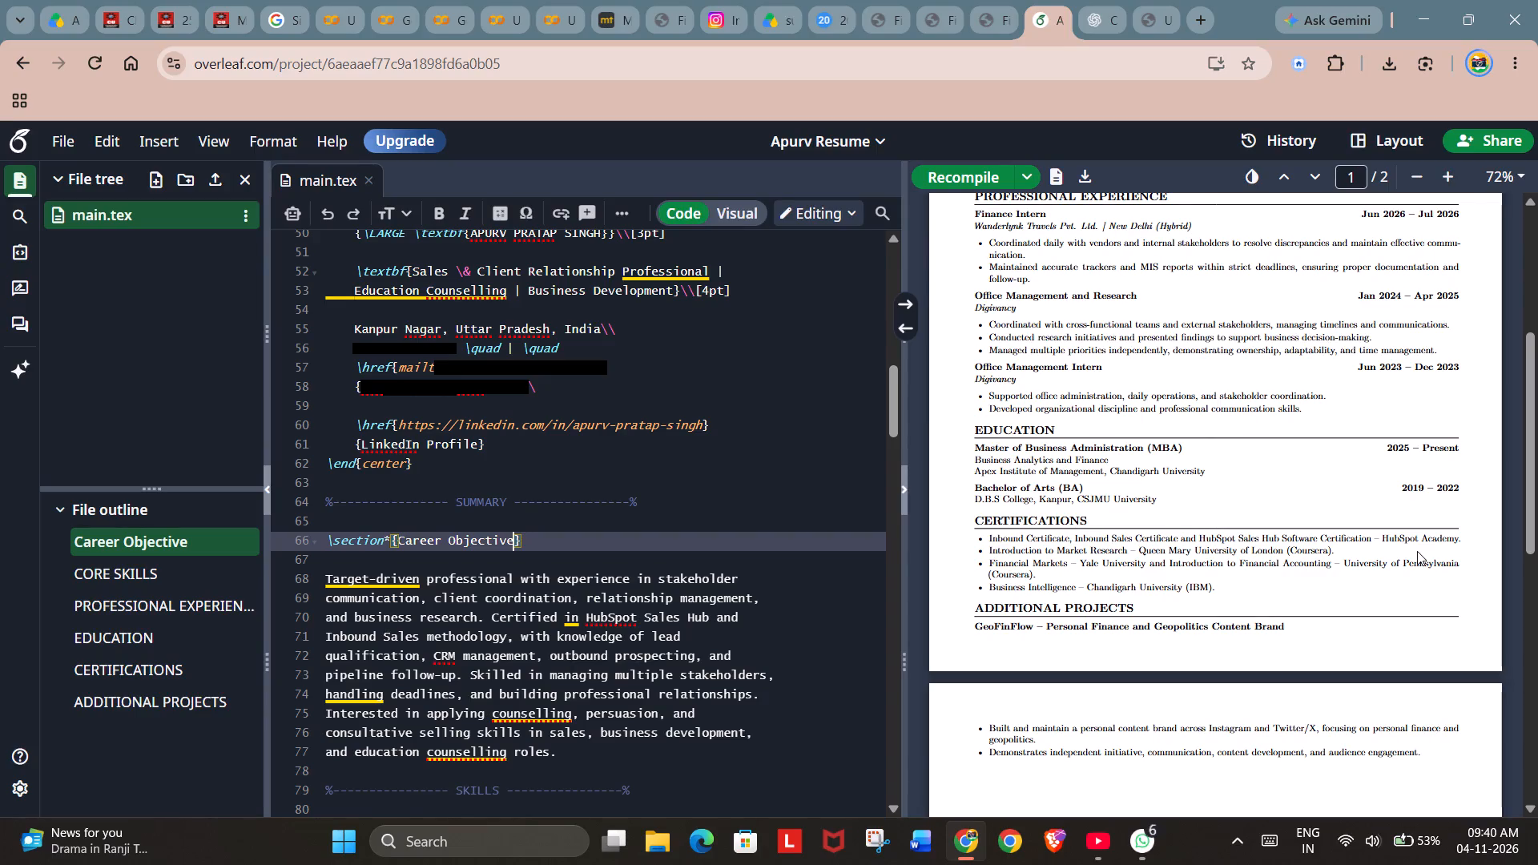
scroll(1417, 551, down, 2)
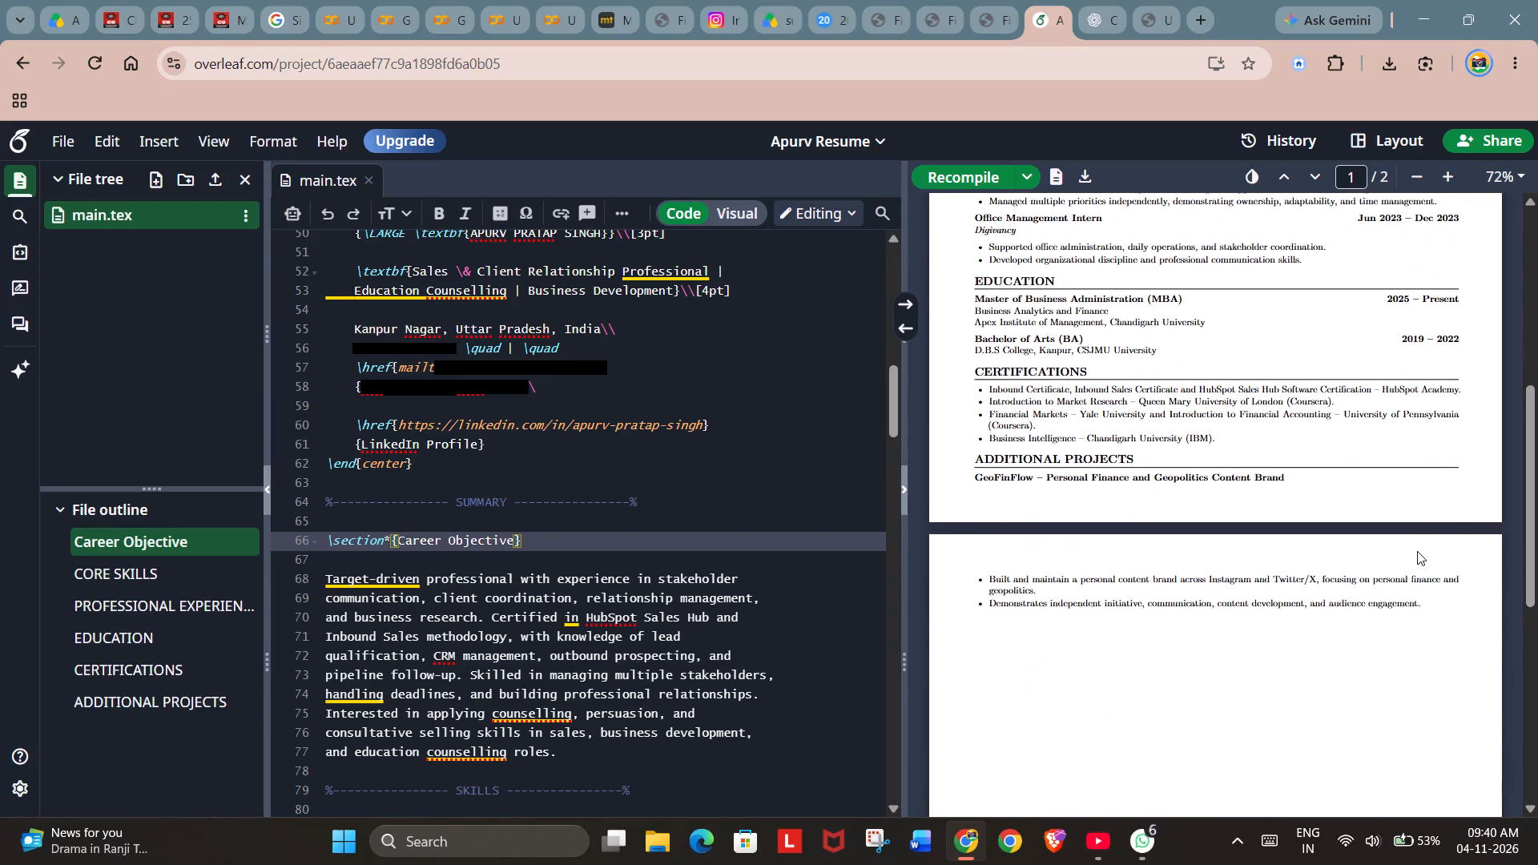
scroll(1417, 551, up, 1)
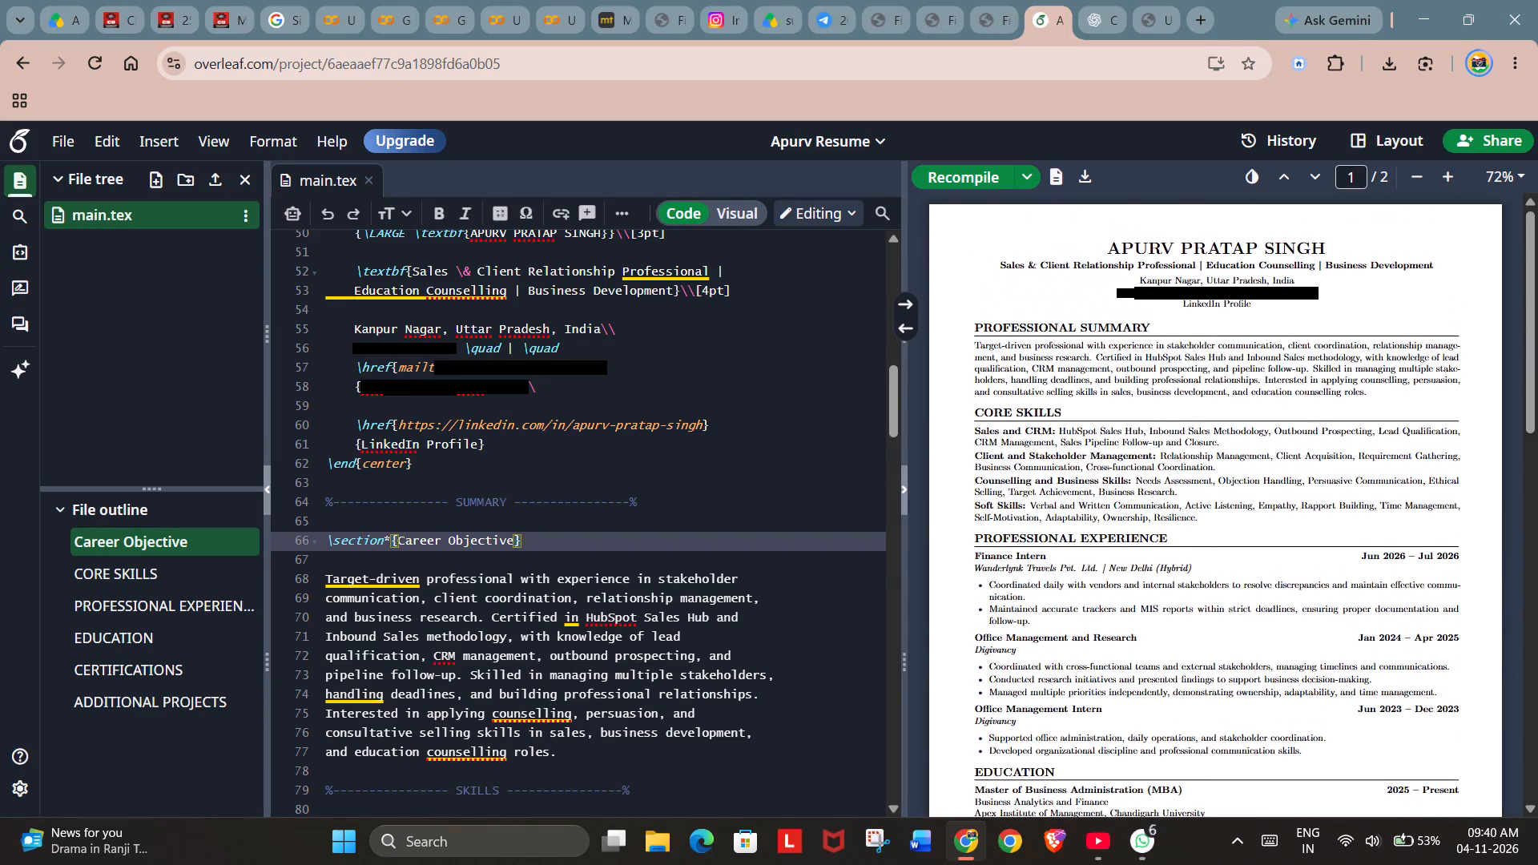
scroll(1417, 551, up, 1)
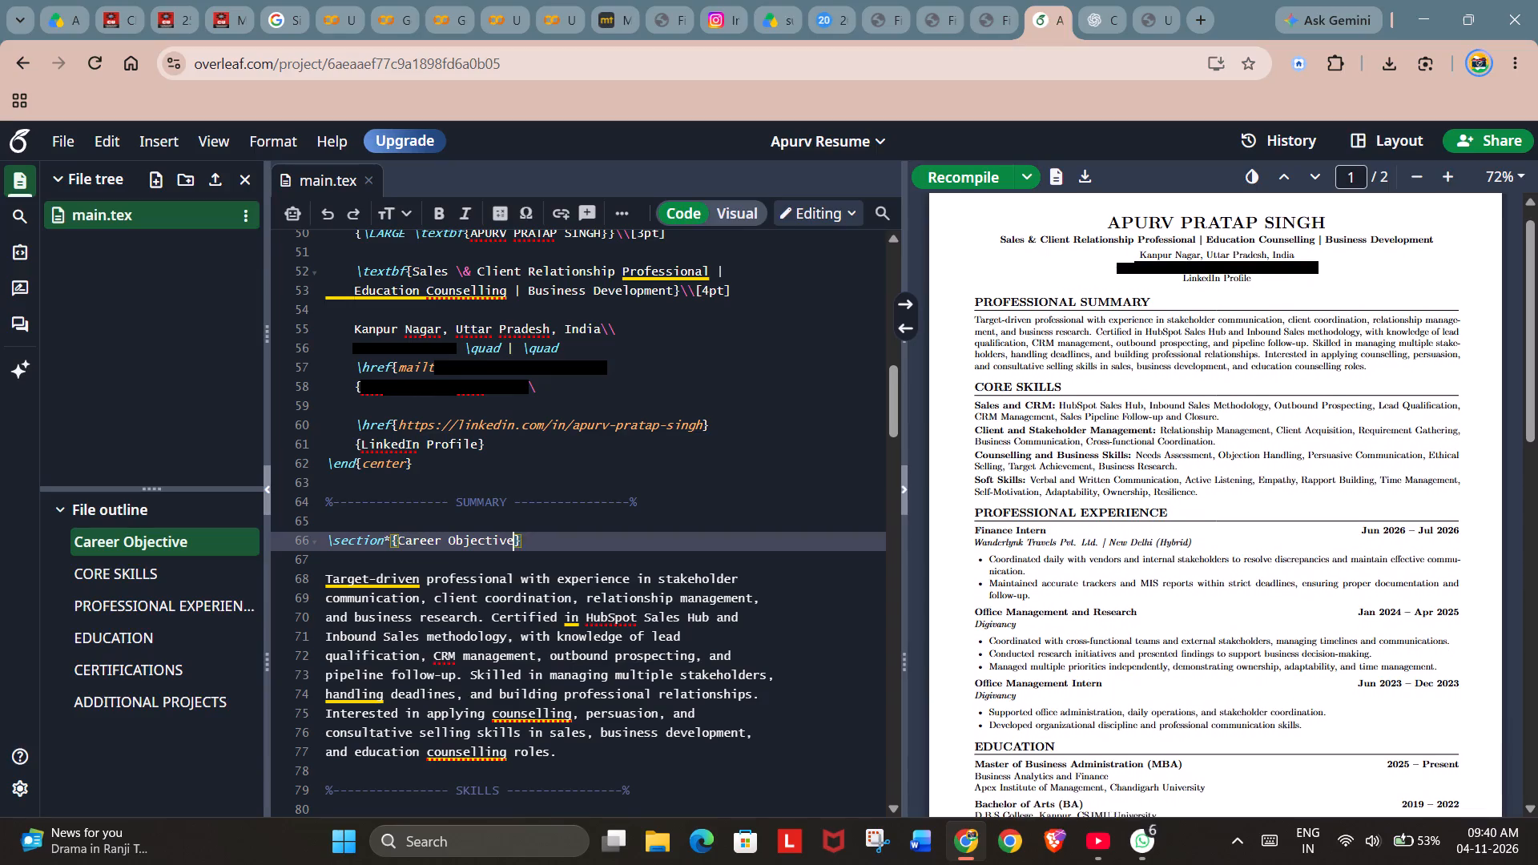
scroll(1417, 551, up, 1)
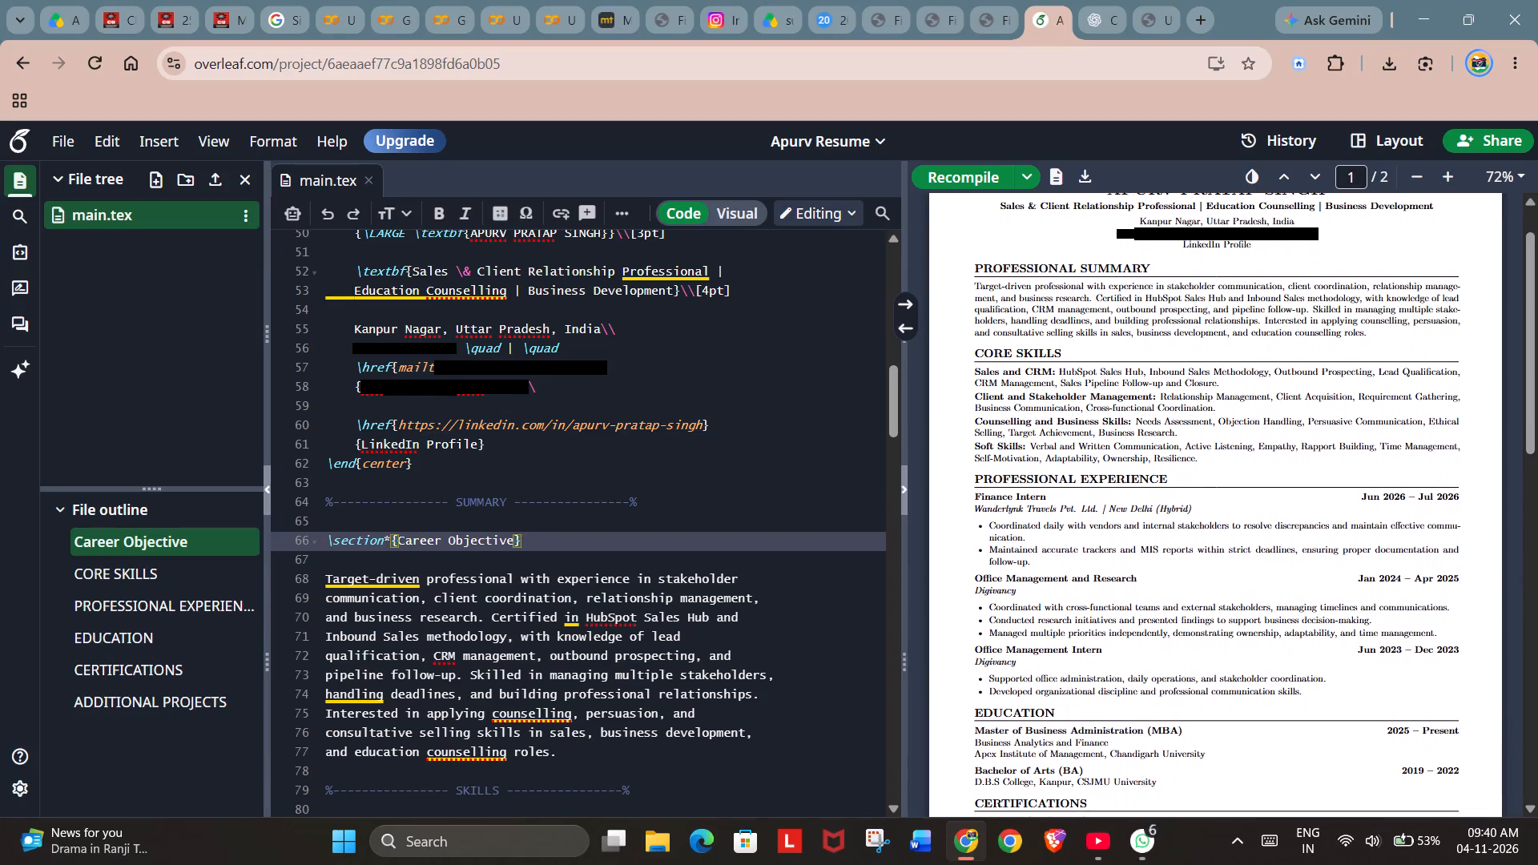
scroll(1417, 551, up, 1)
scroll(1417, 551, down, 1)
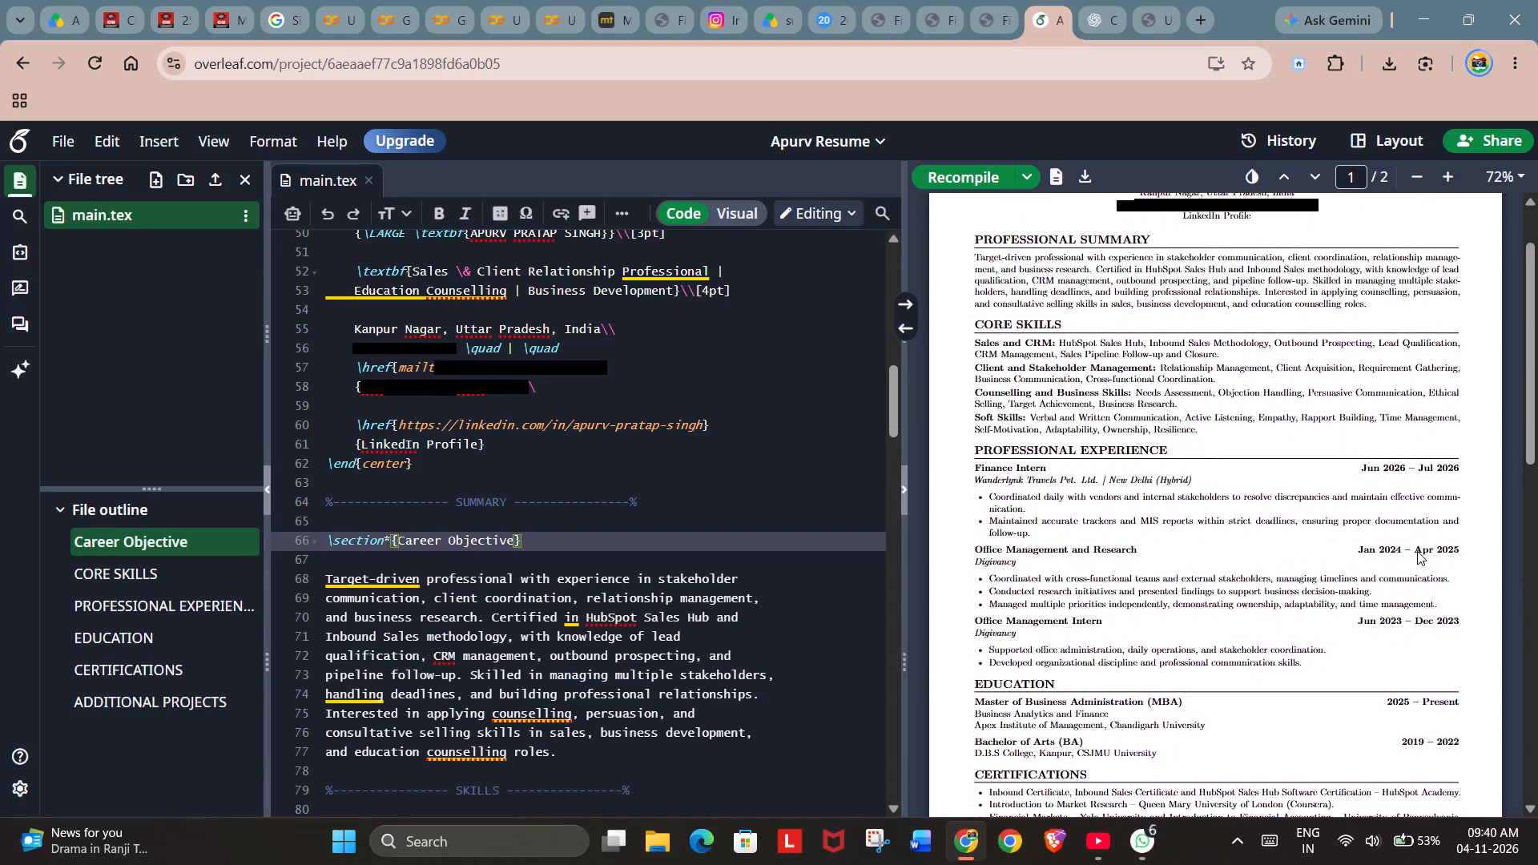
scroll(1417, 551, down, 2)
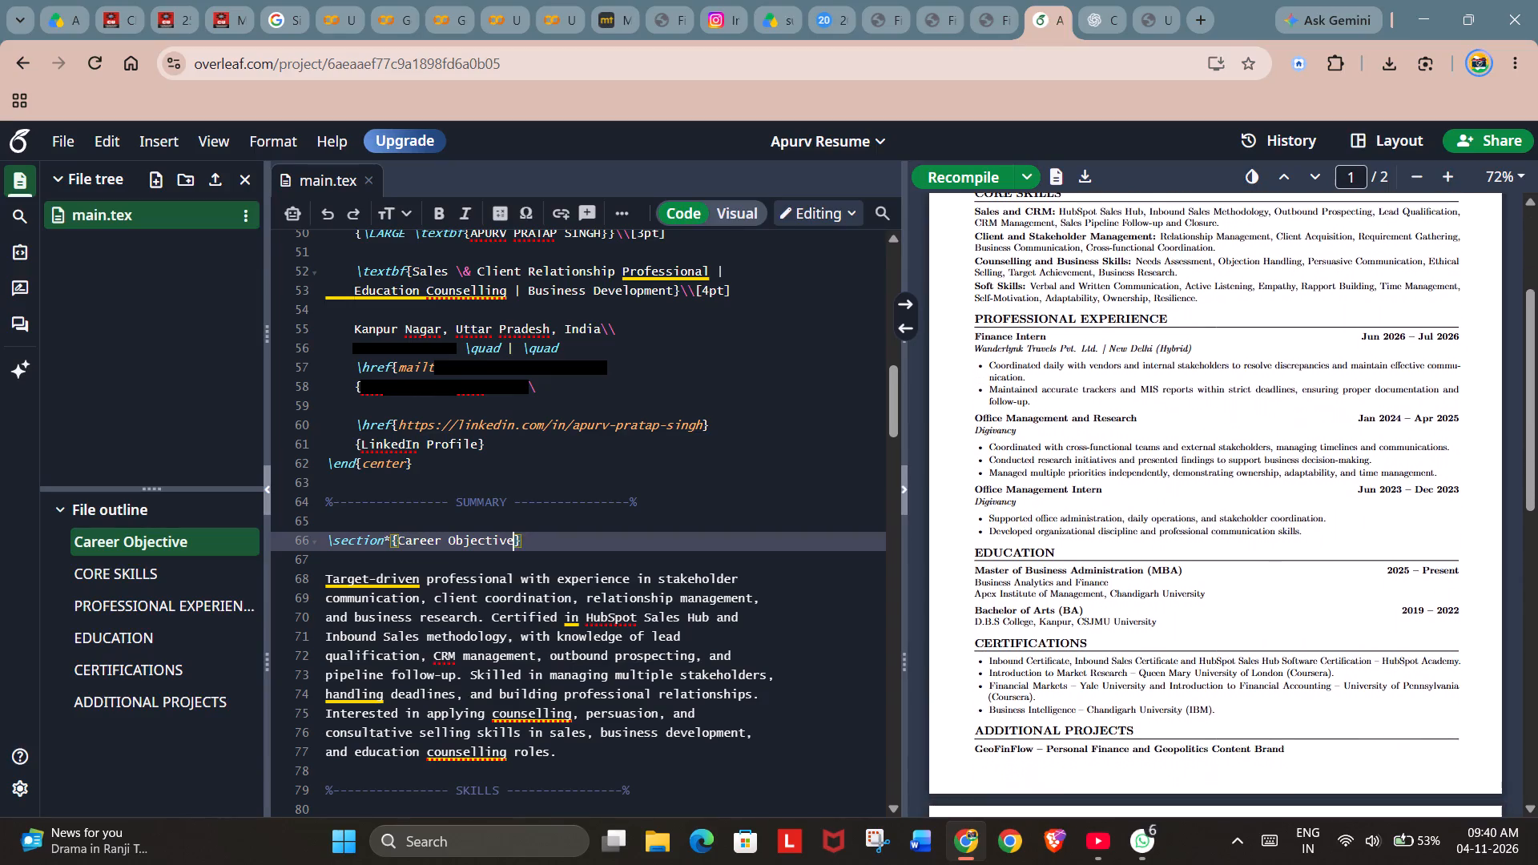
scroll(1417, 551, down, 3)
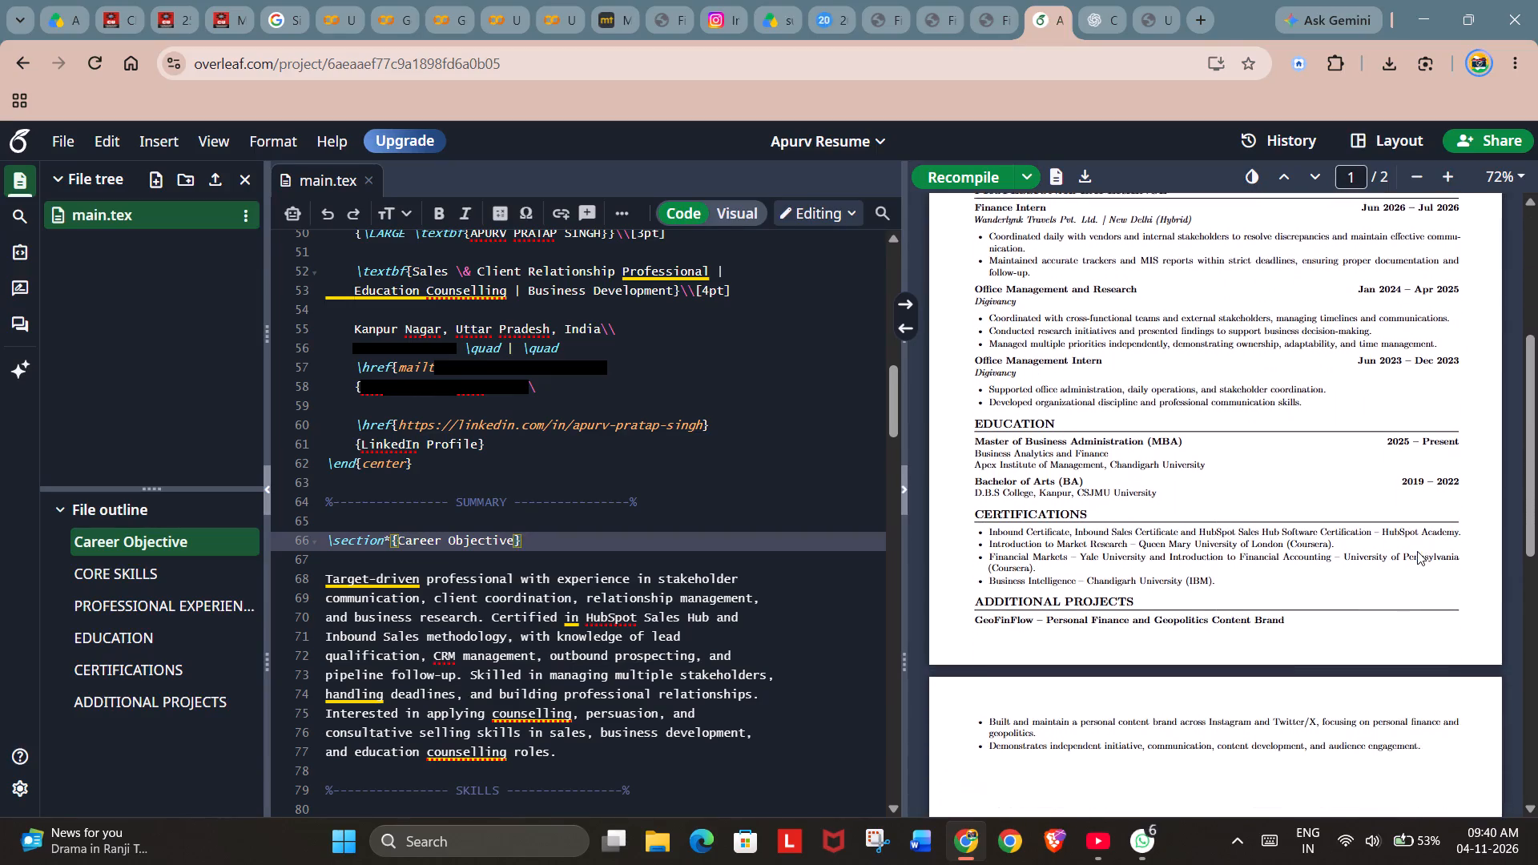
scroll(1417, 551, down, 2)
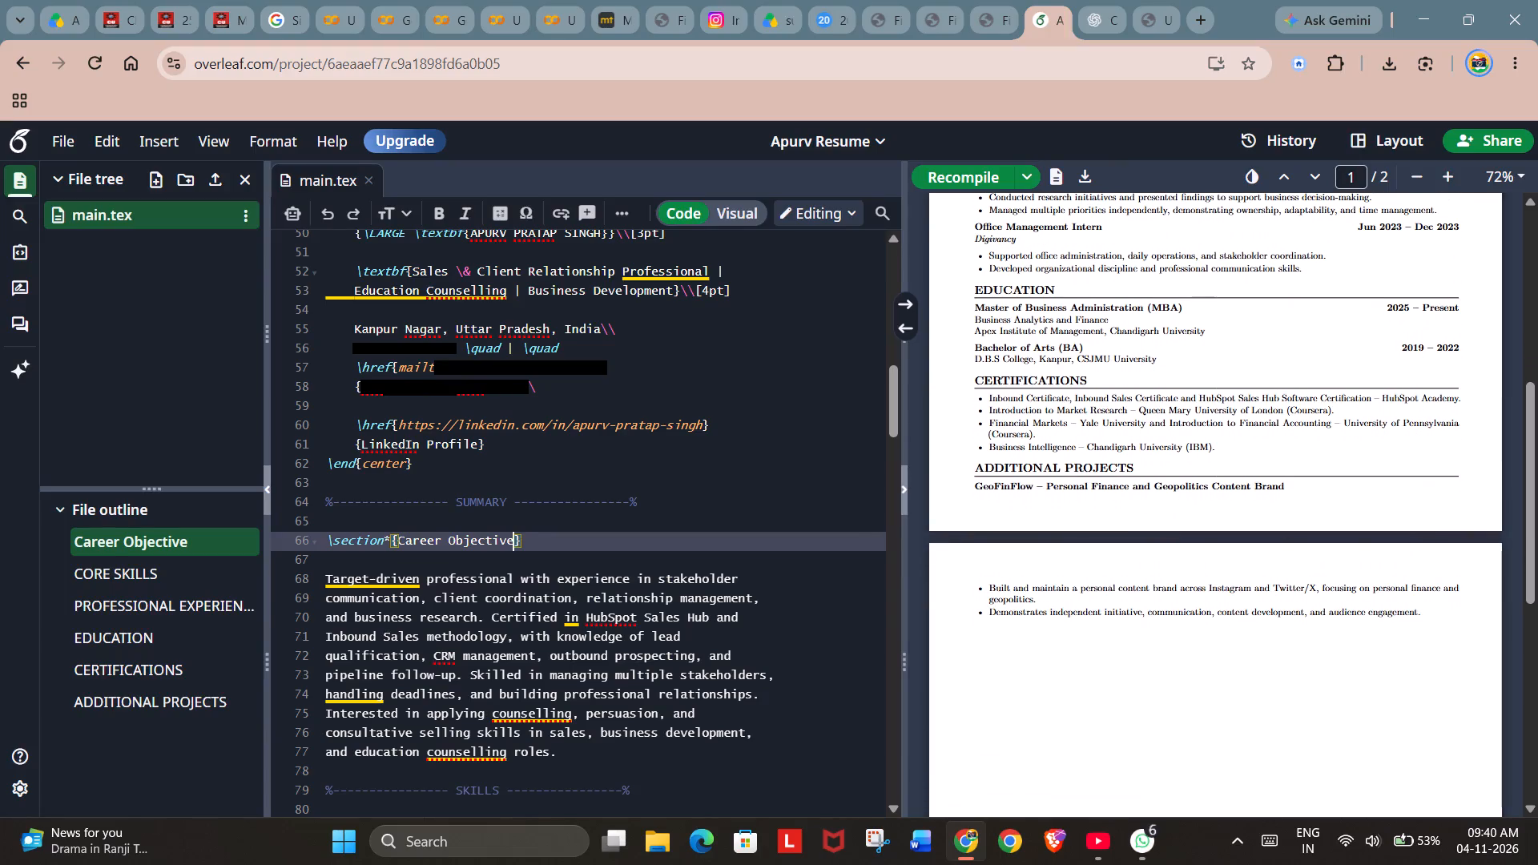
Recompile the resume and check the summary heading in the updated preview, enlarged to 80%.
scroll(586, 533, up, 6)
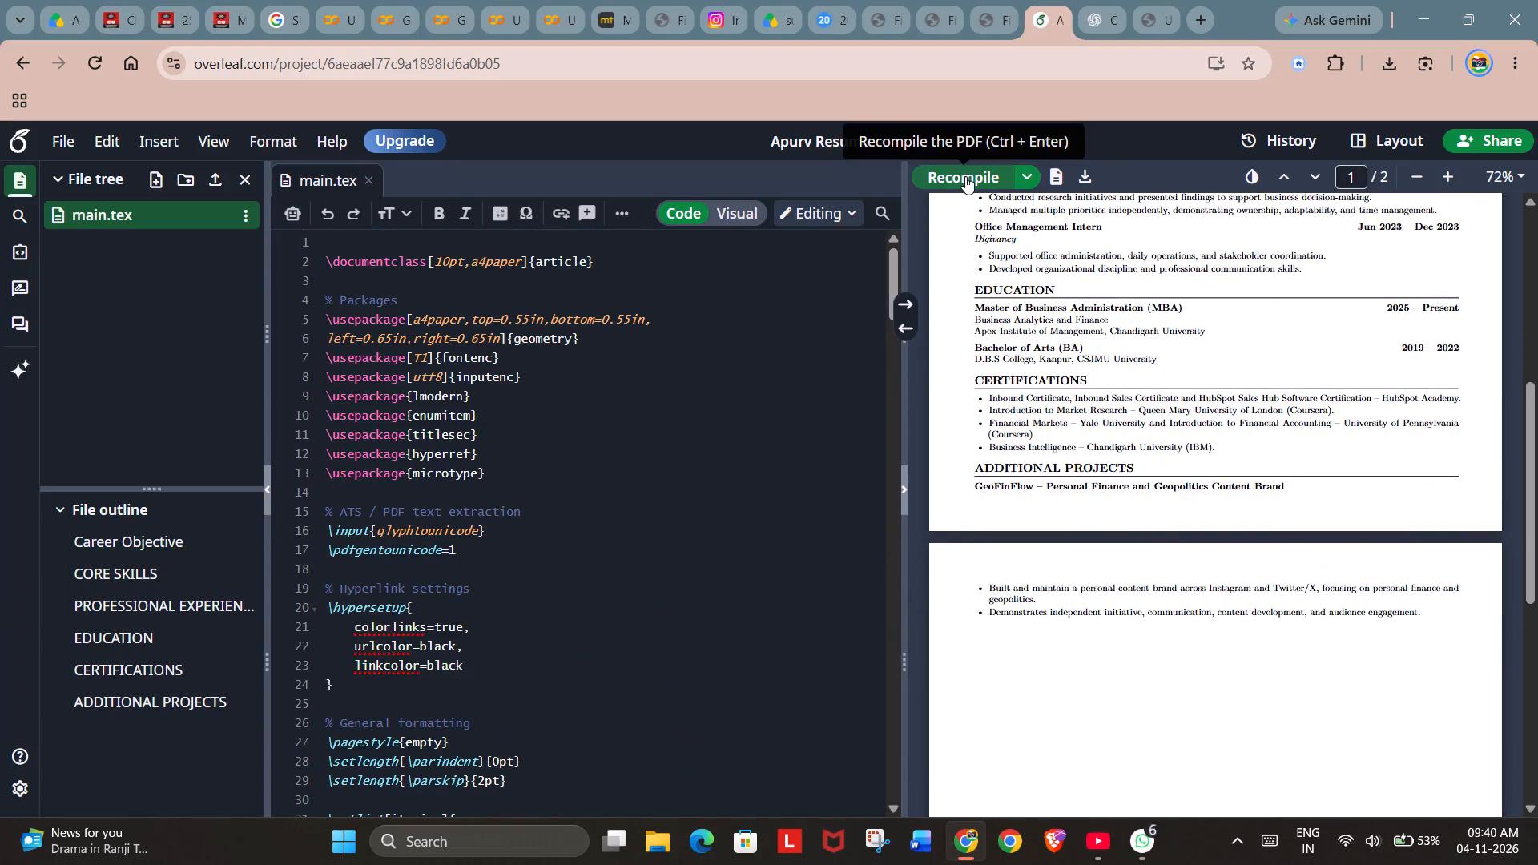
click(965, 176)
scroll(1183, 461, up, 6)
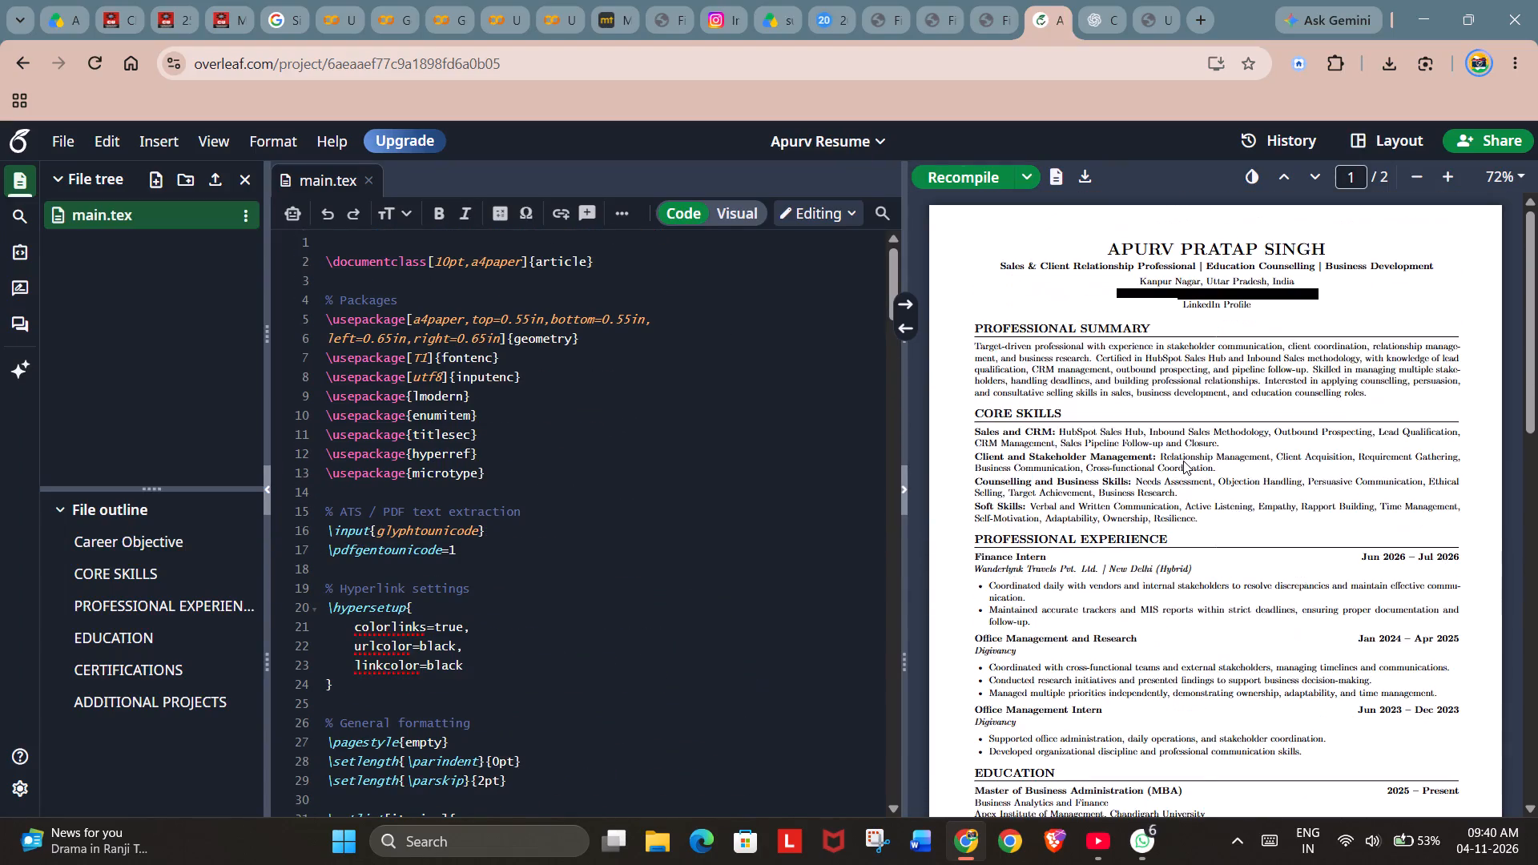
scroll(1183, 461, up, 4)
scroll(995, 292, up, 5)
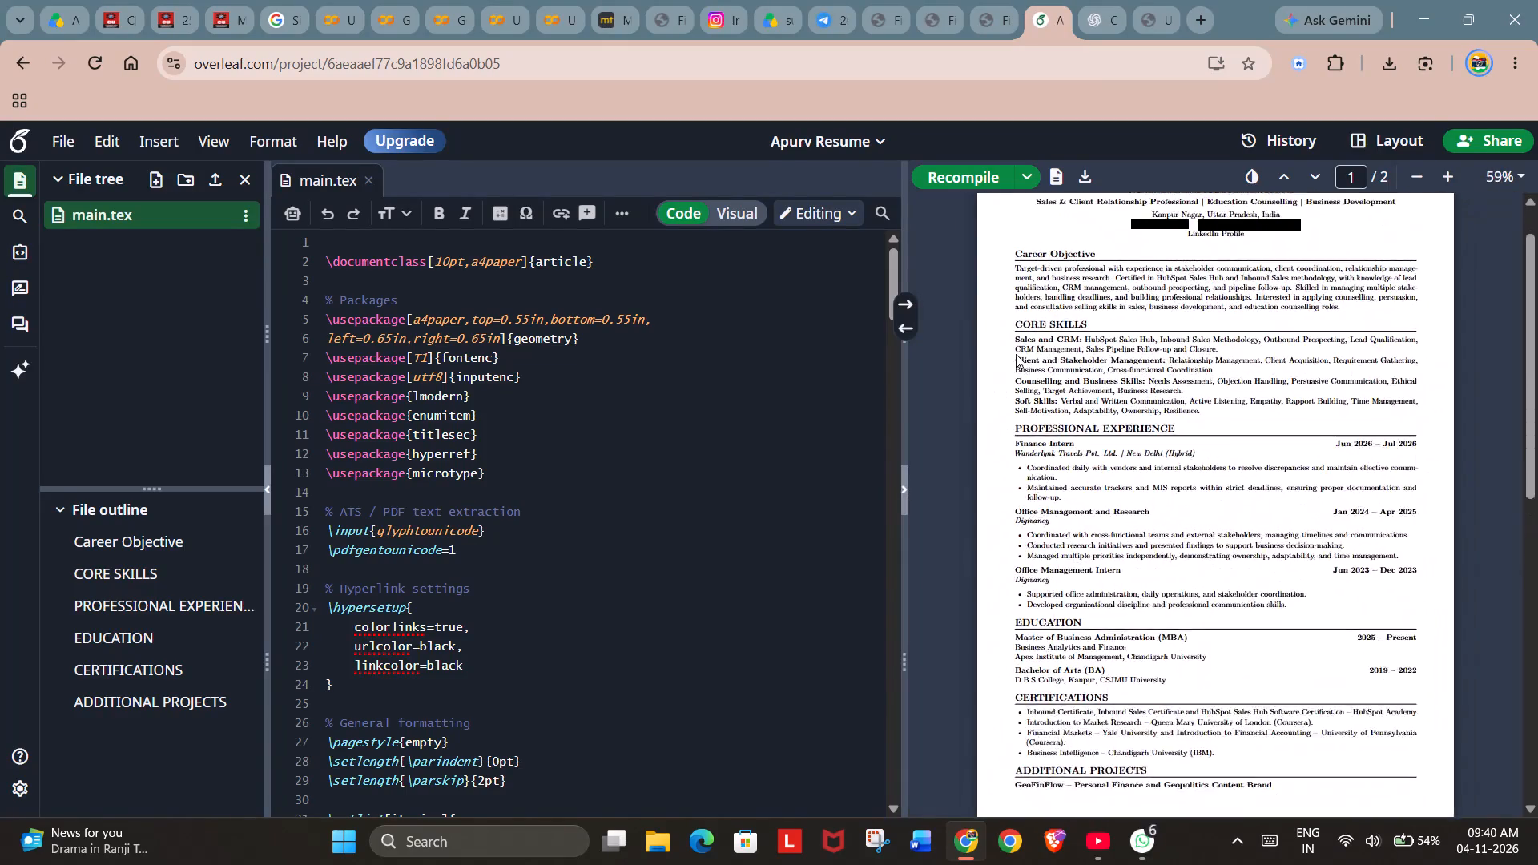
scroll(1016, 354, up, 1)
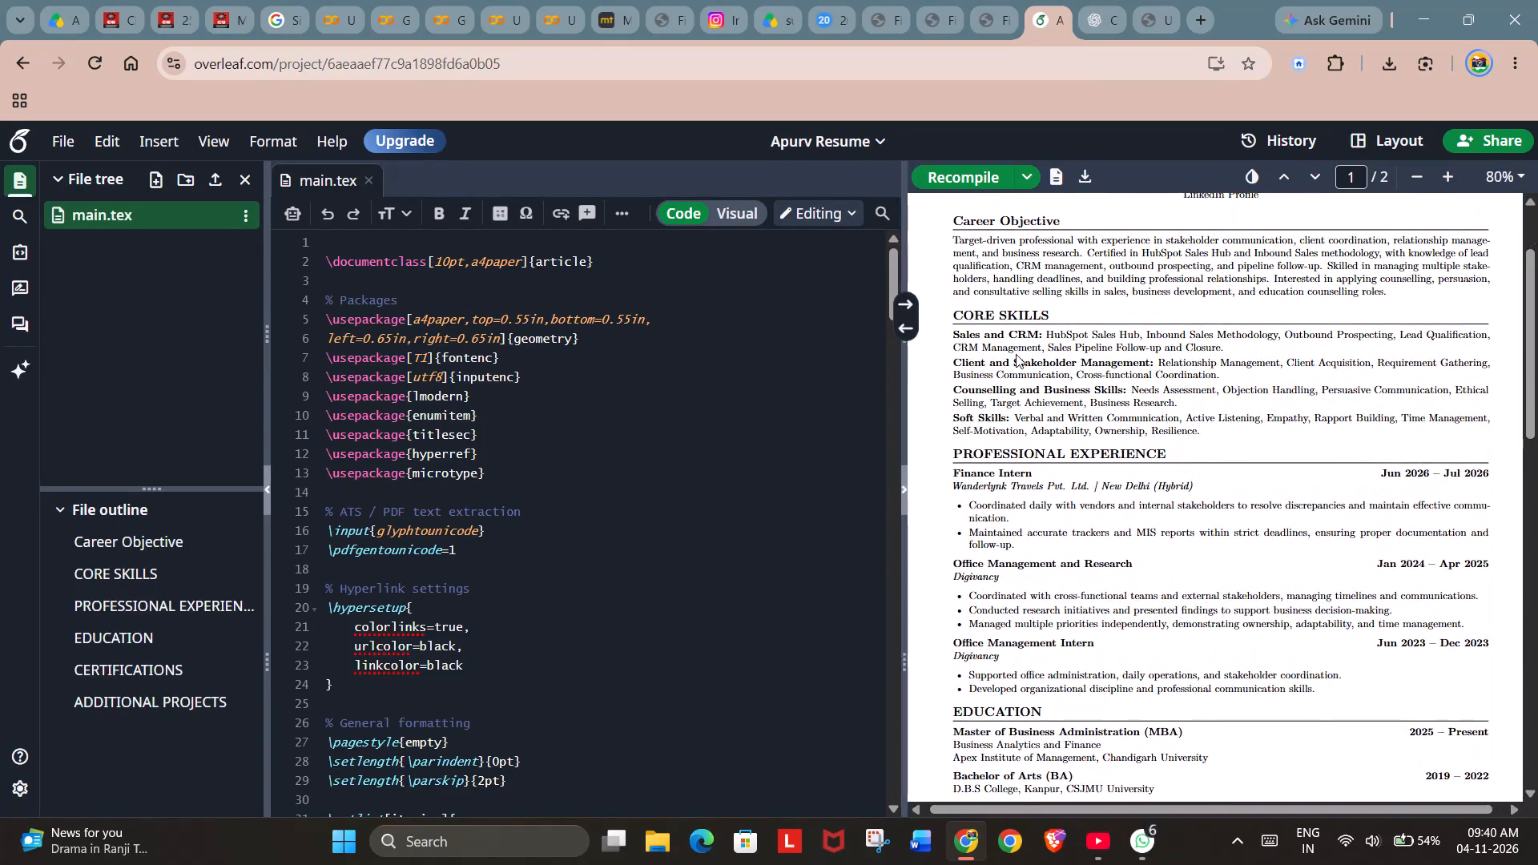
scroll(1016, 354, up, 1)
Undo the last typed part of the summary heading in main.tex and recompile the resume.
click(593, 424)
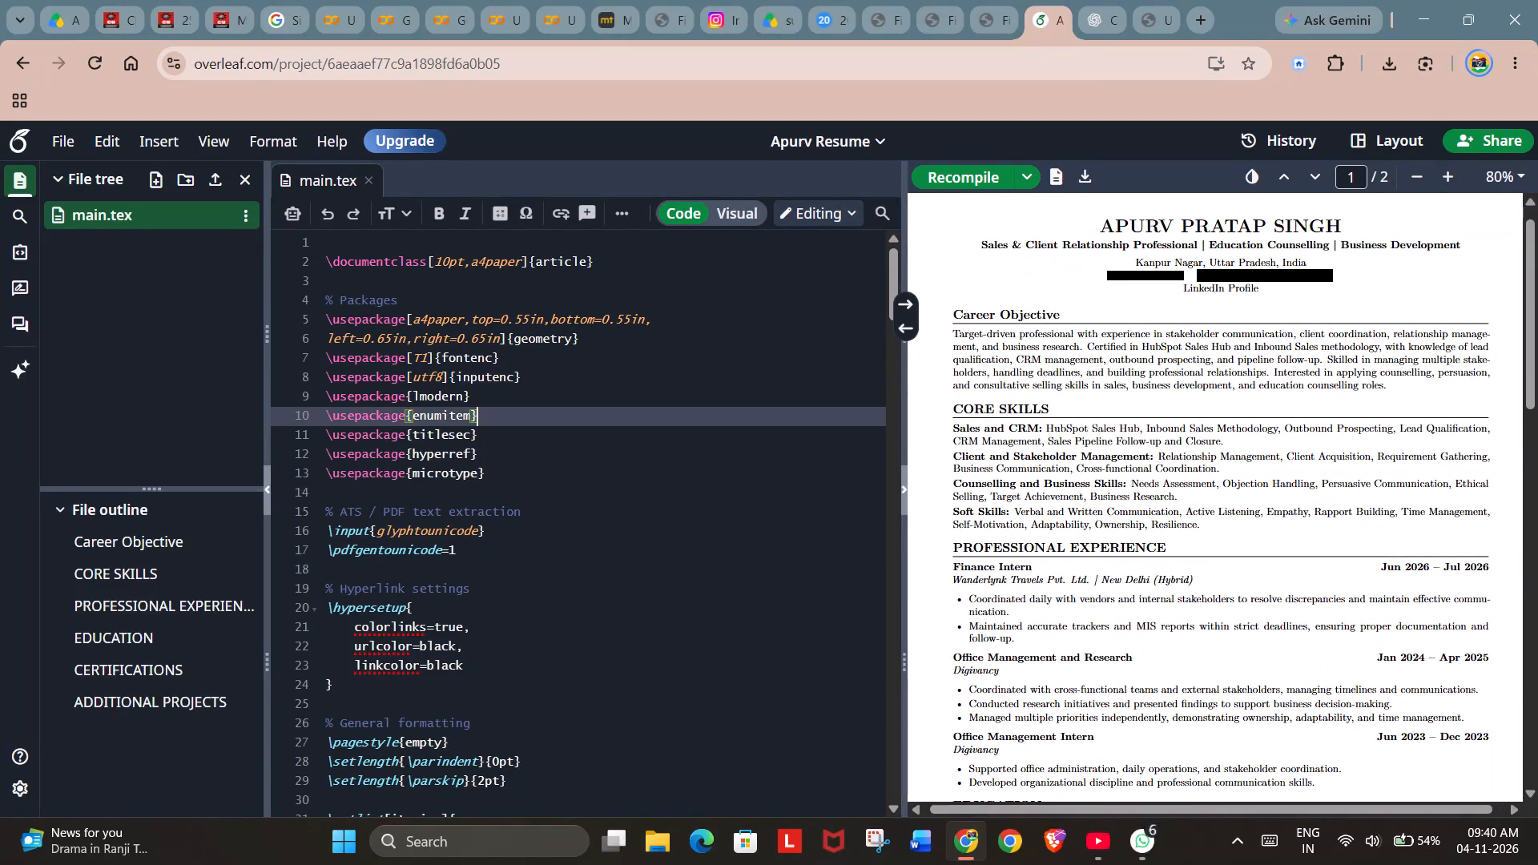
key(ctrl+z)
scroll(593, 424, up, 8)
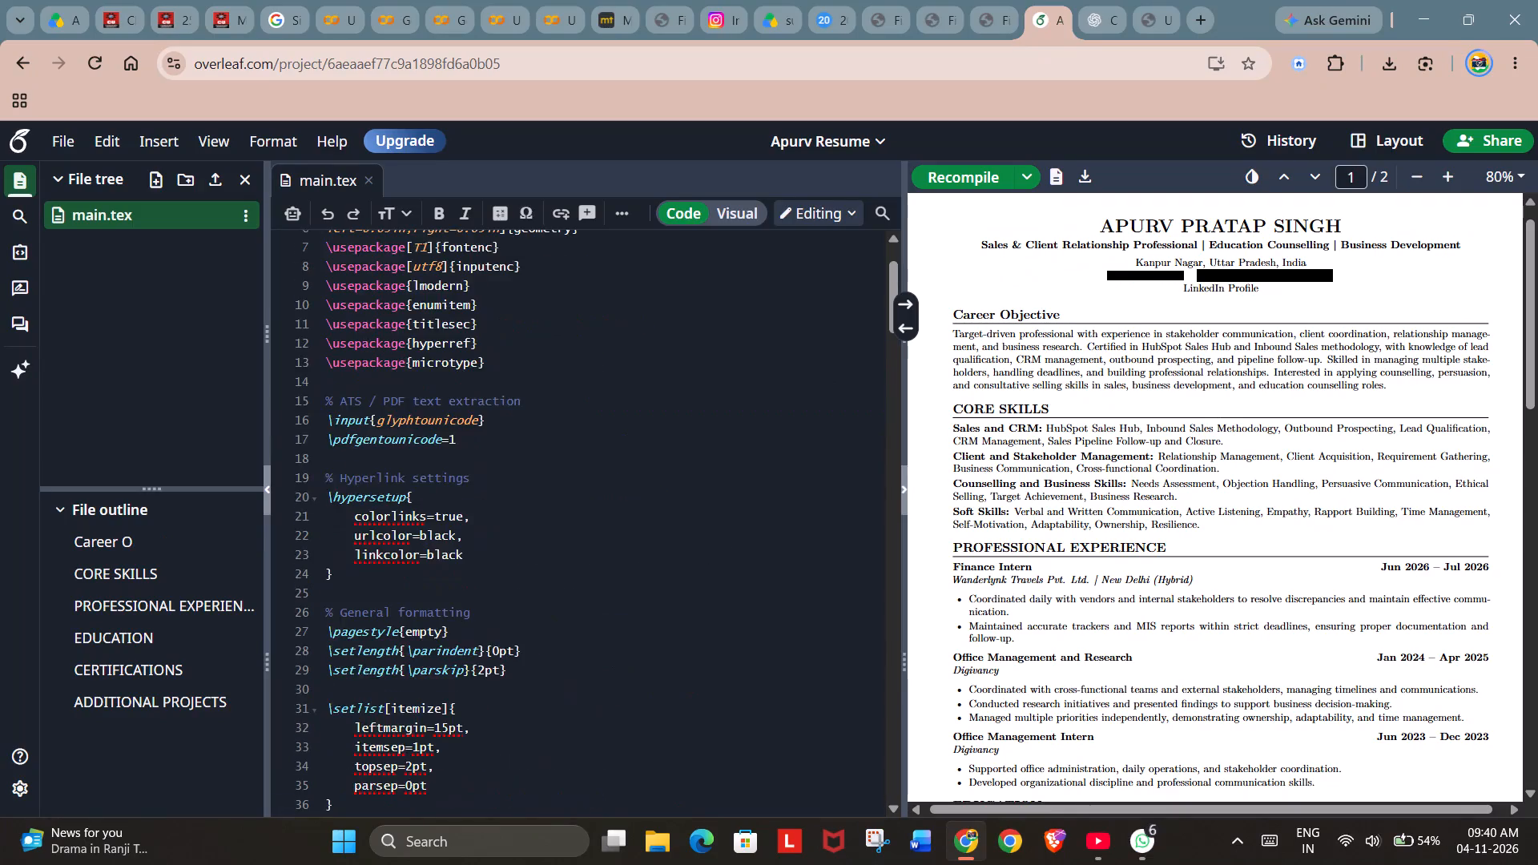
click(980, 175)
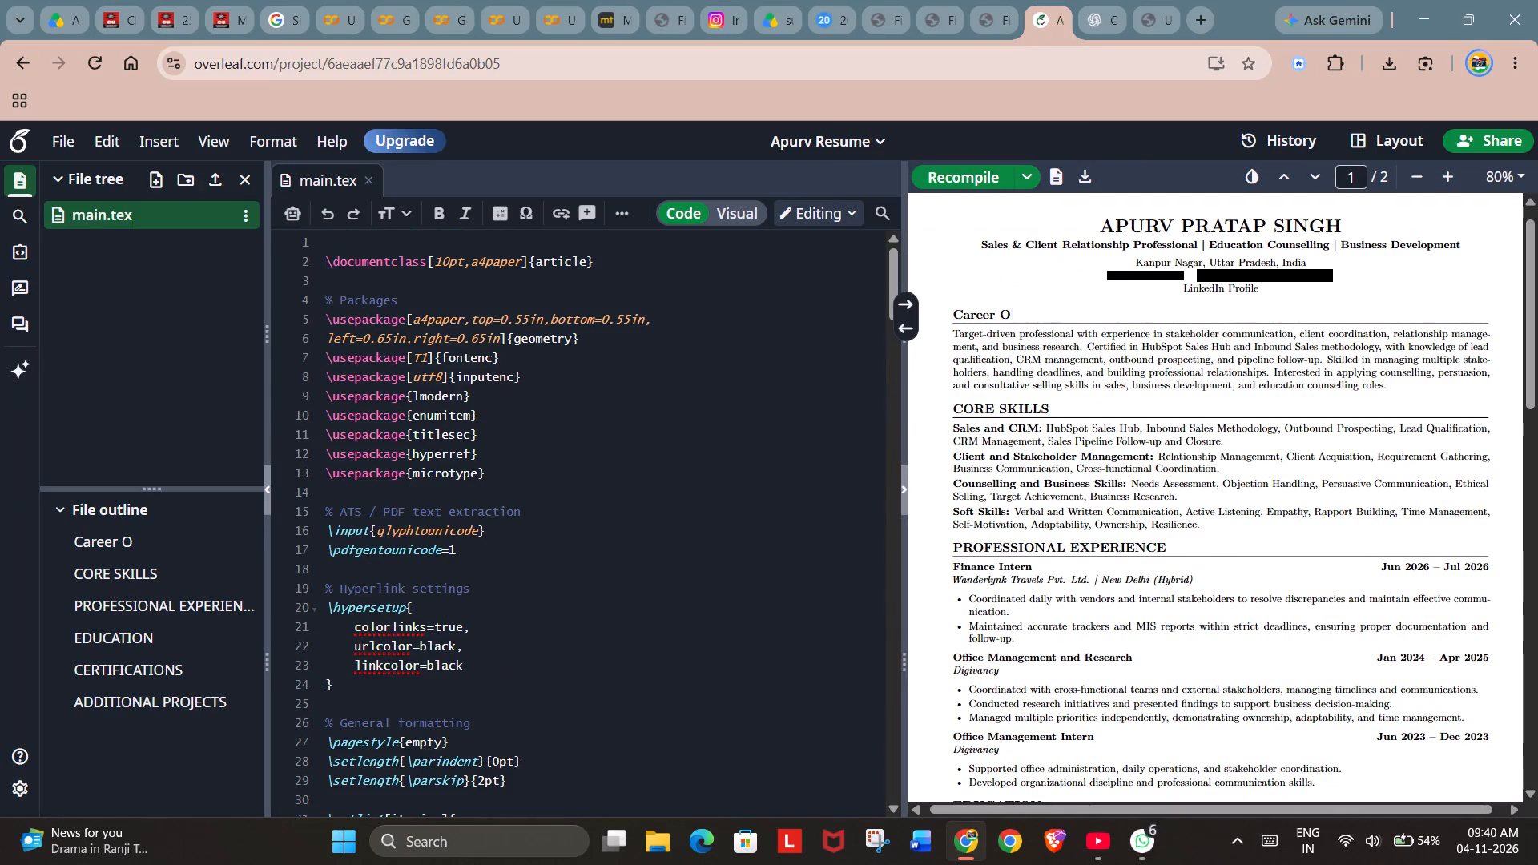
Examine the main.tex code from the formatting settings through the header and summary to the start of the skills section.
scroll(703, 364, up, 3)
scroll(703, 364, down, 3)
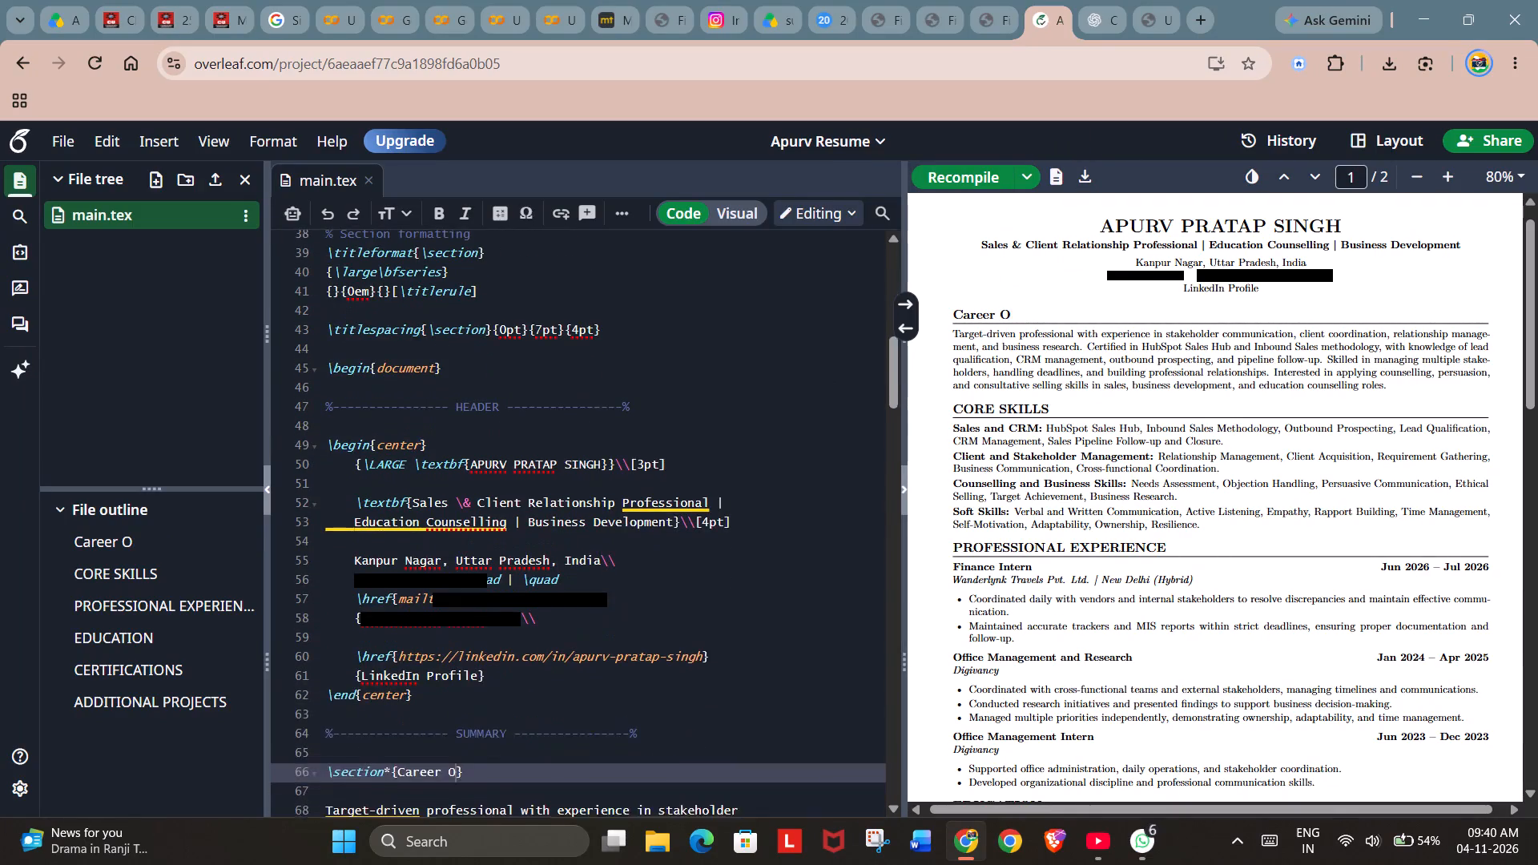
scroll(703, 364, down, 4)
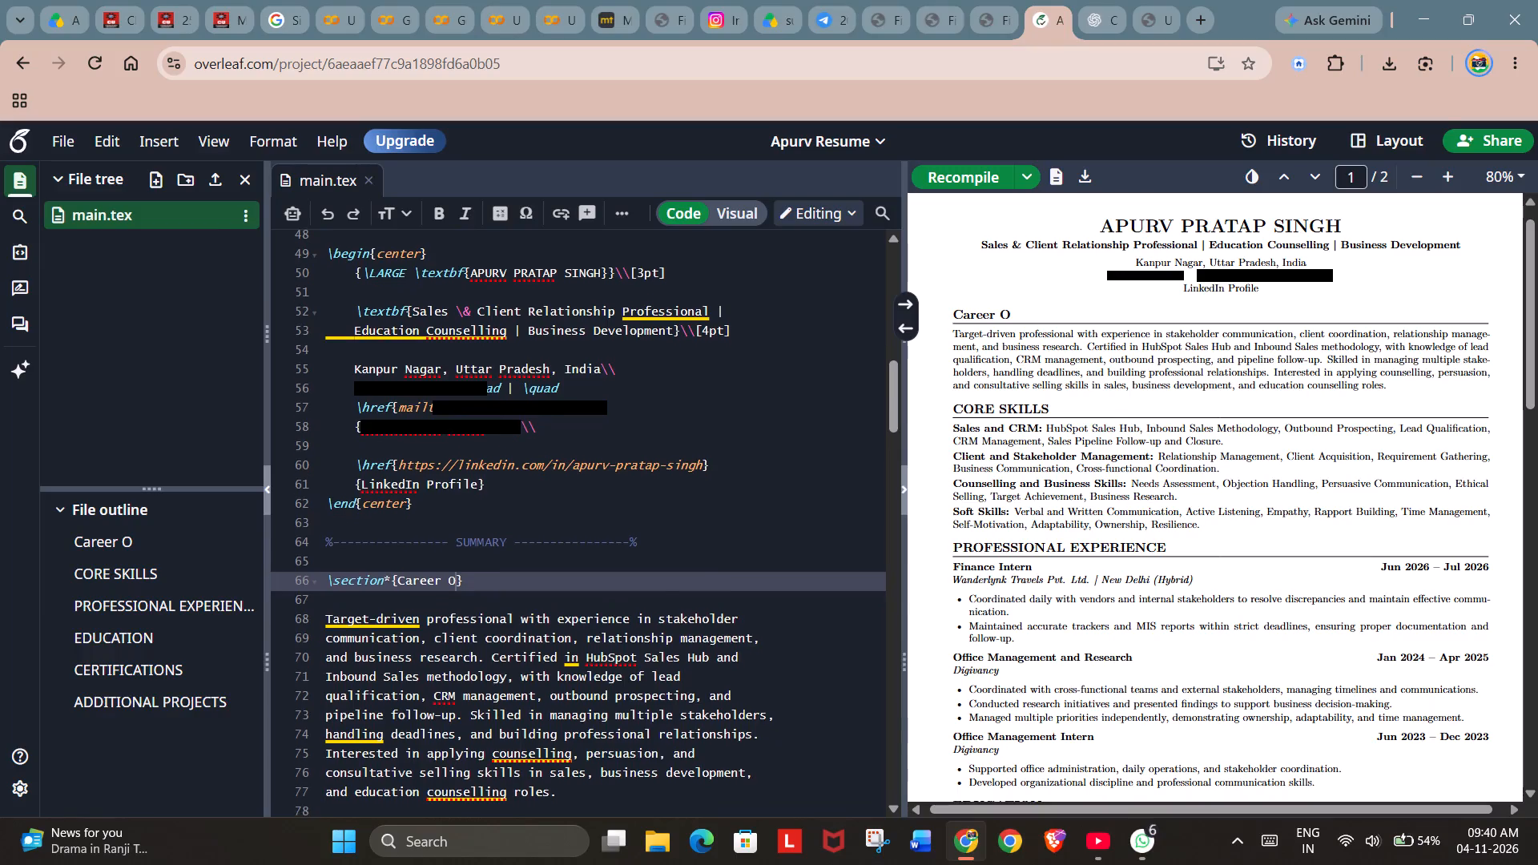
scroll(703, 364, down, 1)
scroll(703, 364, up, 1)
scroll(703, 364, down, 2)
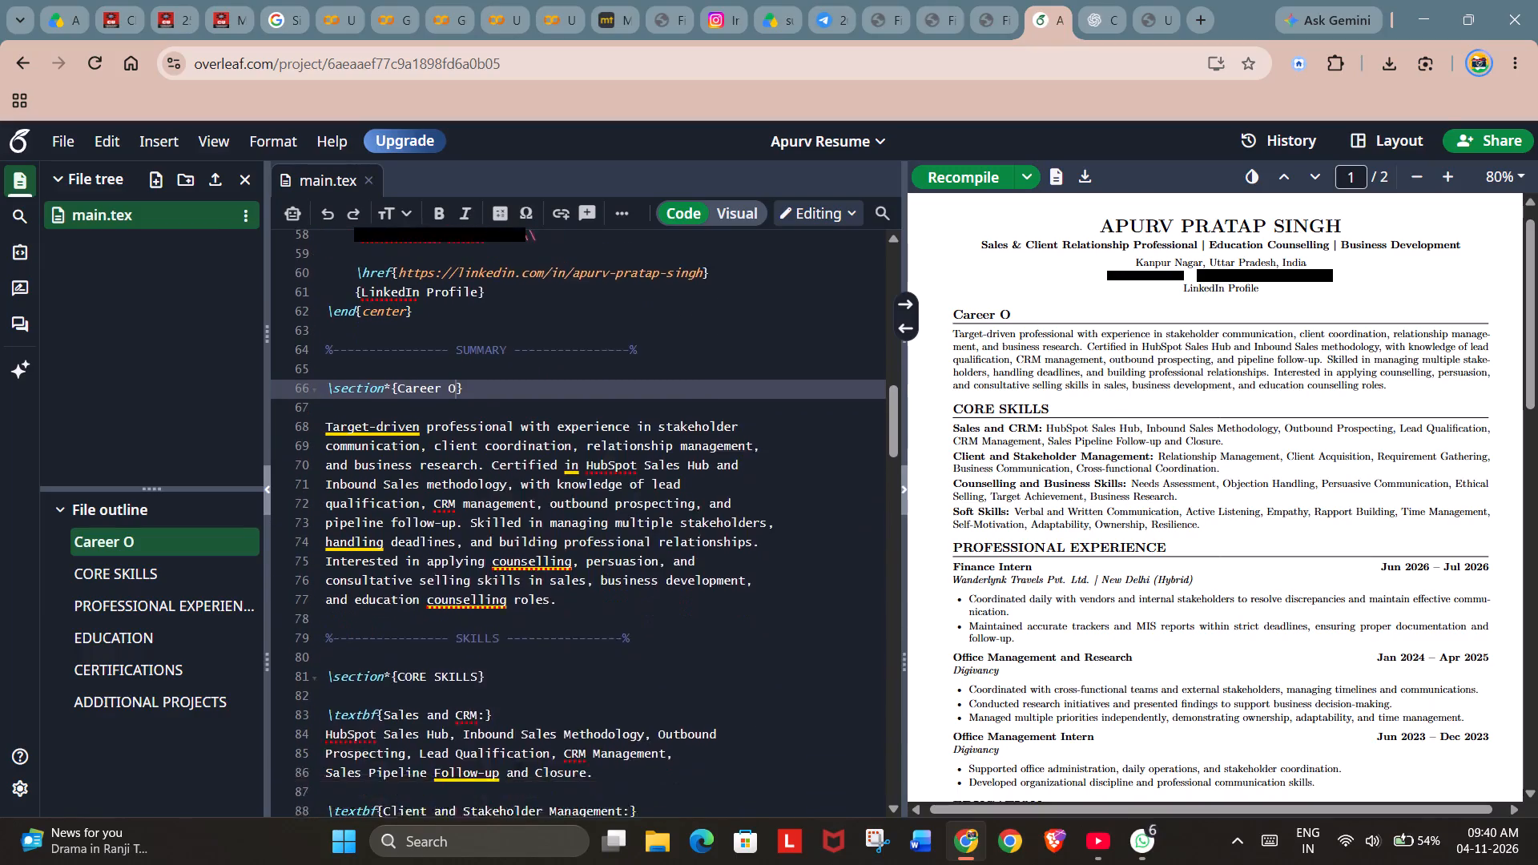
scroll(703, 364, down, 1)
scroll(703, 364, up, 2)
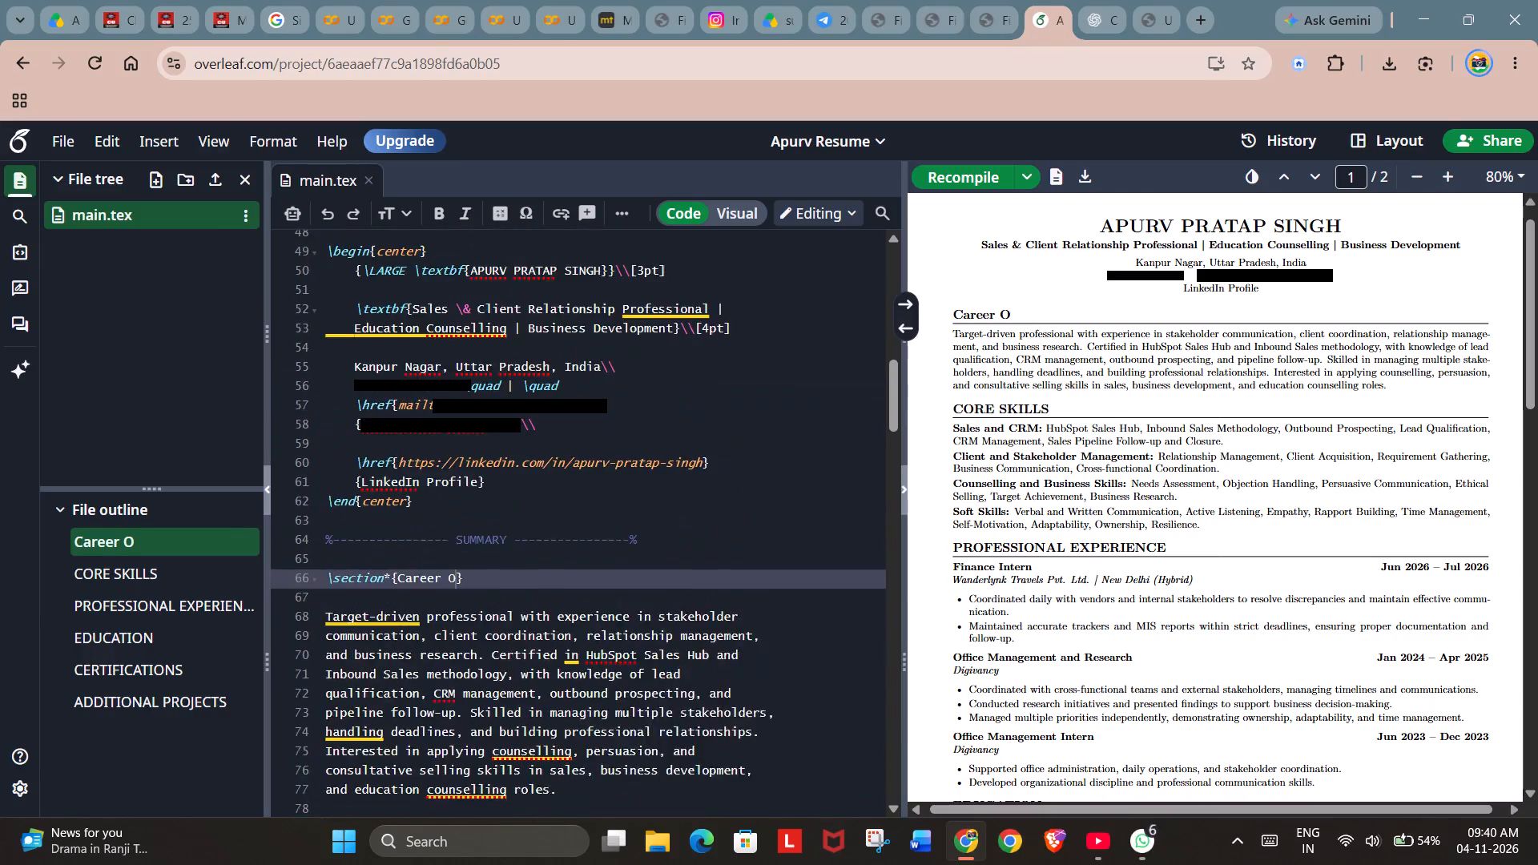
scroll(703, 364, up, 4)
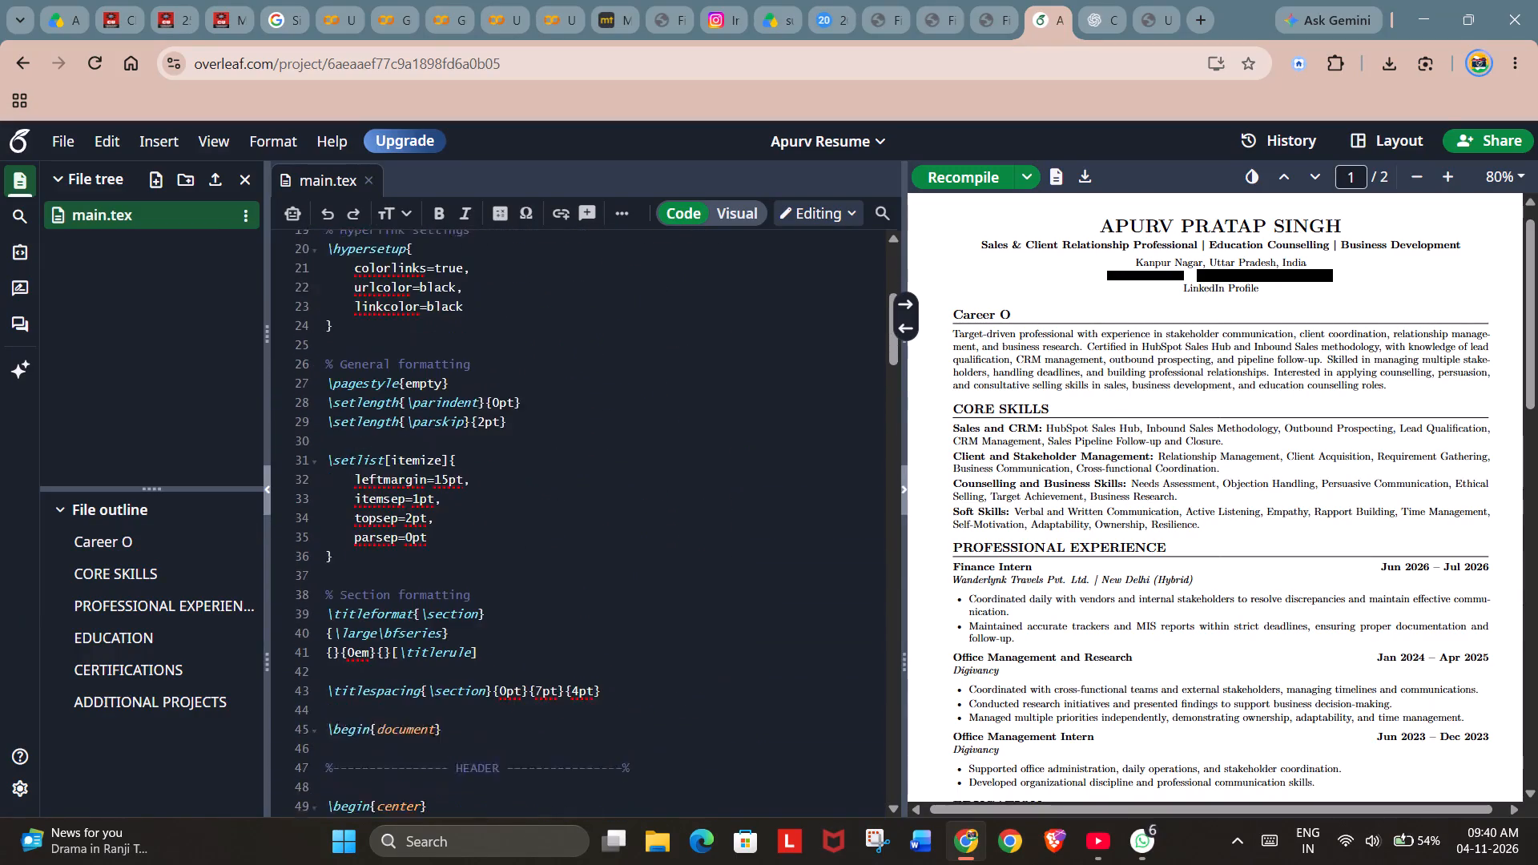
scroll(703, 364, up, 1)
scroll(703, 364, down, 4)
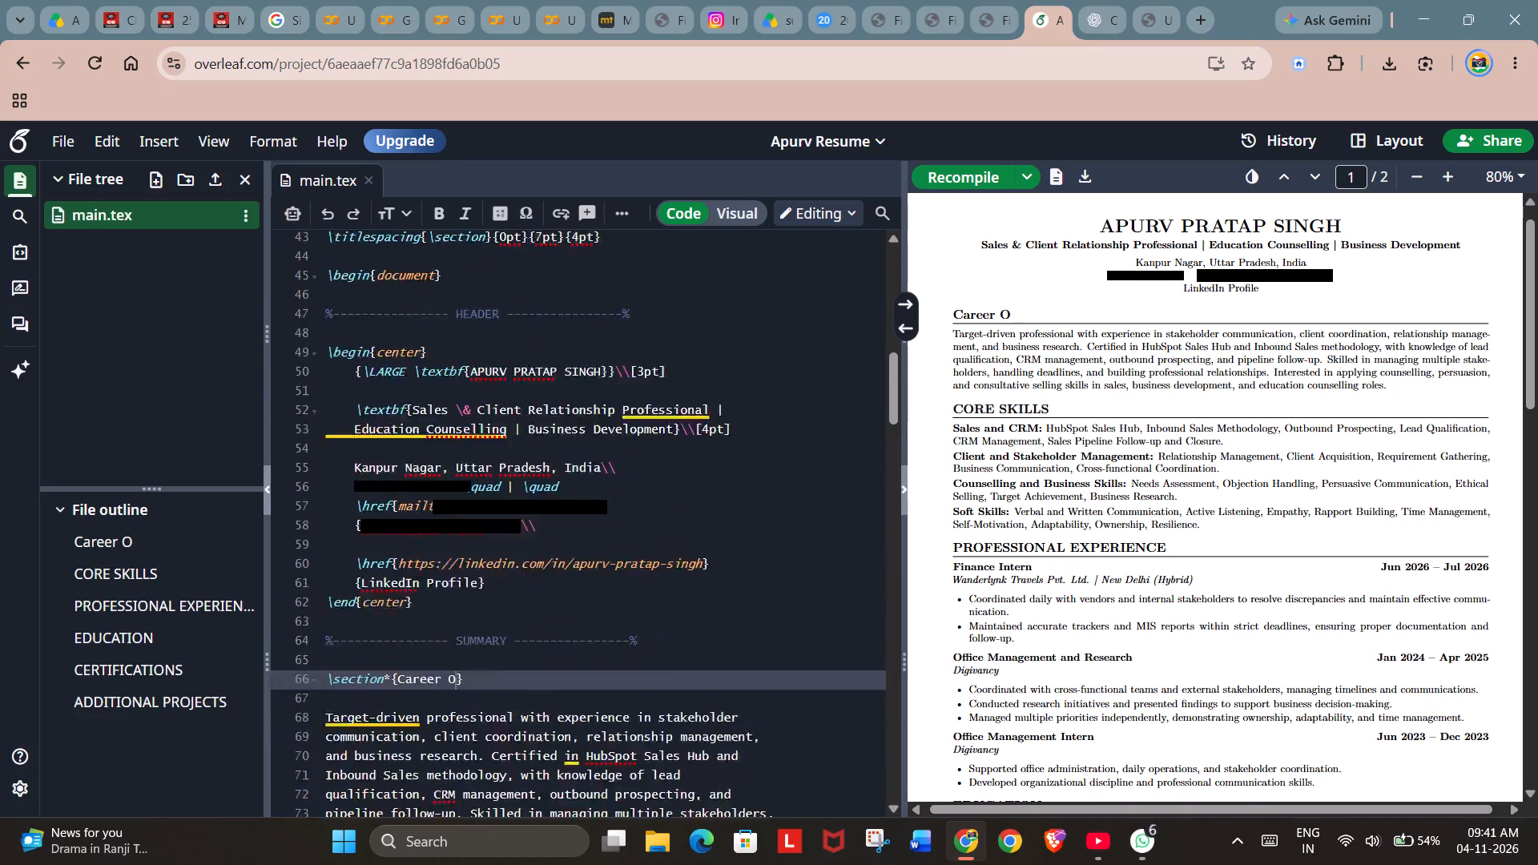
scroll(703, 364, down, 4)
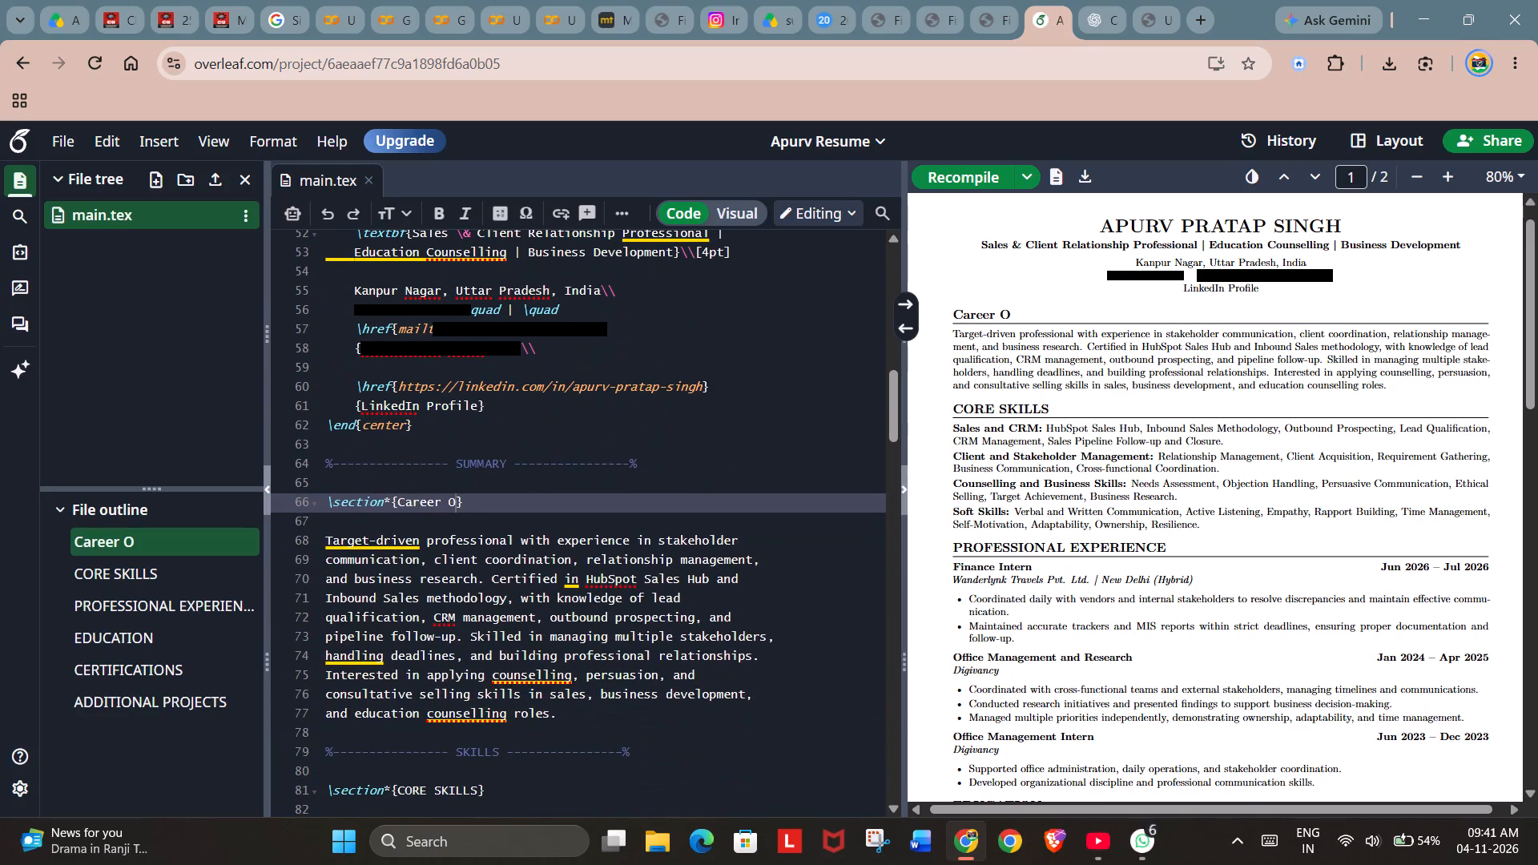
Replace the summary section heading text in main.tex with "Professional Summary".
scroll(703, 364, down, 2)
drag(455, 502, 409, 505)
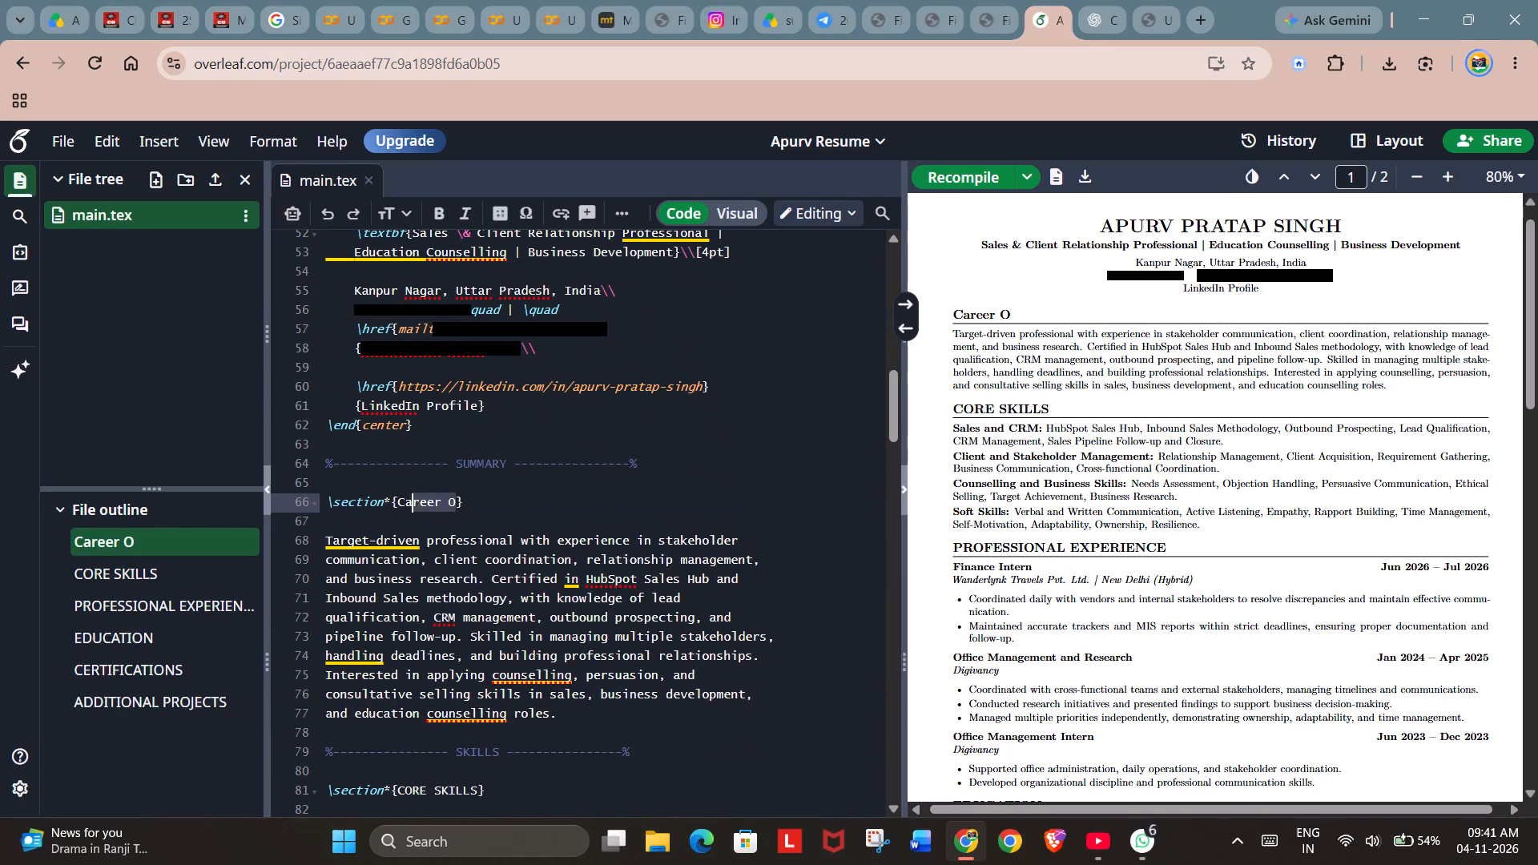
drag(409, 505, 401, 505)
text(Proj)
key(BackSpace)
text(fessional)
key(space)
text(Summary)
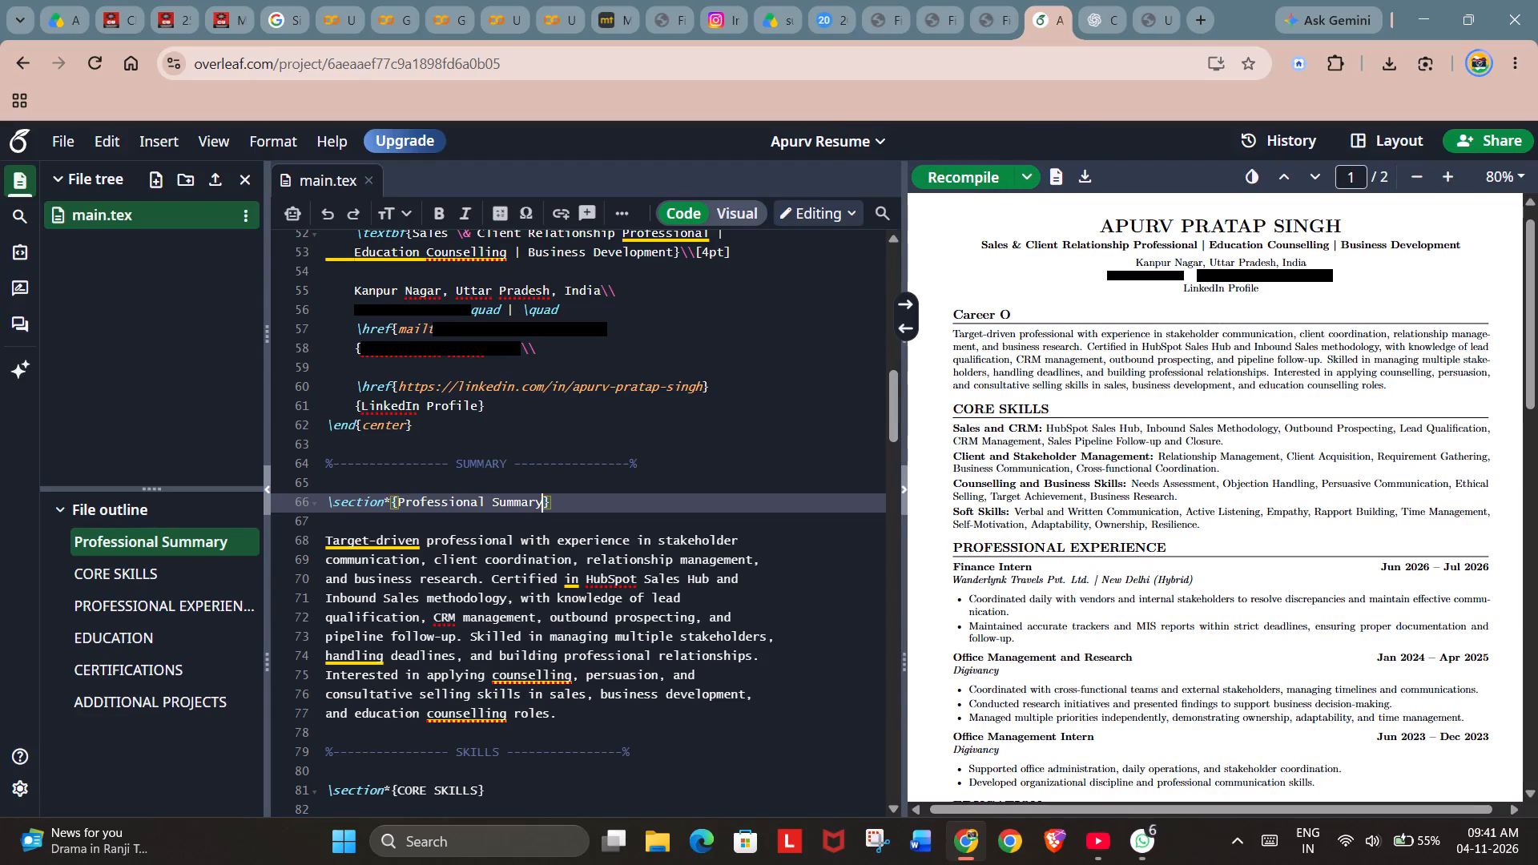
Examine the main.tex code from the package and formatting settings through the header block to the summary section.
scroll(570, 477, up, 7)
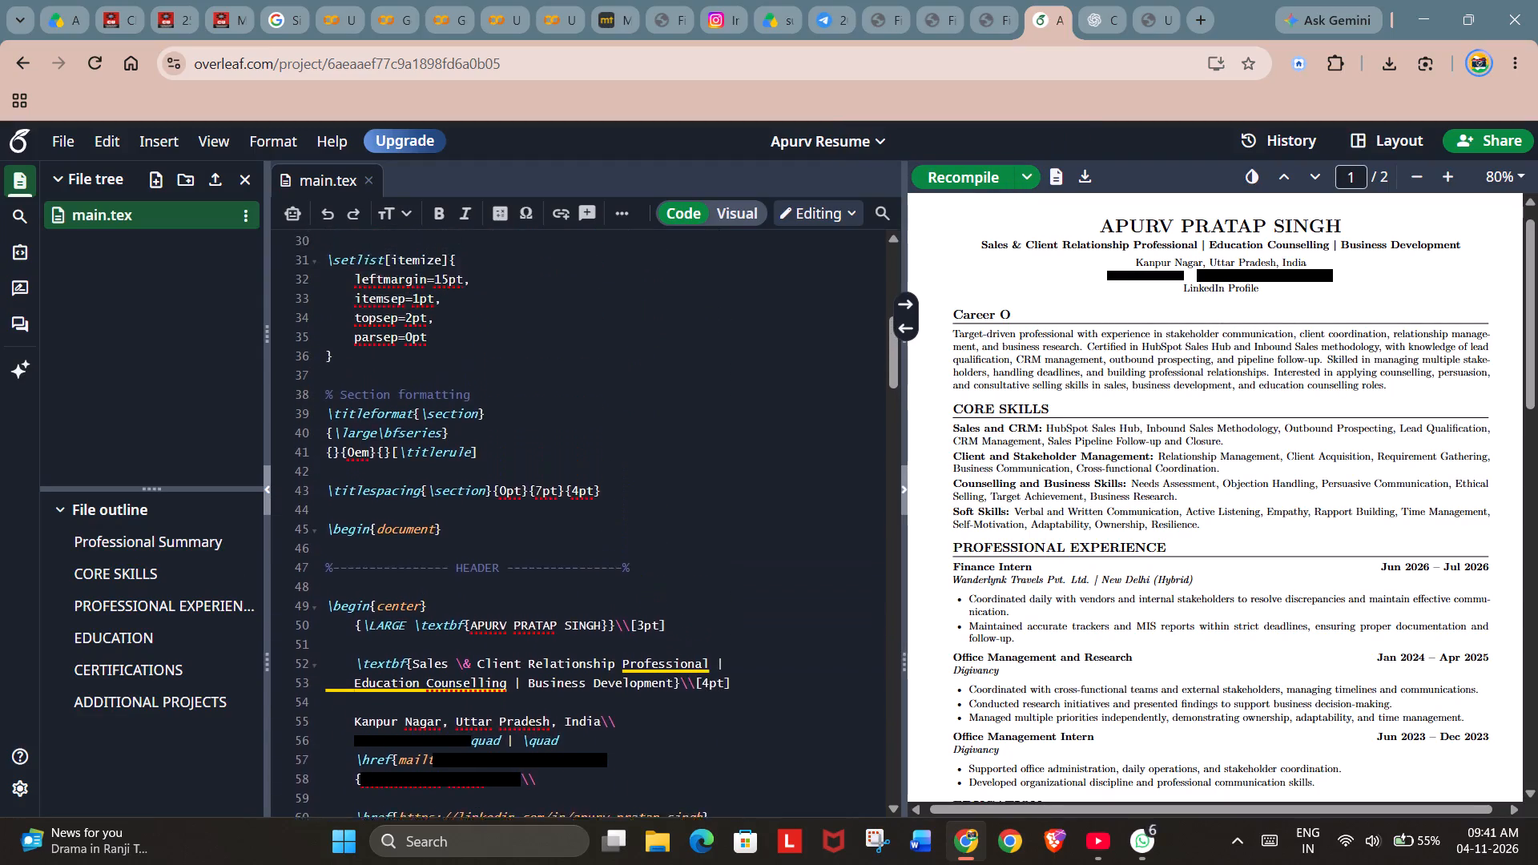
scroll(570, 477, up, 6)
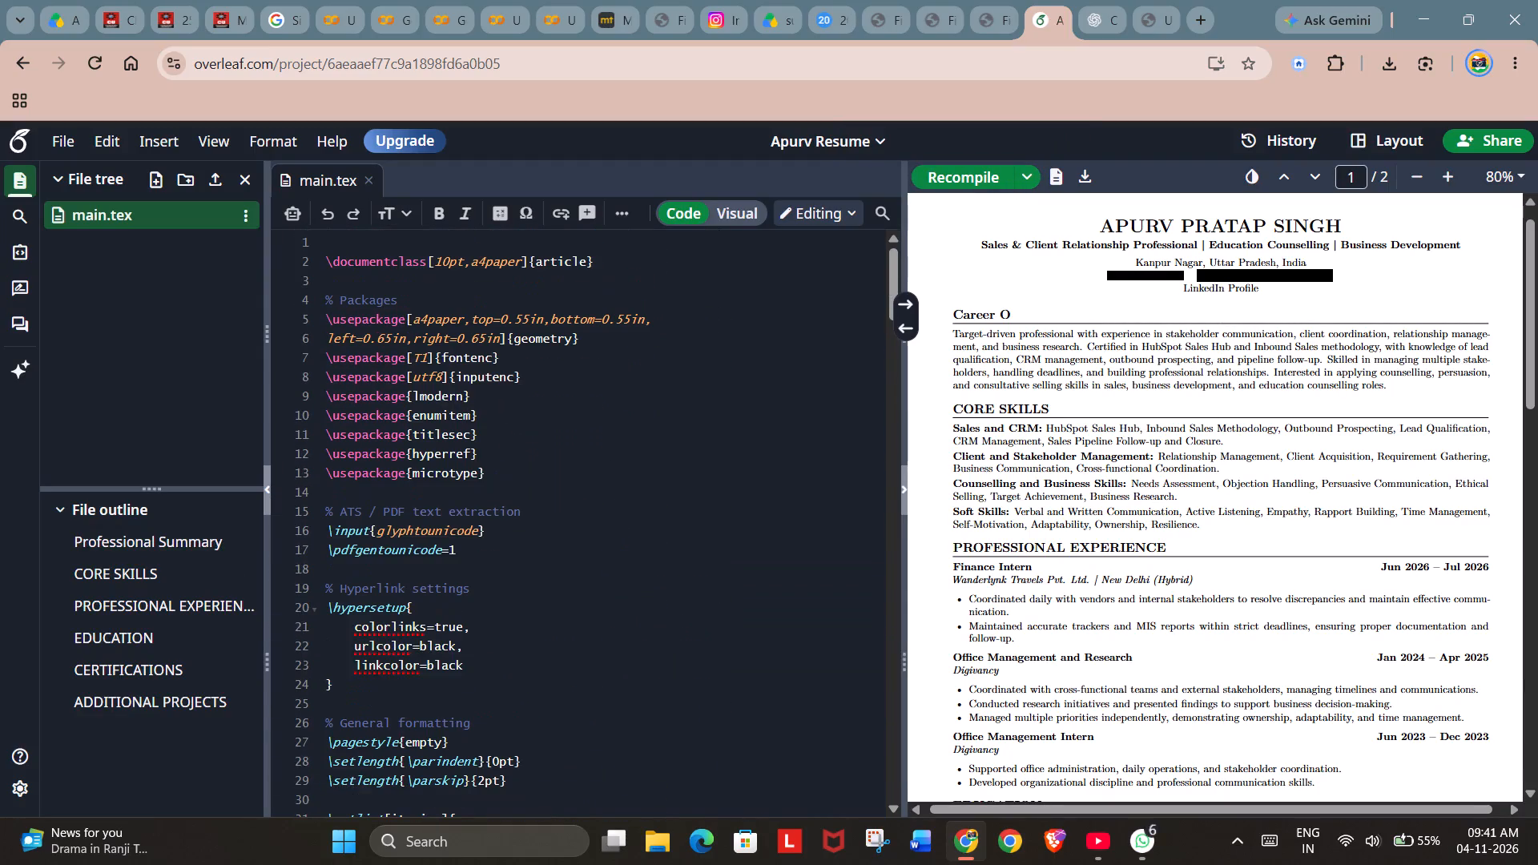
scroll(533, 468, down, 3)
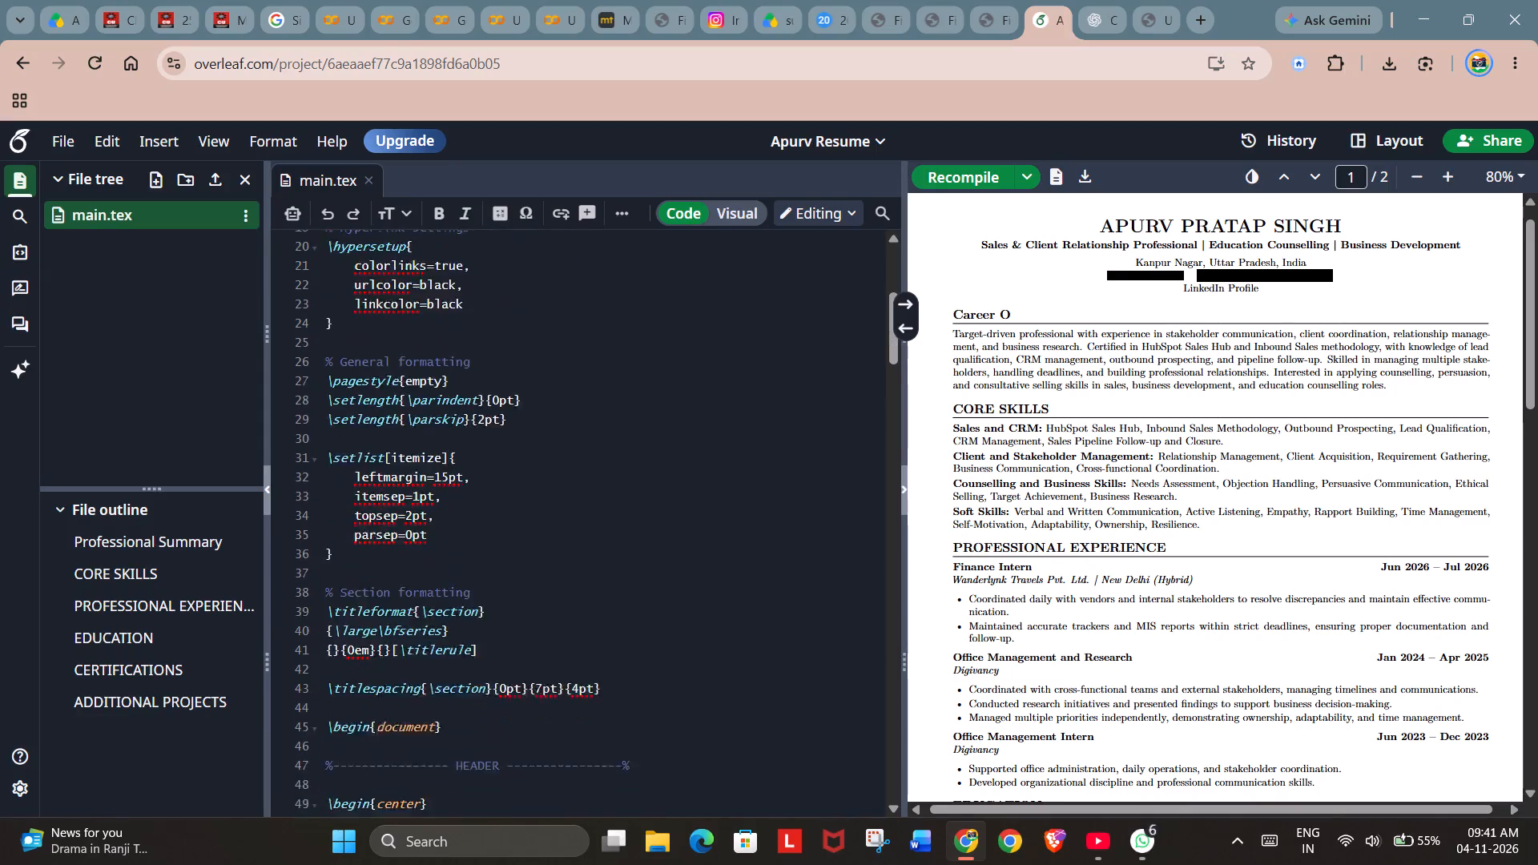
scroll(533, 468, down, 3)
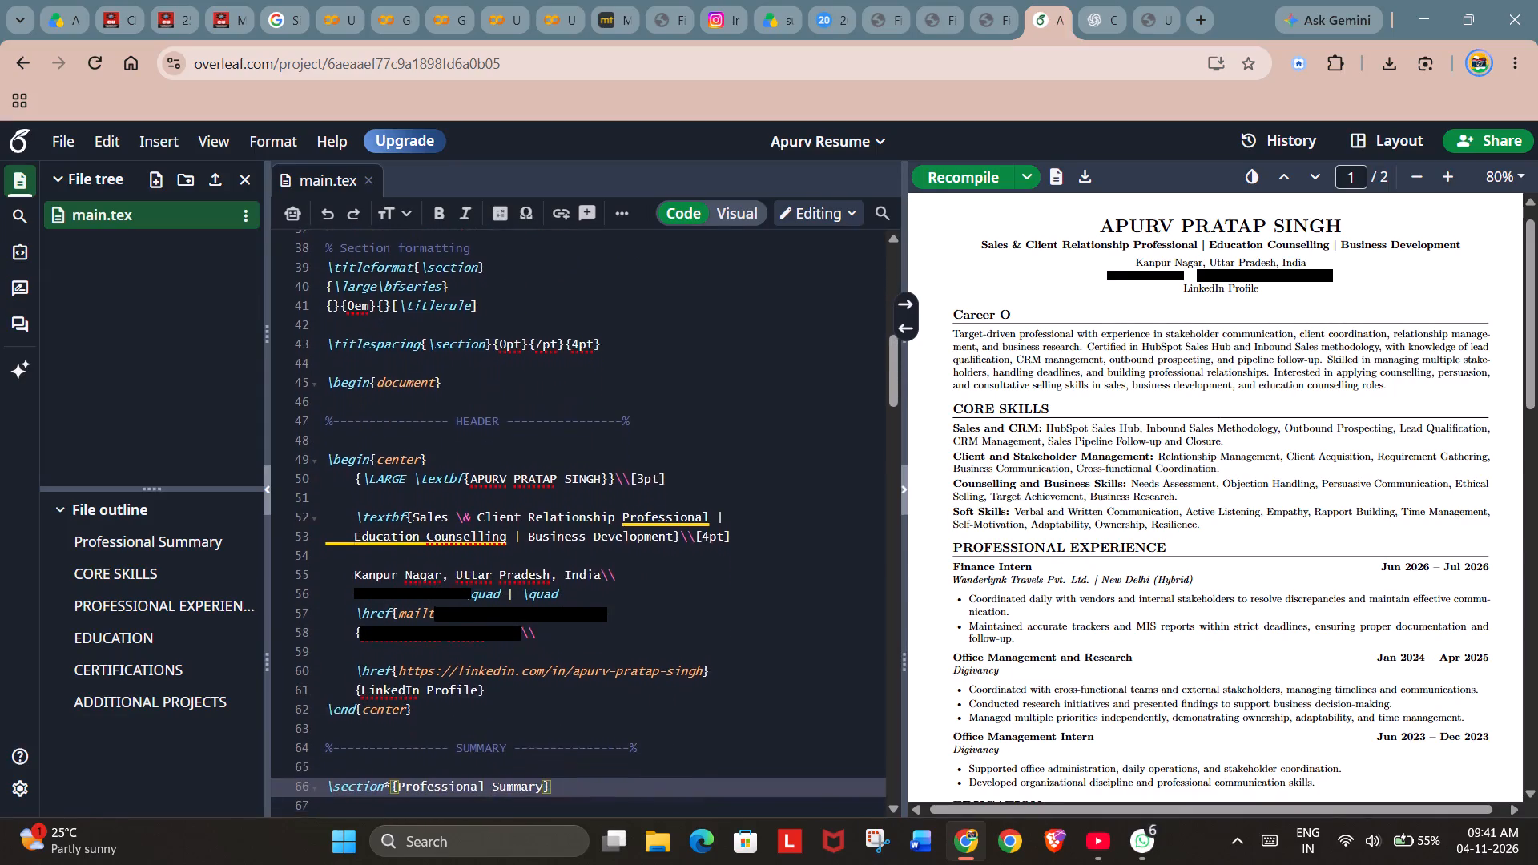
scroll(533, 468, down, 4)
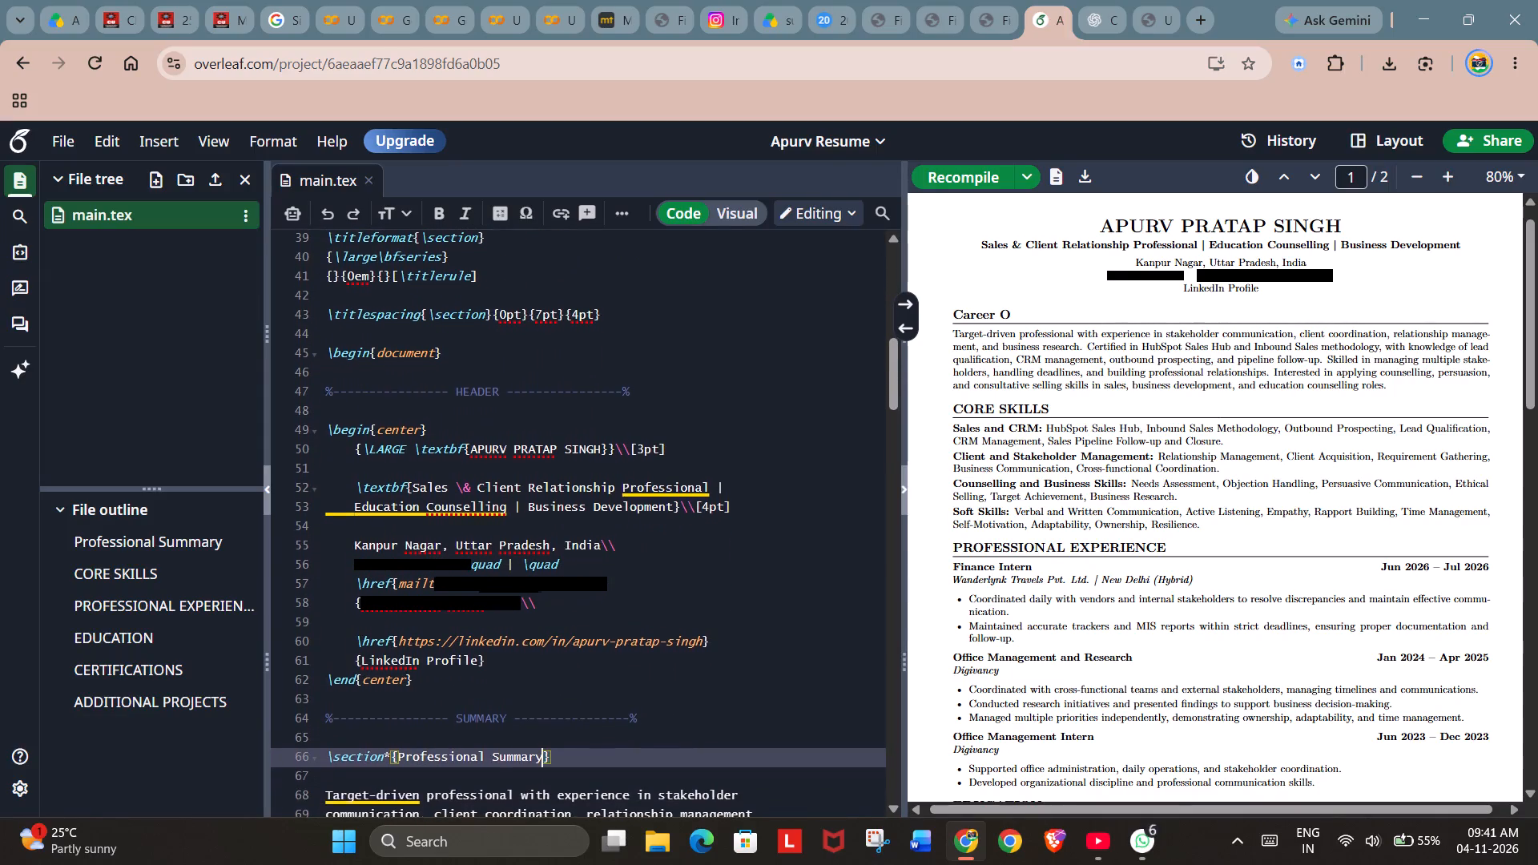
scroll(533, 468, down, 1)
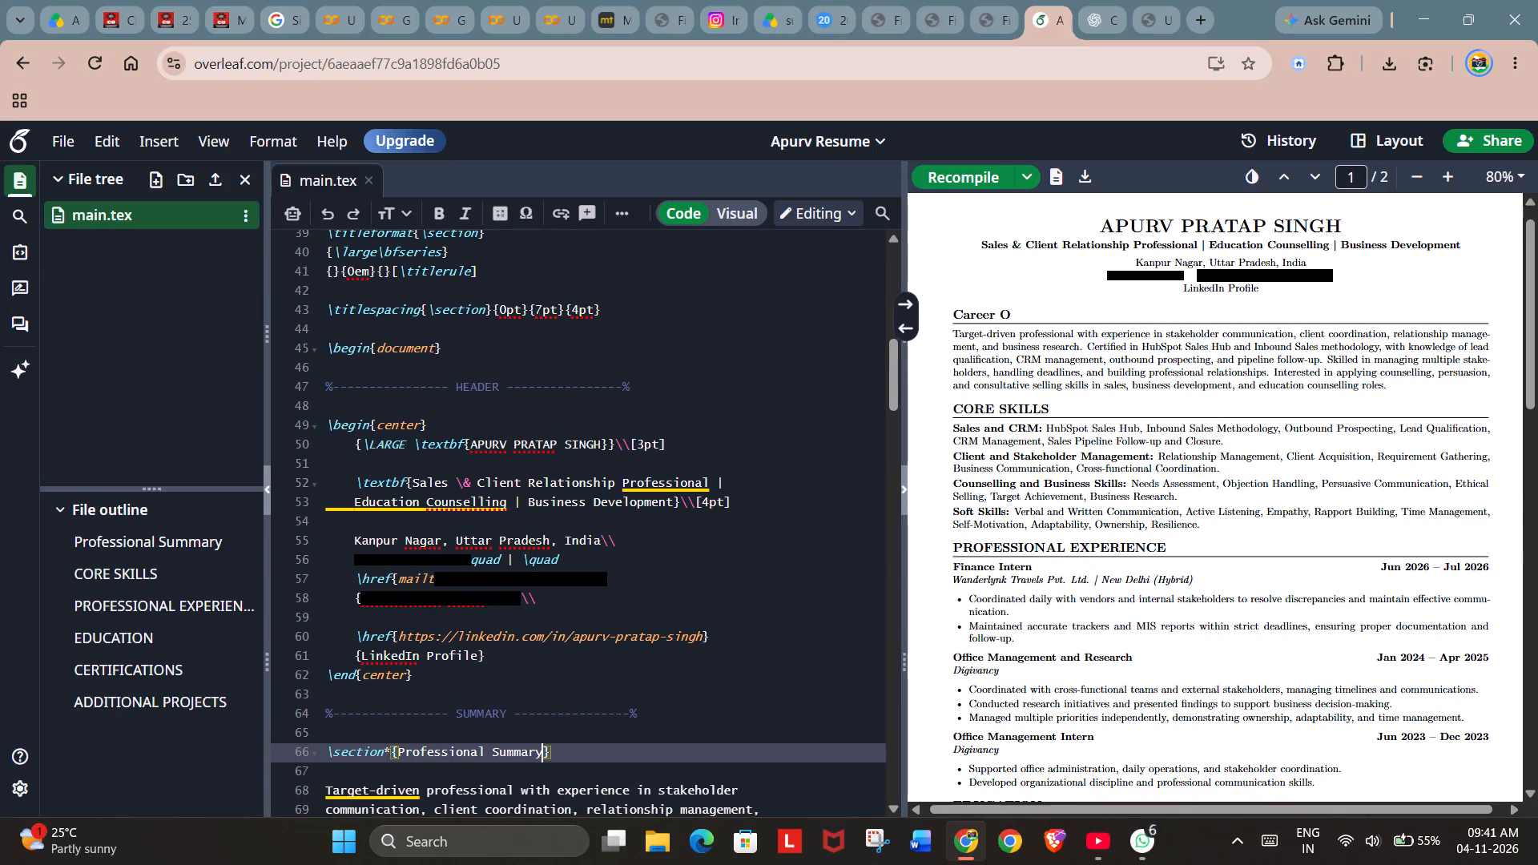
Test the LinkedIn Profile link in the compiled resume preview, then close the opened page and test it again.
click(1220, 289)
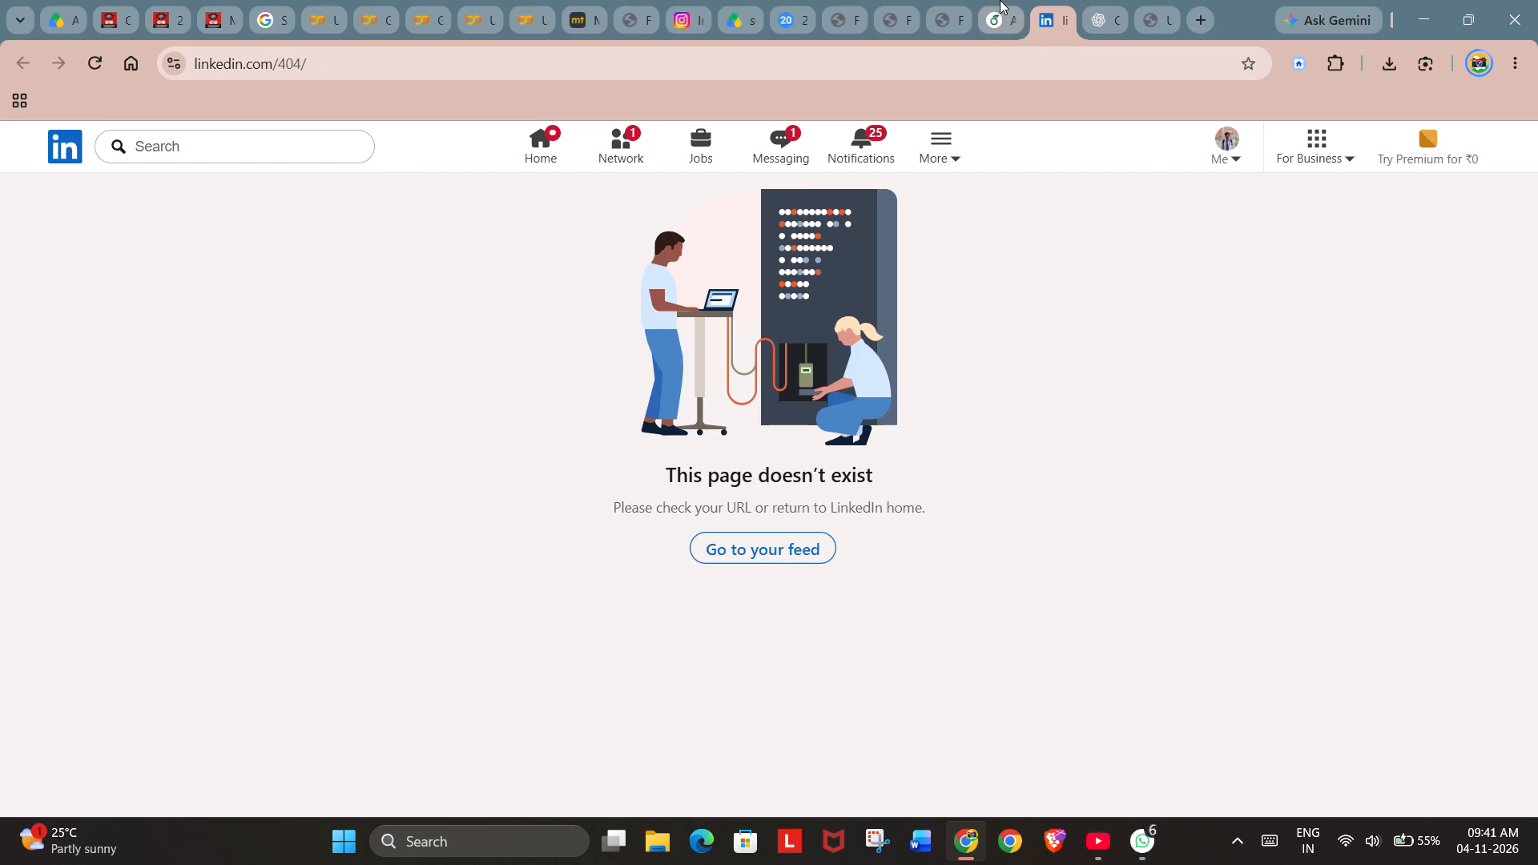
click(1060, 16)
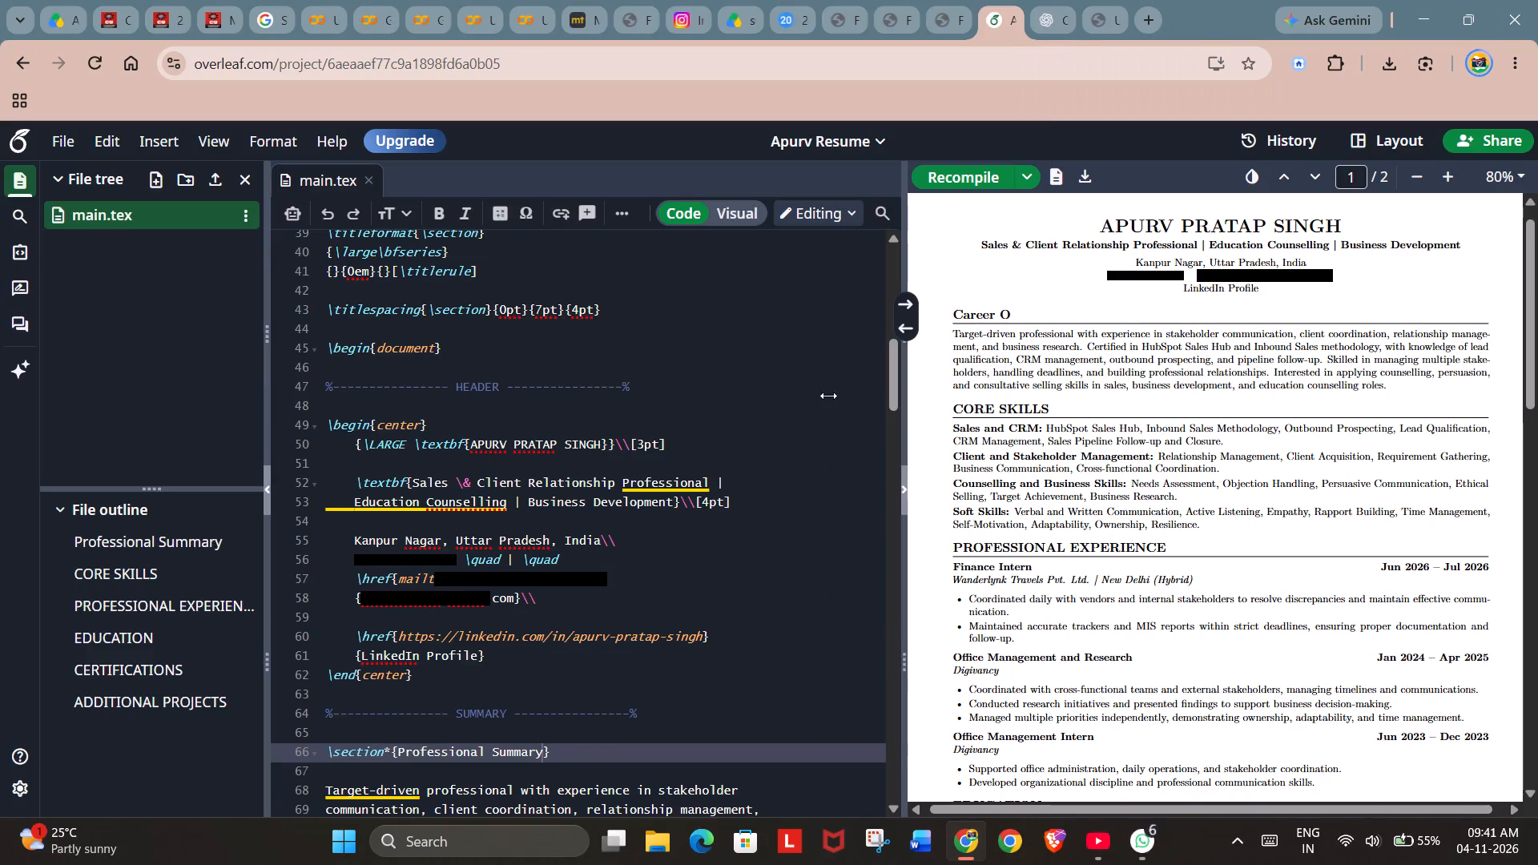
click(1233, 290)
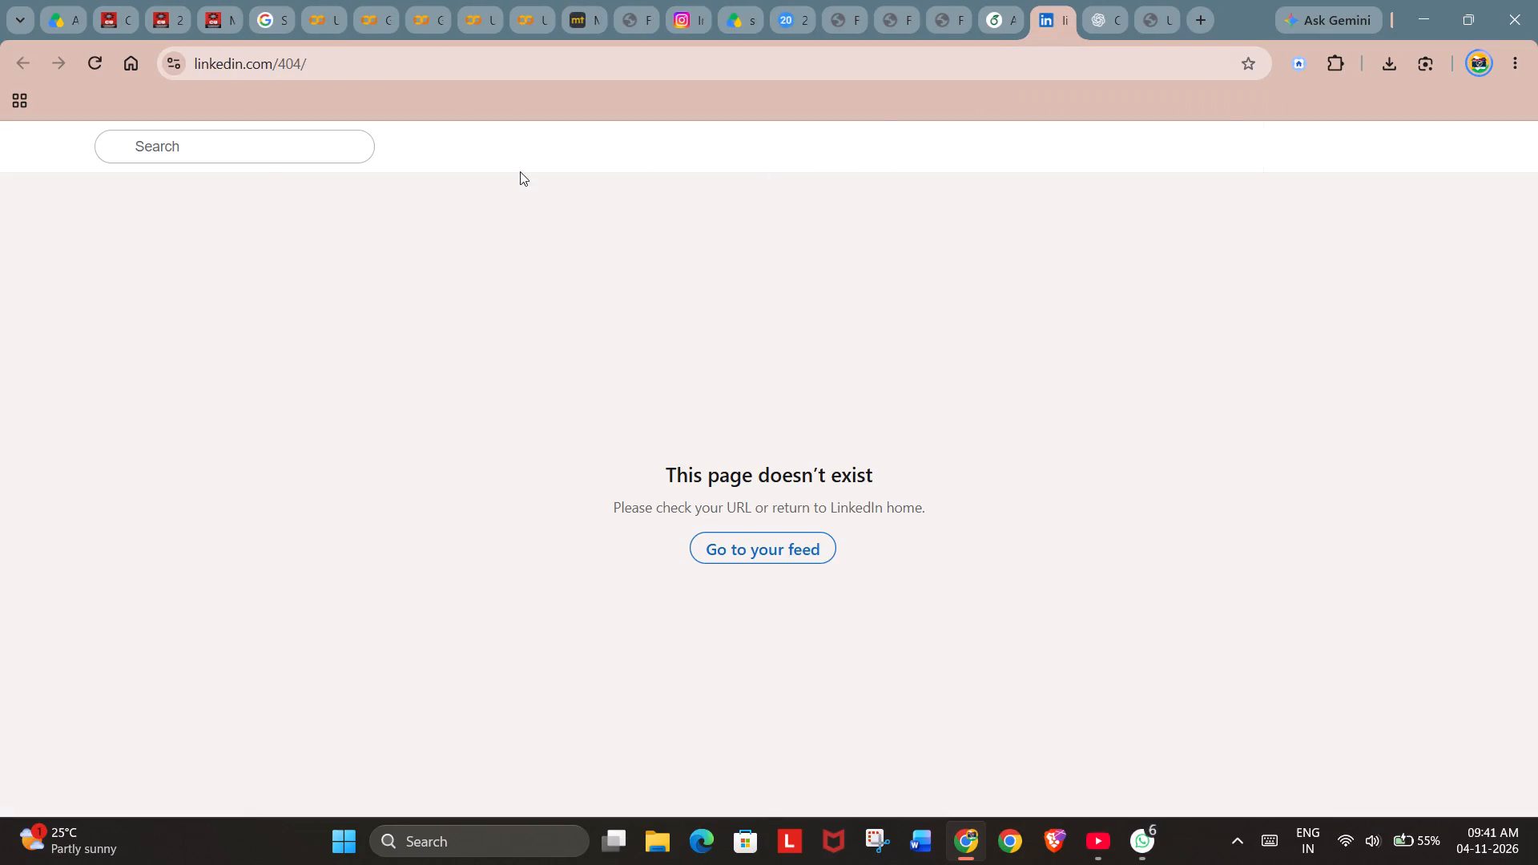
Search LinkedIn for "apur", open the resume owner's profile and check its additional profile actions.
click(282, 157)
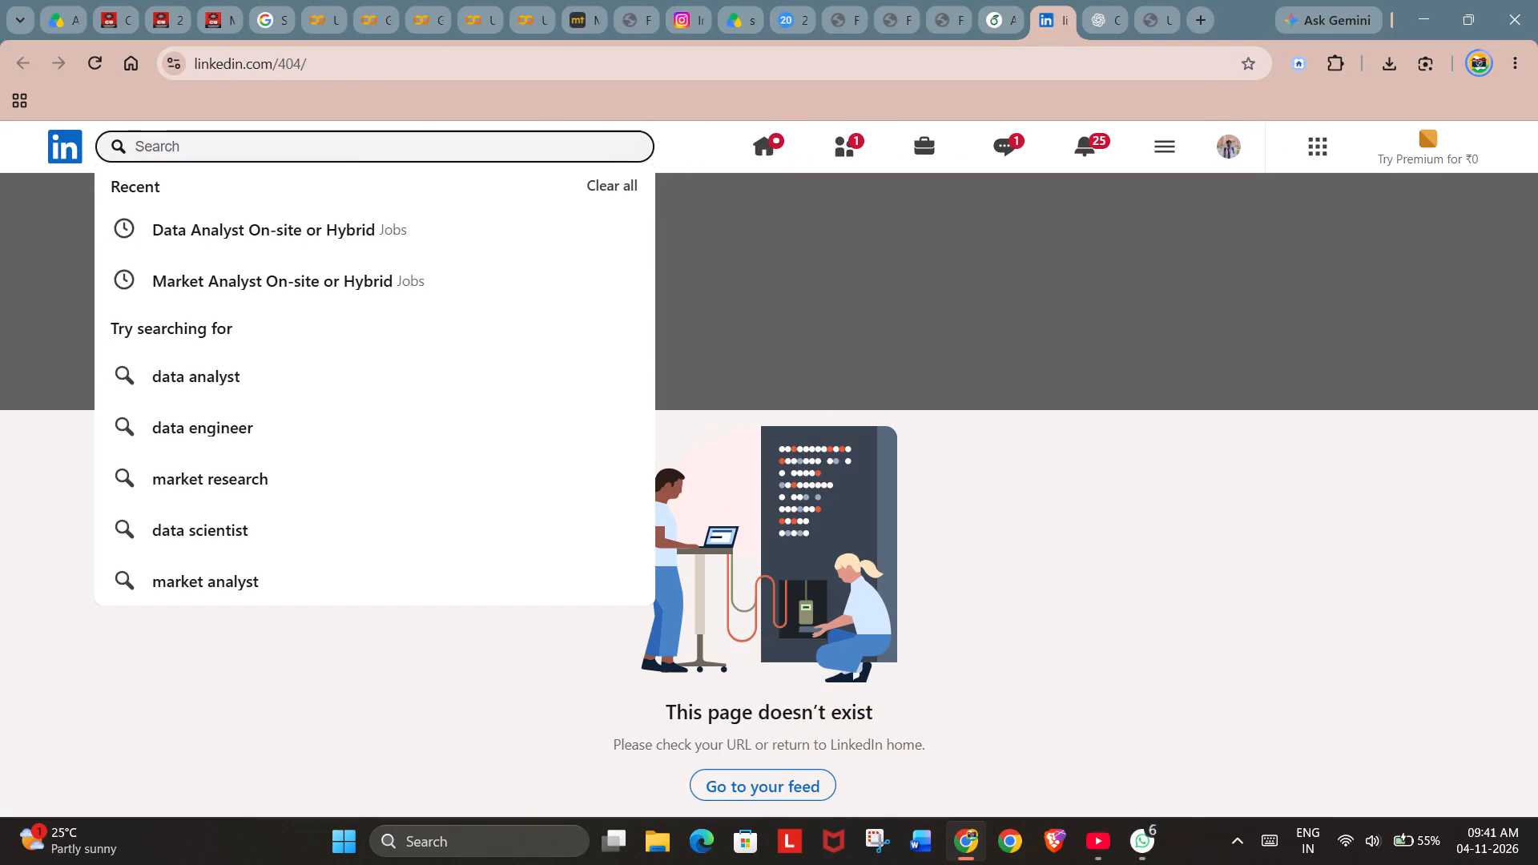
click(282, 157)
text(apur)
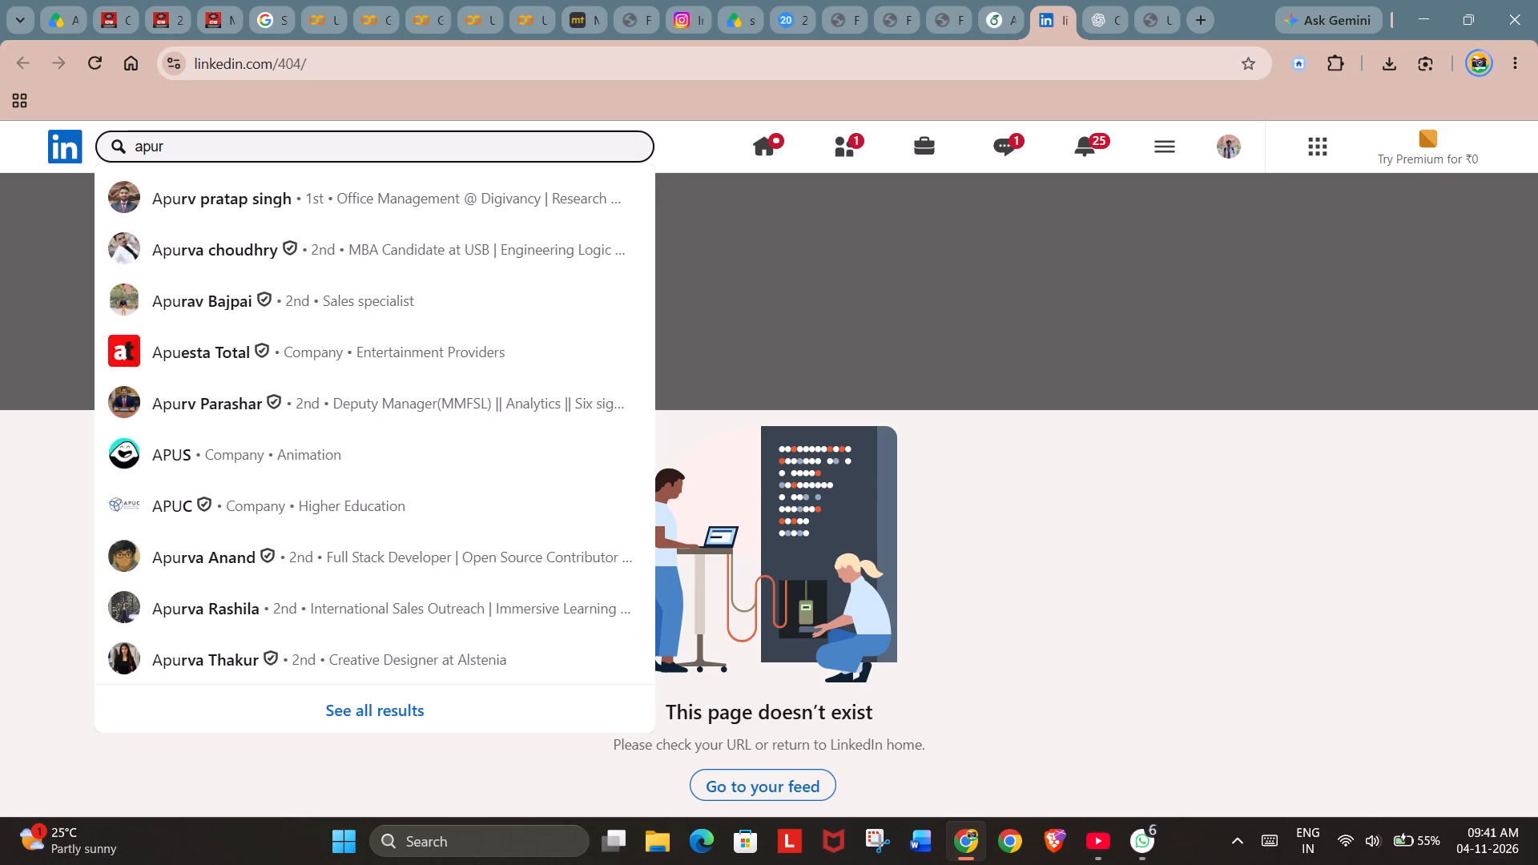
click(269, 204)
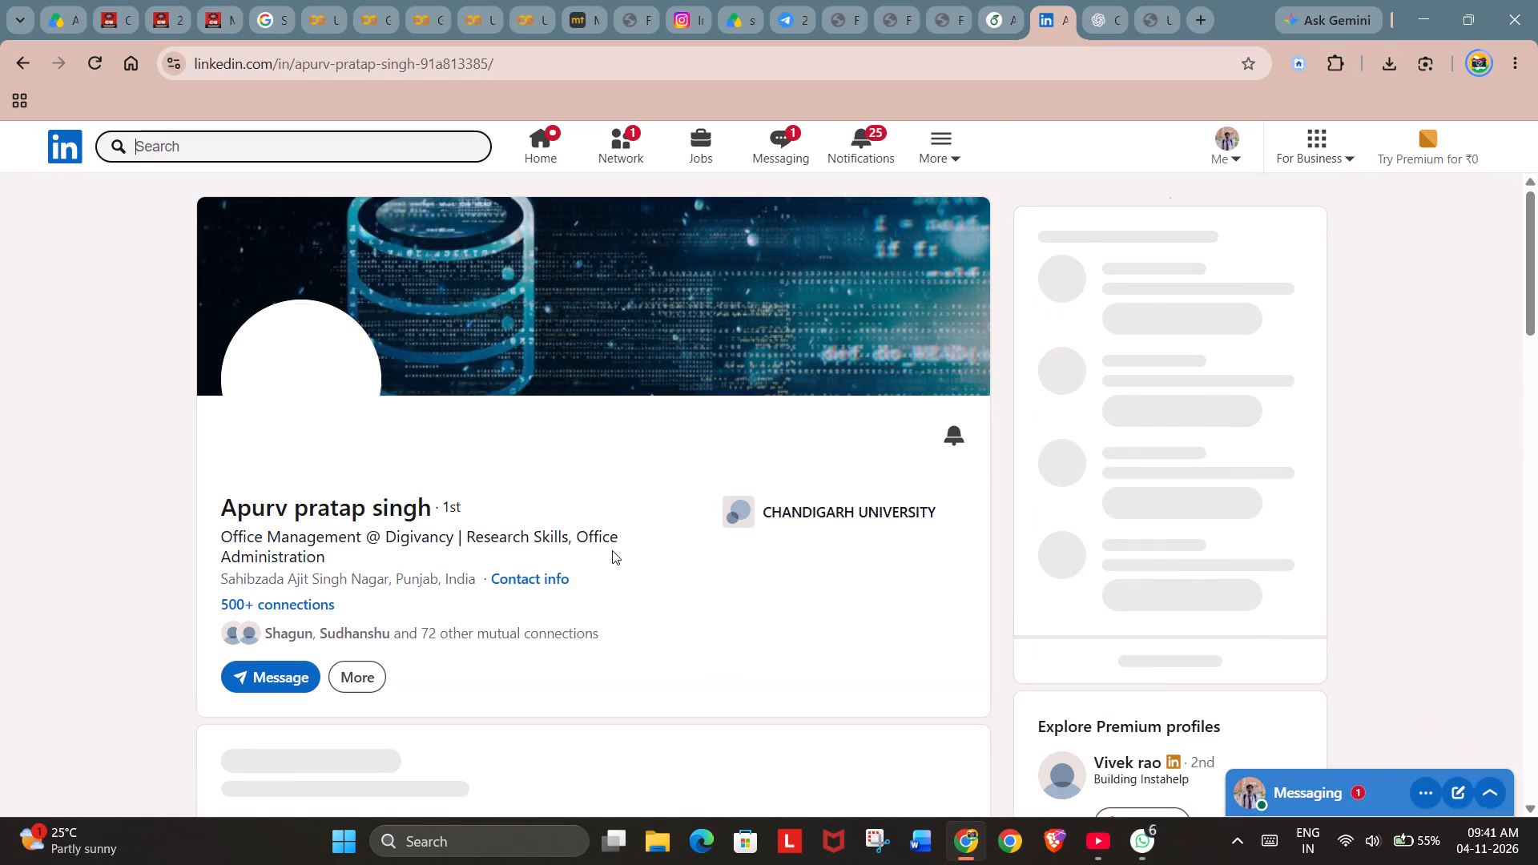
click(354, 674)
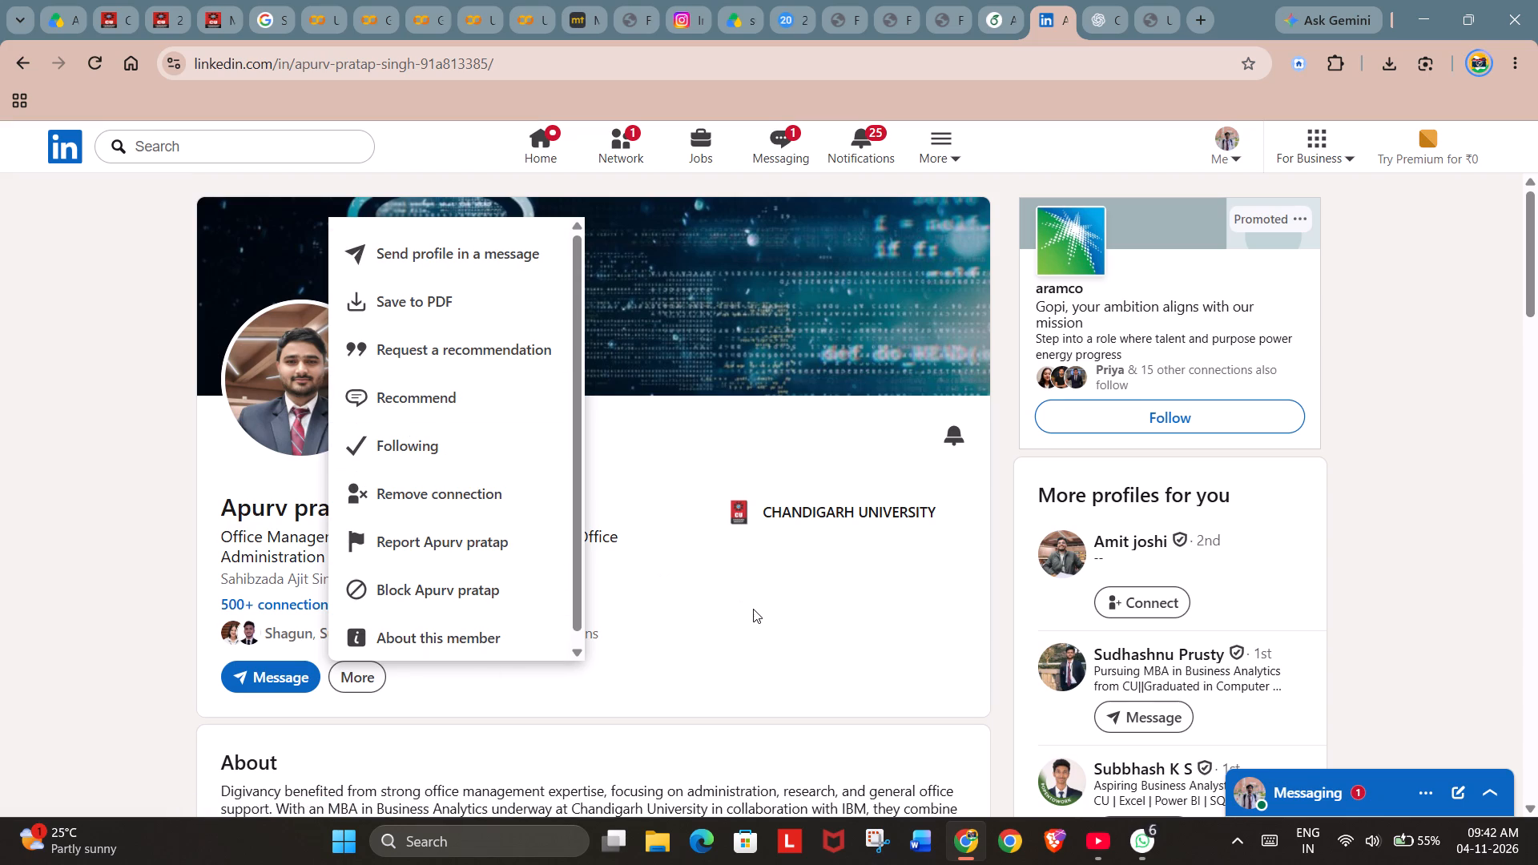
click(723, 619)
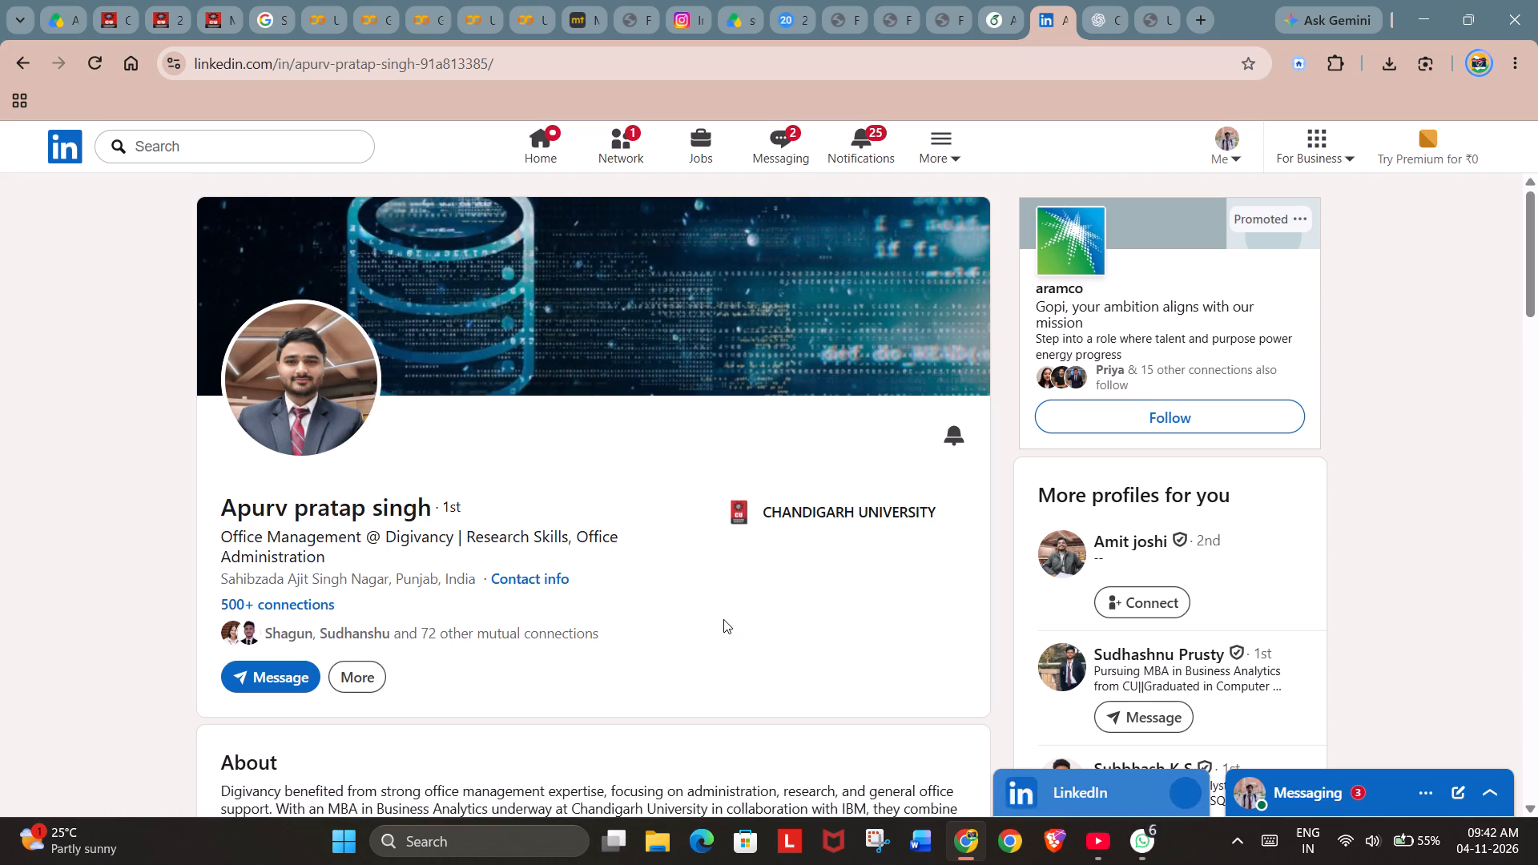
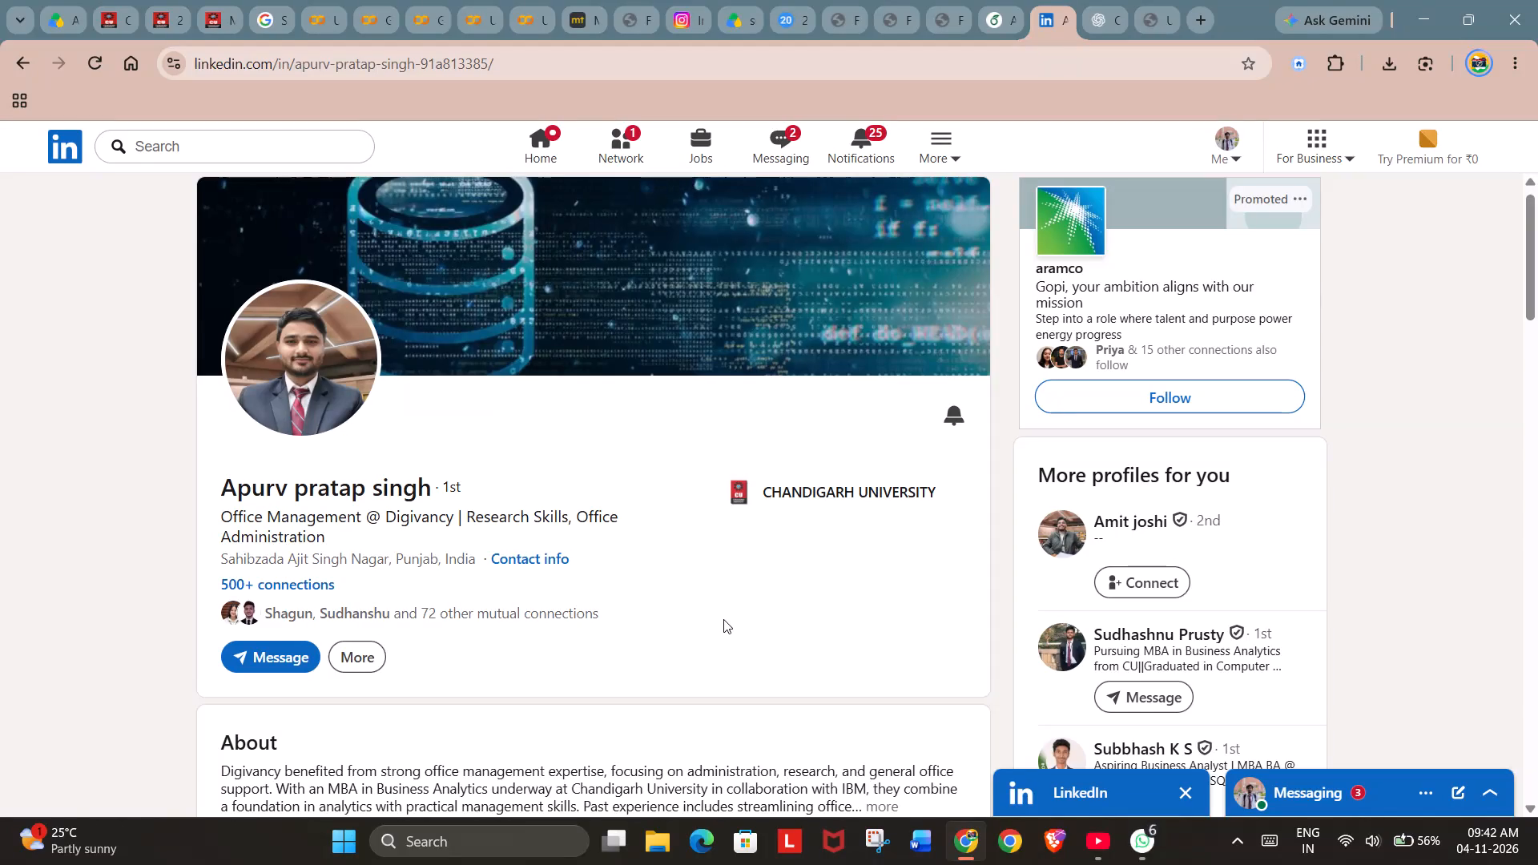
Look over the About and Activity sections of the resume owner's LinkedIn profile.
scroll(723, 619, down, 2)
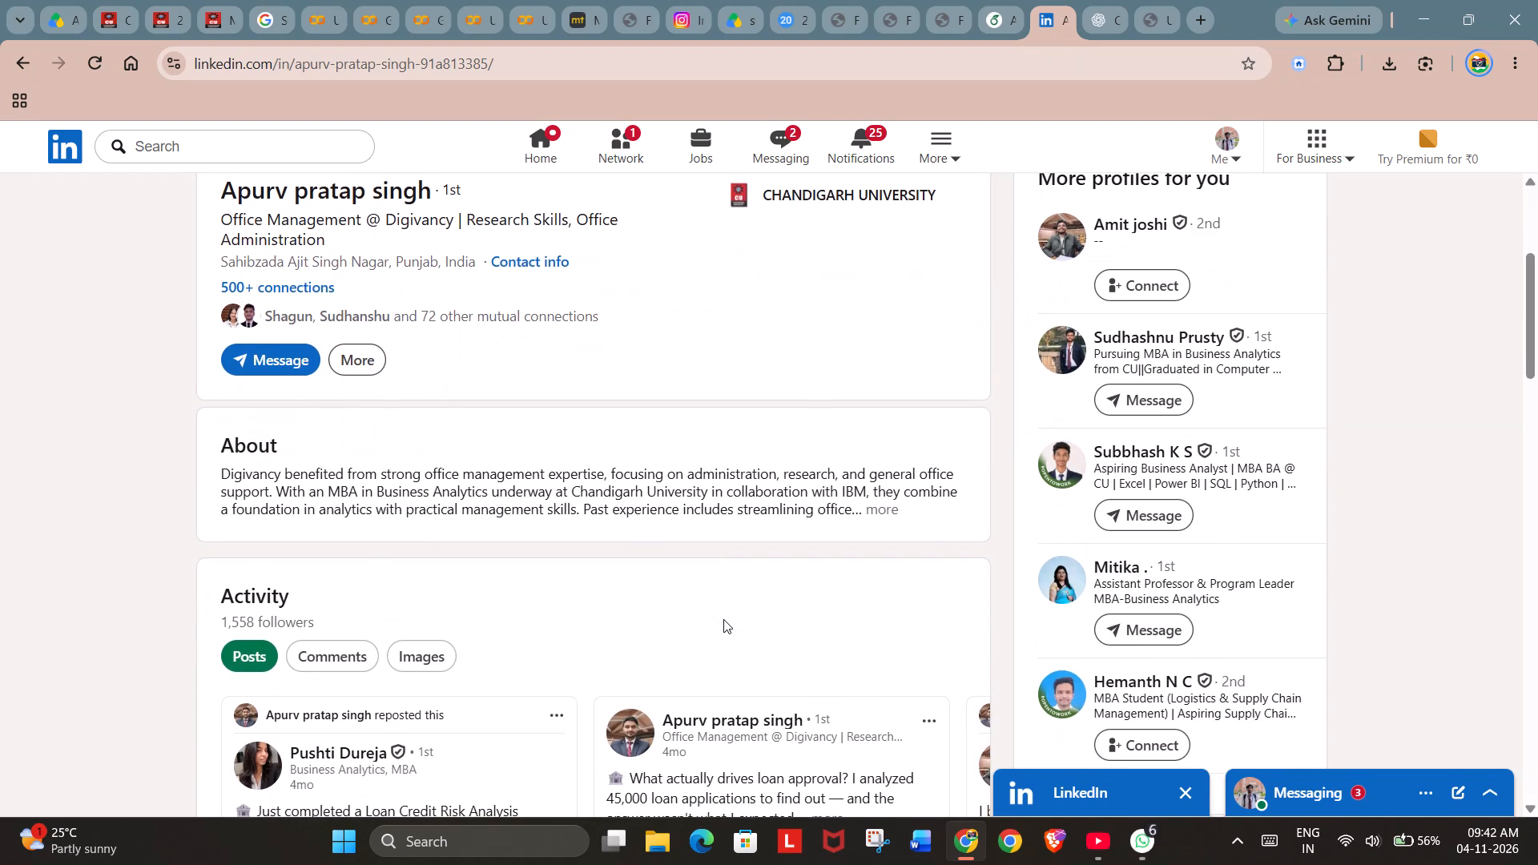
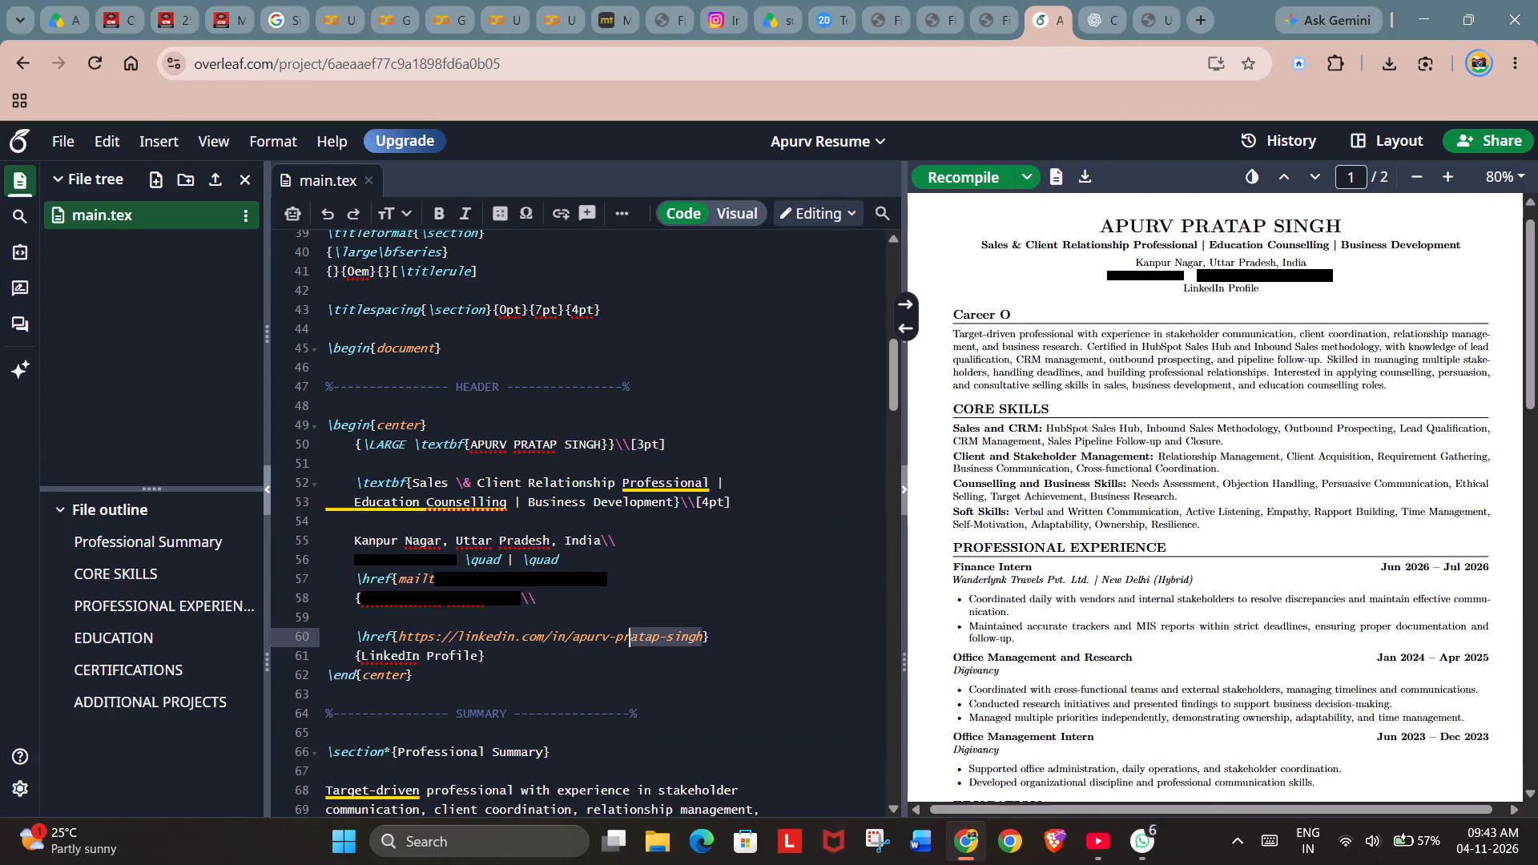
Replace the LinkedIn Profile link's address in the header code with the copied profile URL and recompile the resume.
drag(628, 635, 399, 638)
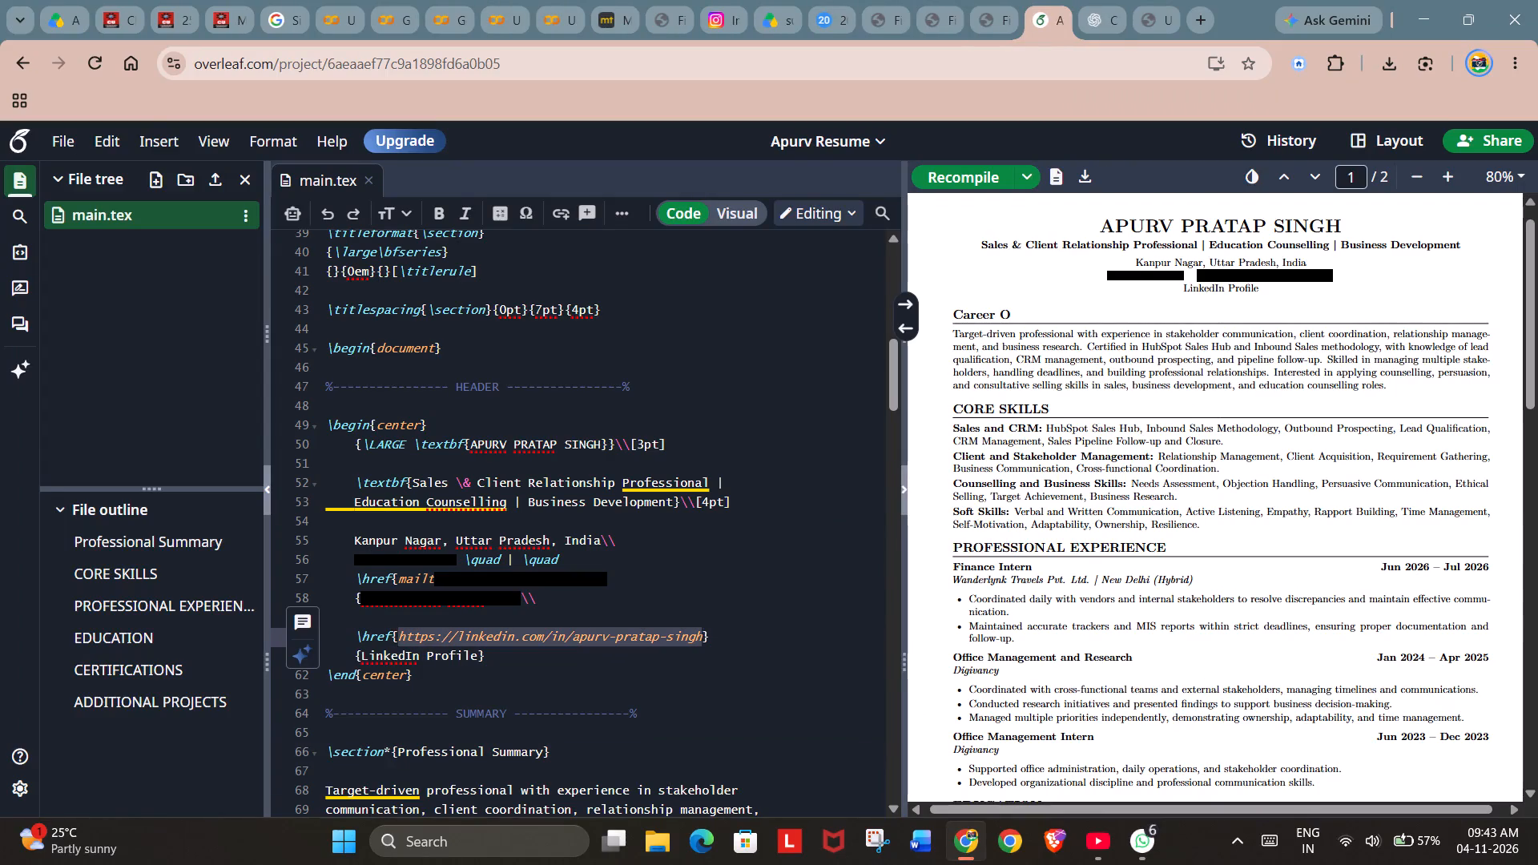
key(ctrl+v)
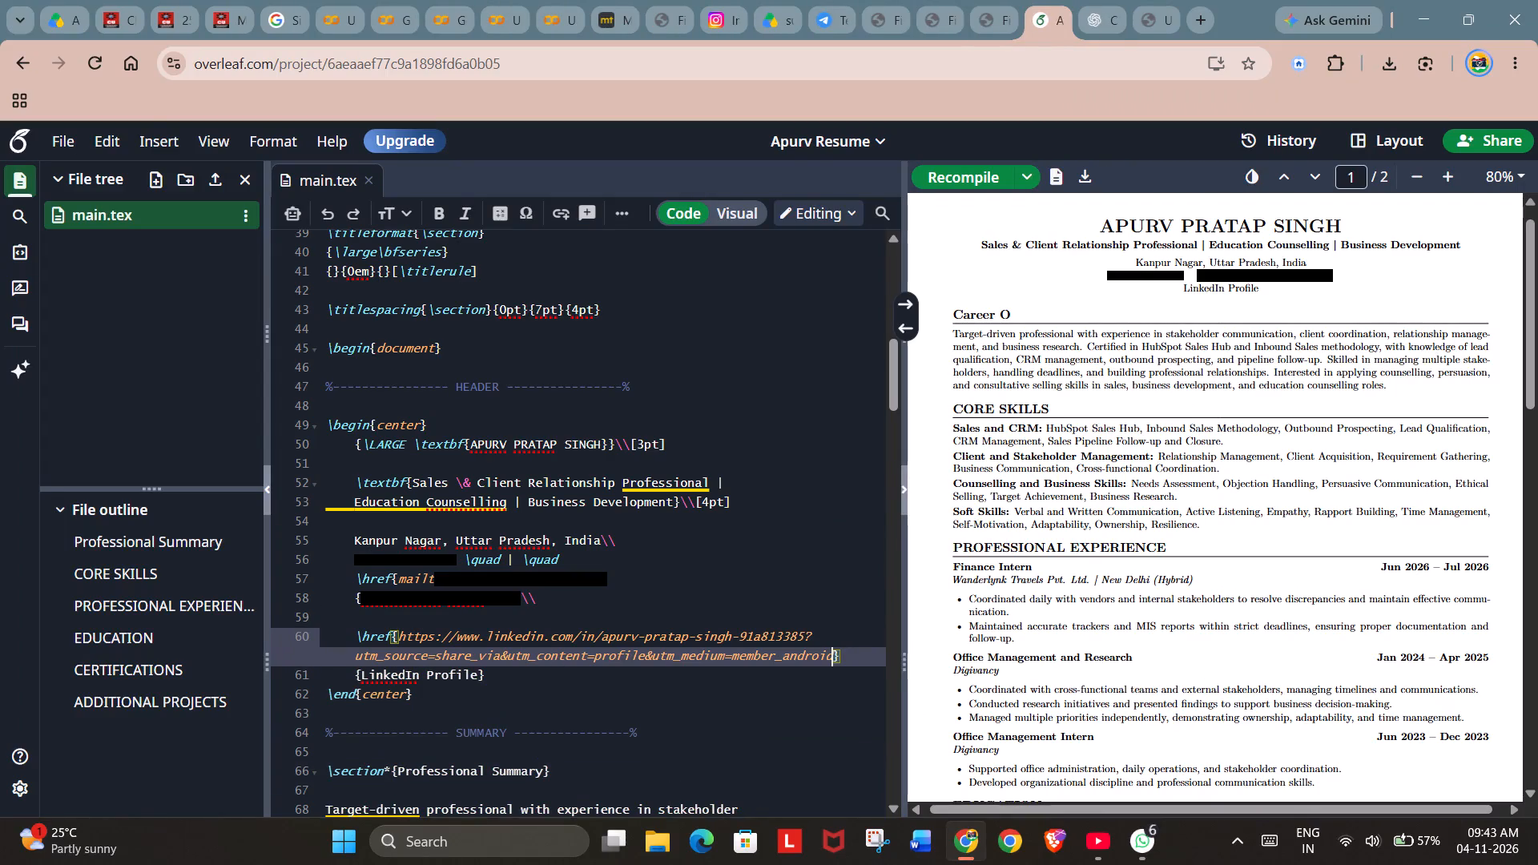
click(985, 176)
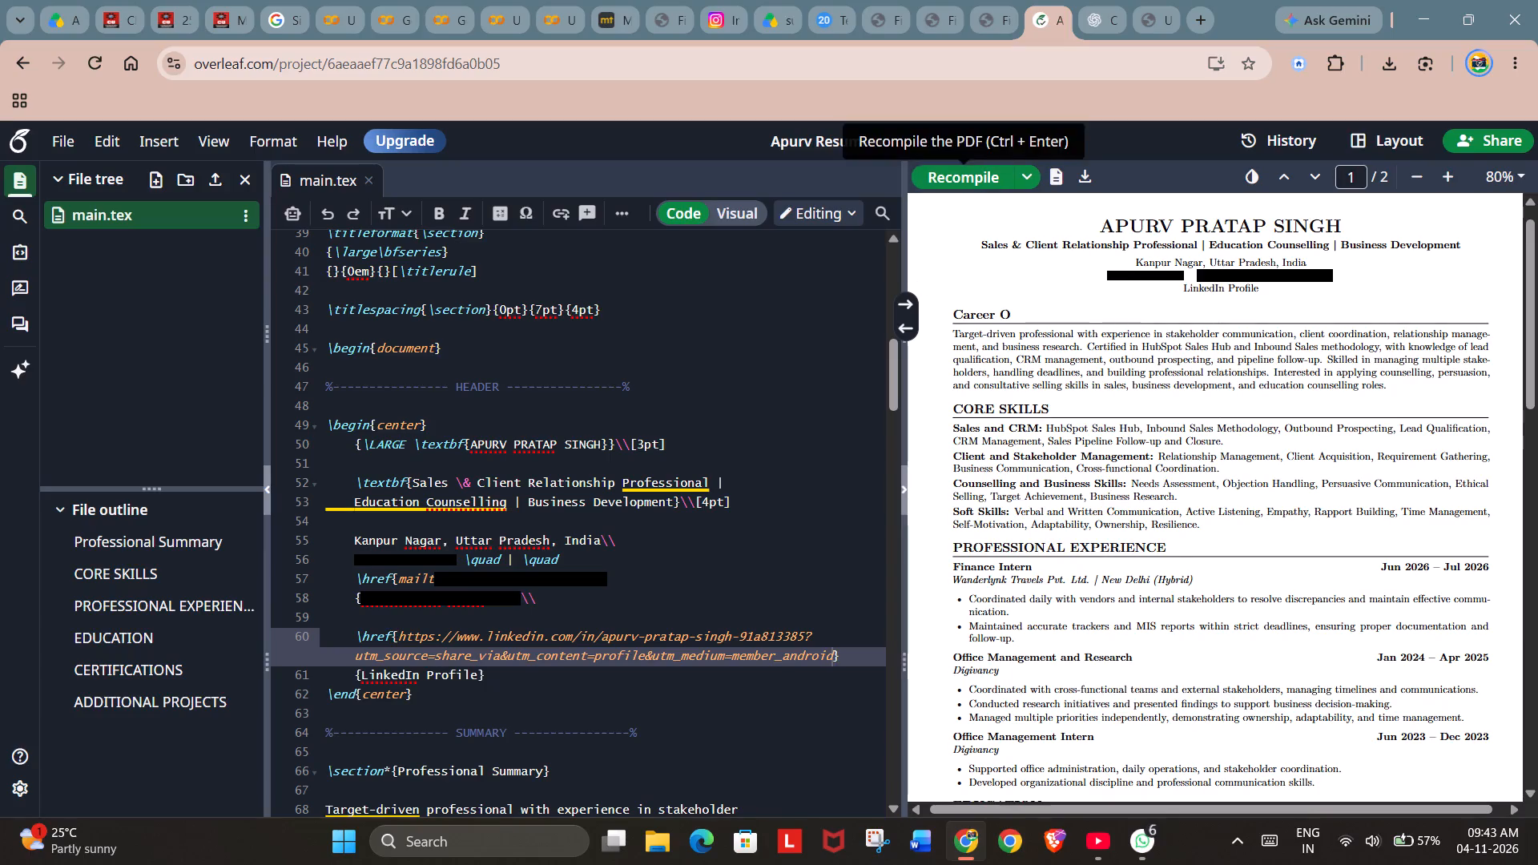
Test the LinkedIn Profile link in the compiled resume, then return to the Overleaf project.
scroll(654, 489, down, 2)
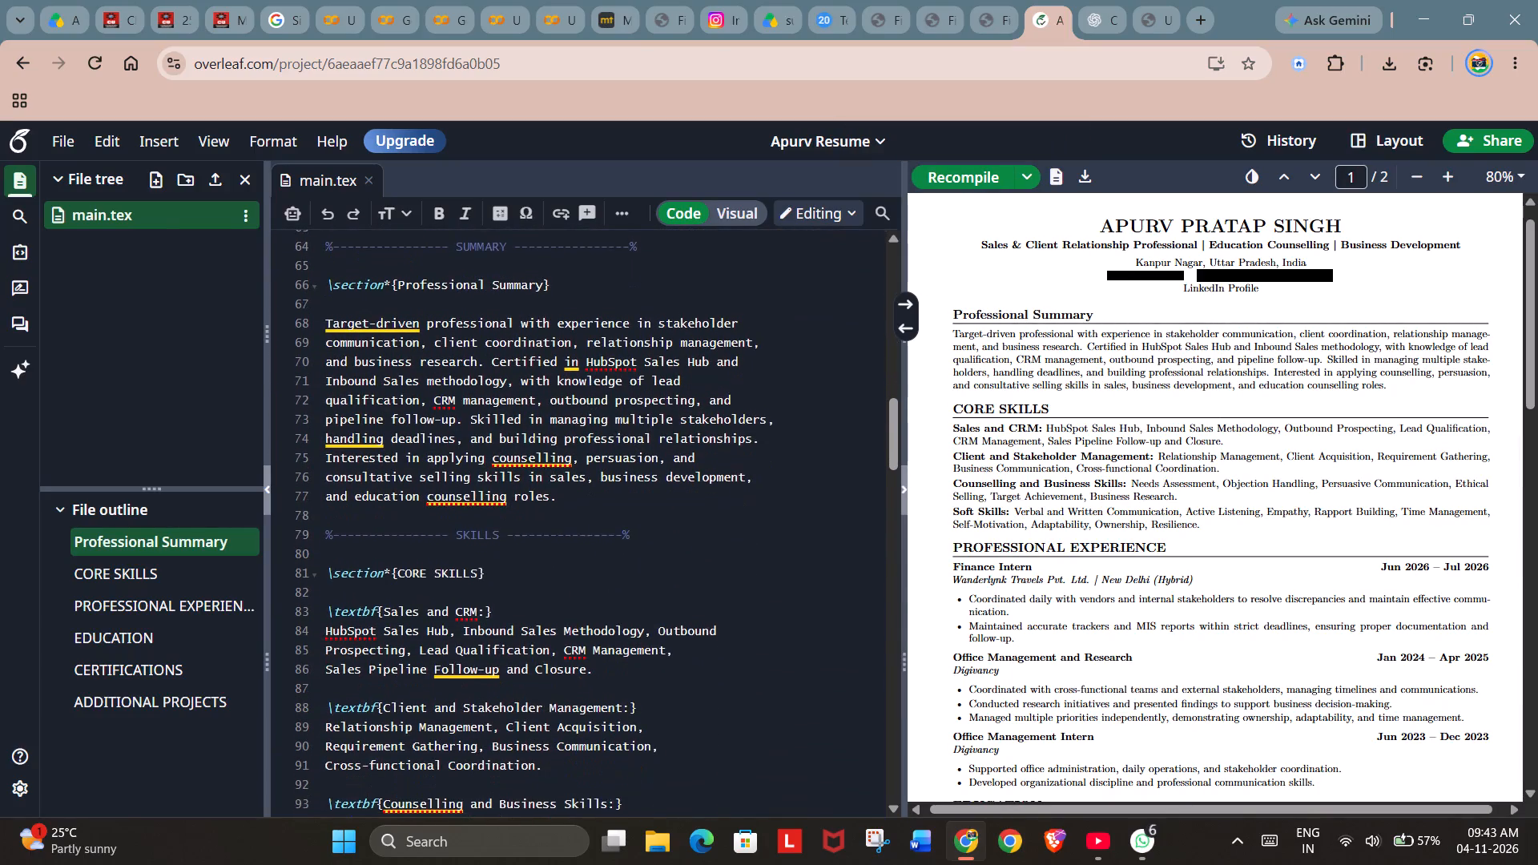
scroll(654, 489, down, 1)
scroll(654, 489, right, 2)
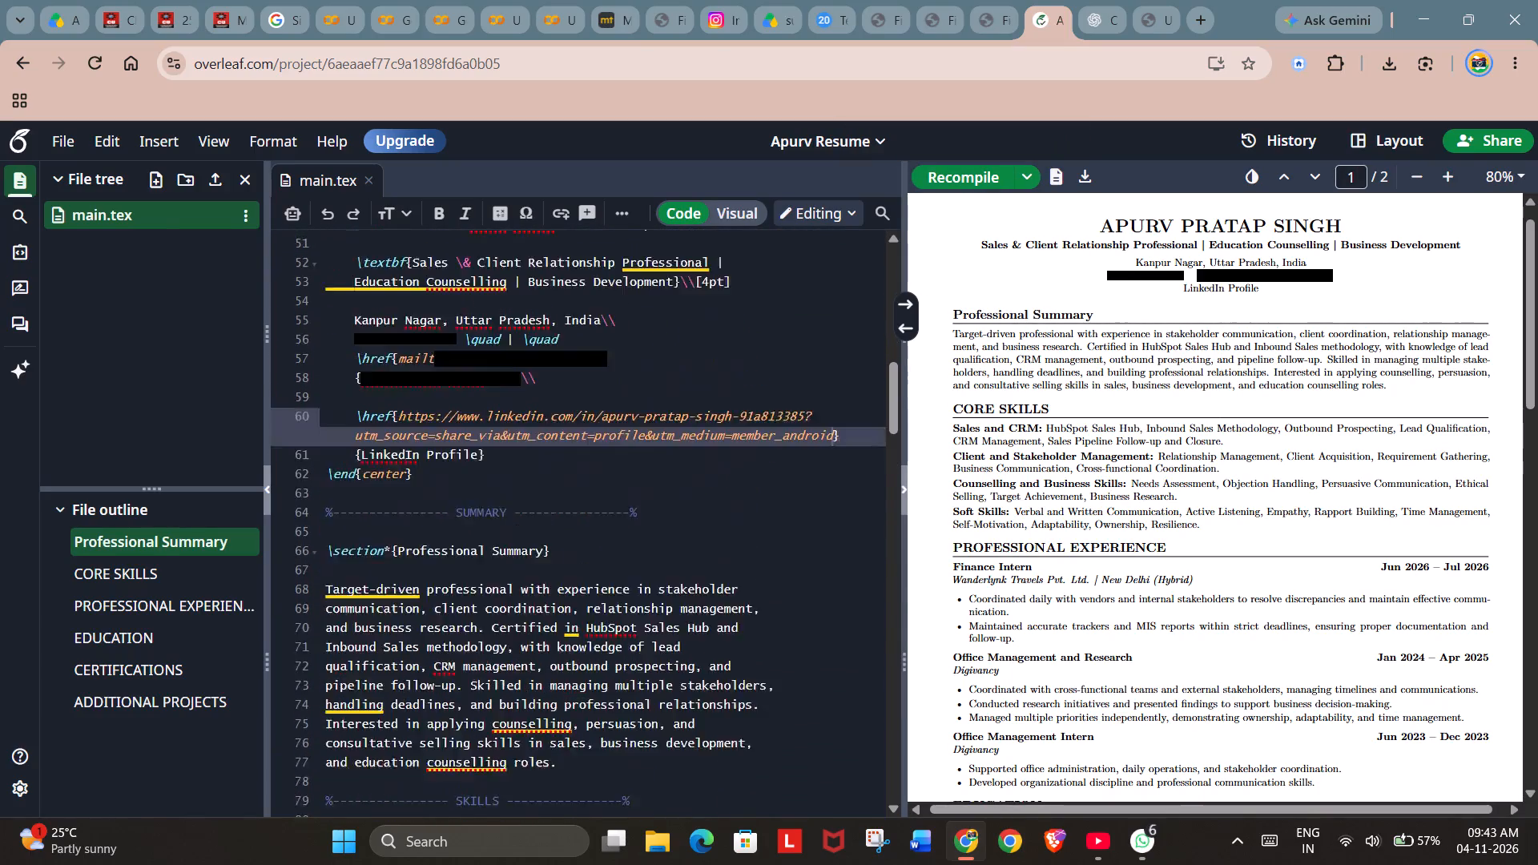
scroll(654, 489, right, 1)
scroll(654, 489, down, 2)
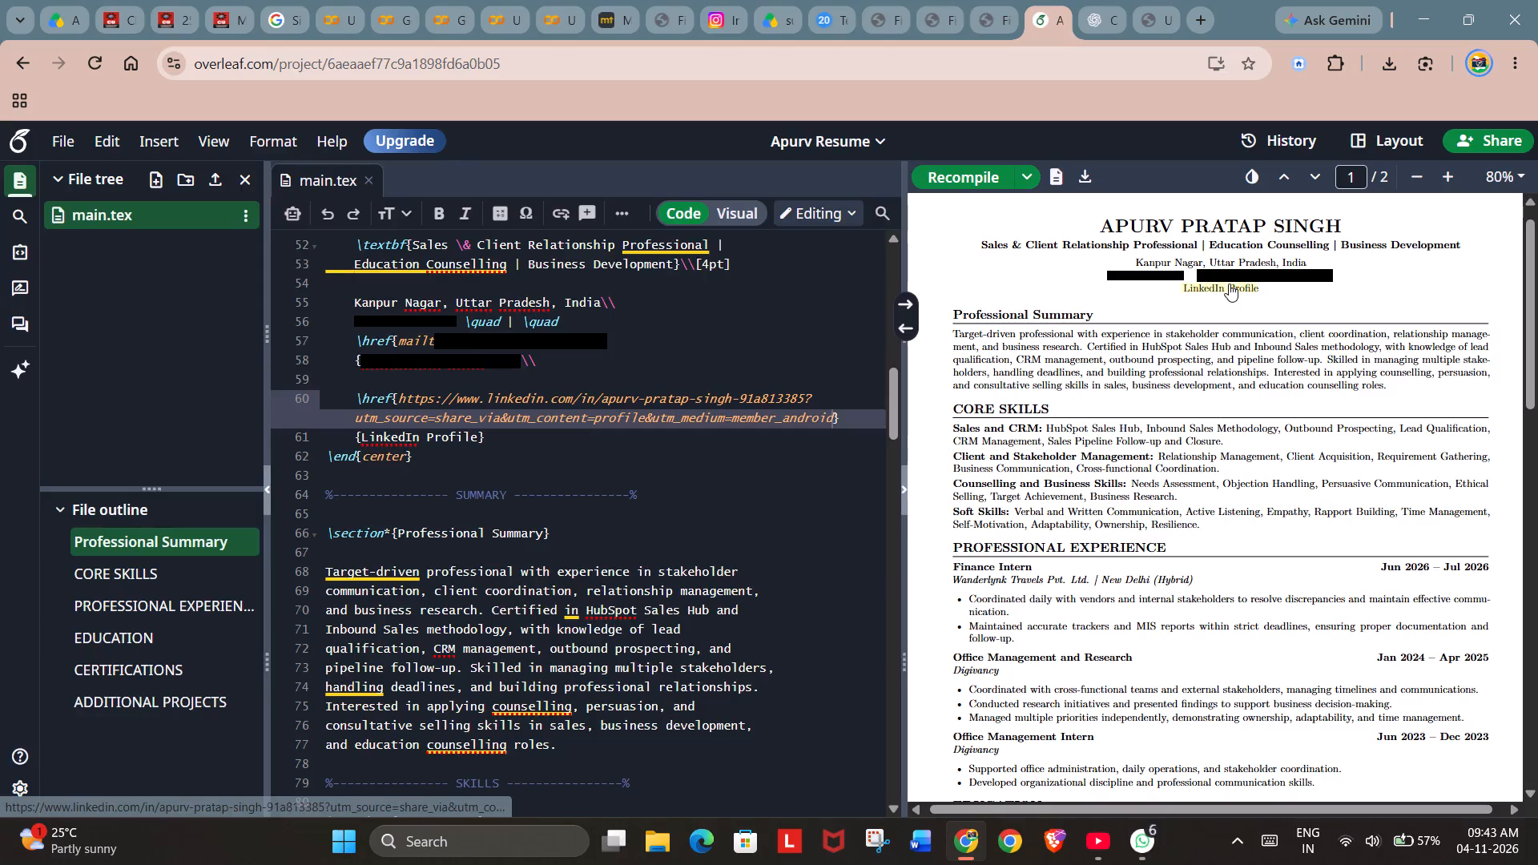
click(1229, 284)
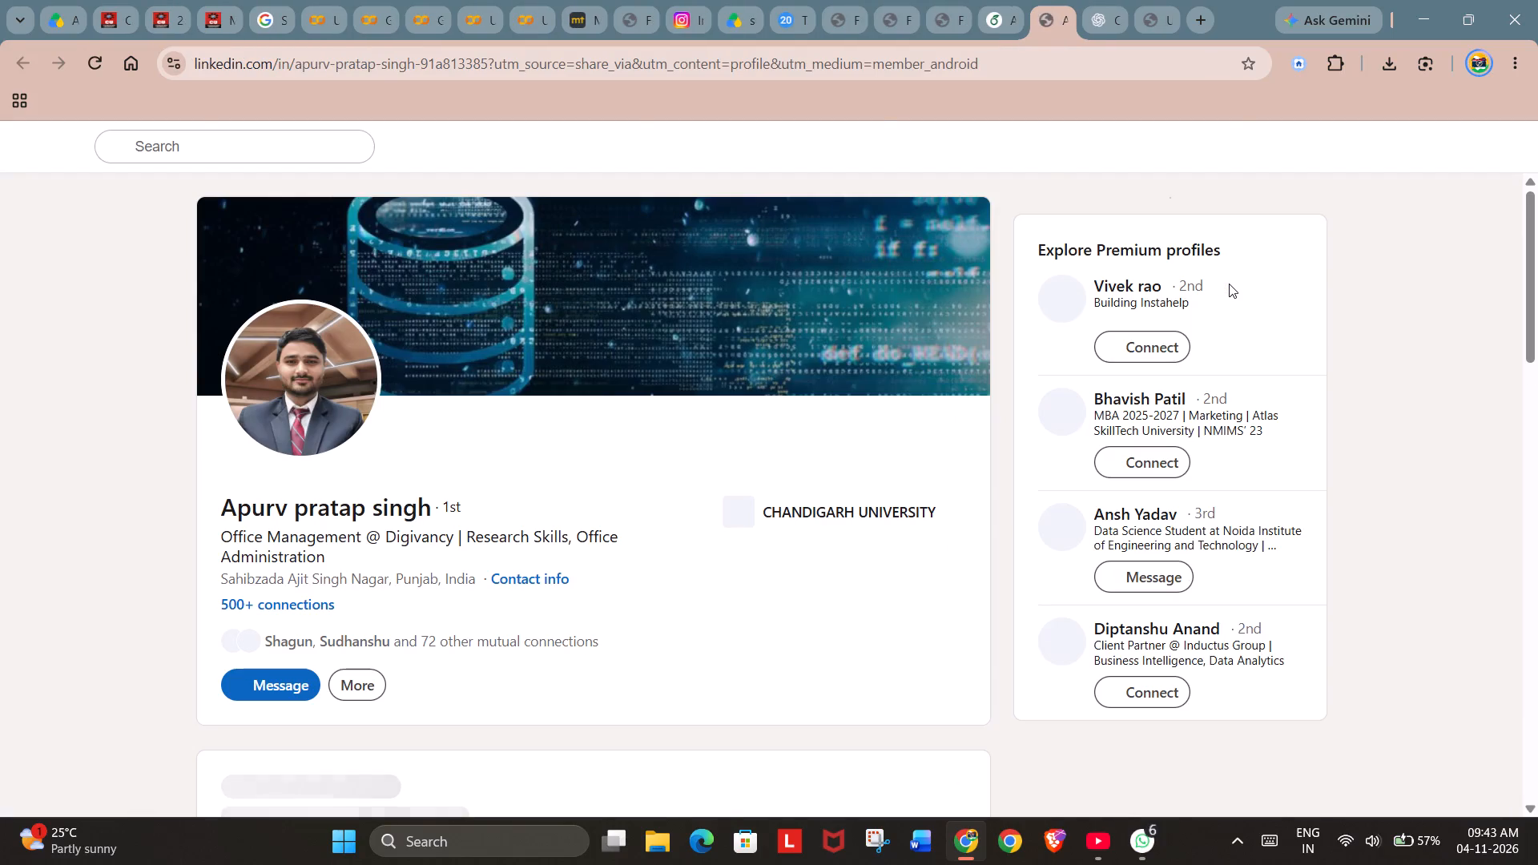
click(1062, 22)
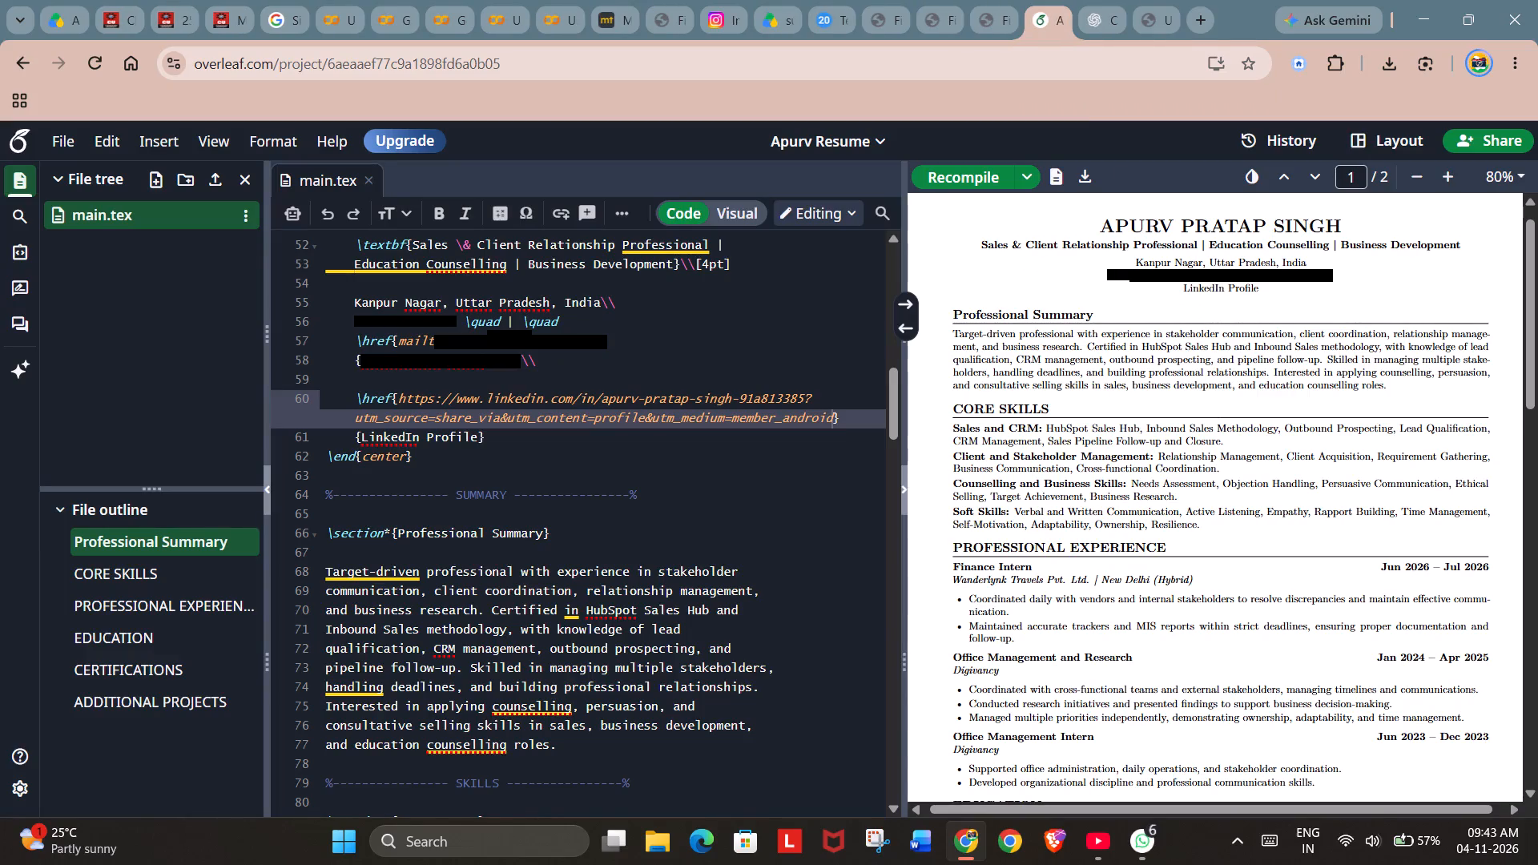
Review the LaTeX source from the document class and packages through the section formatting to the header block.
scroll(605, 368, up, 6)
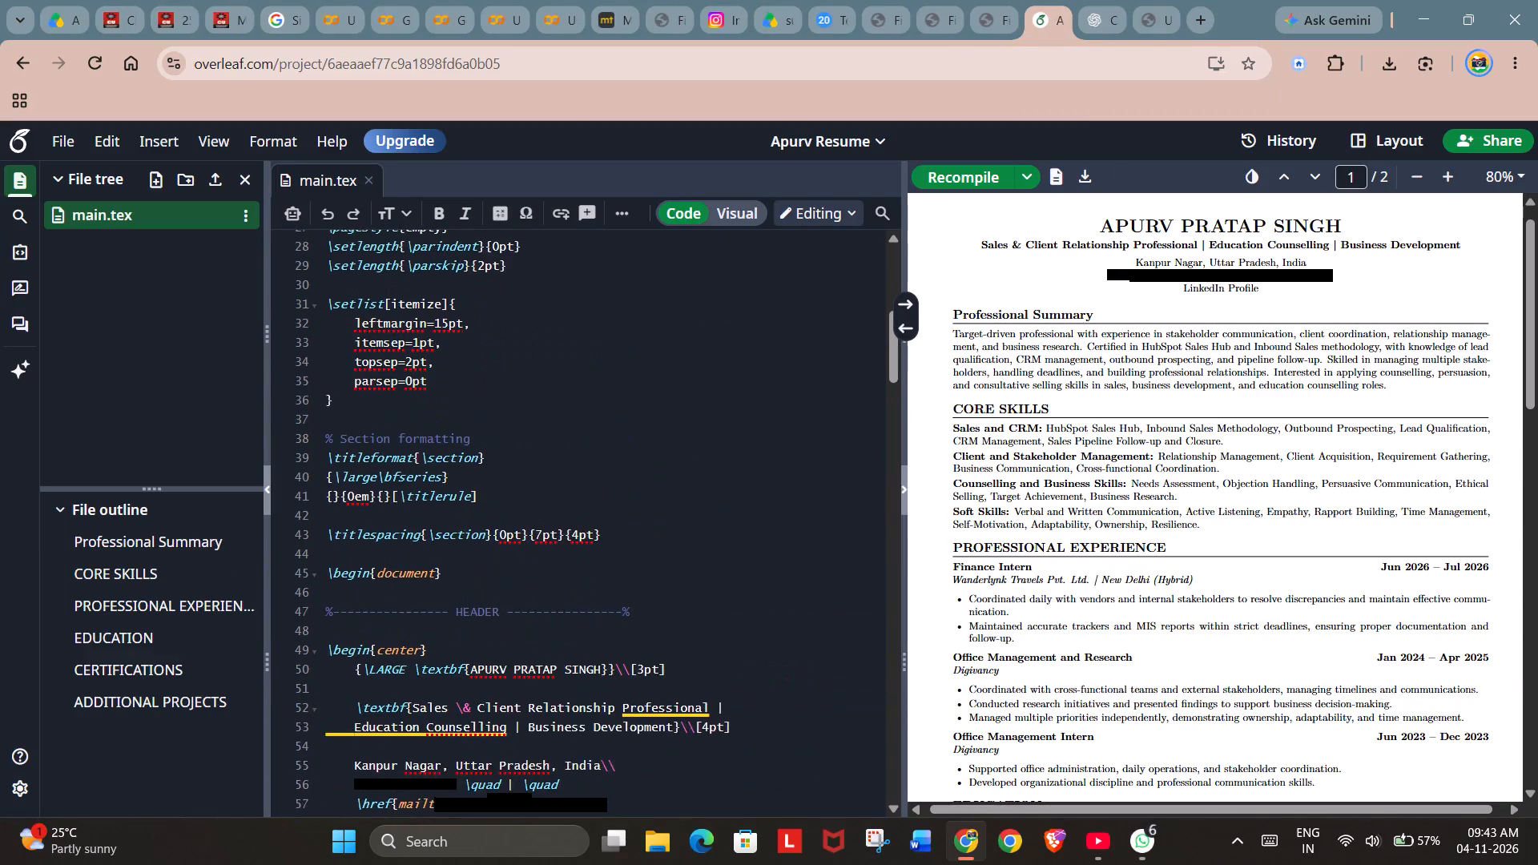
scroll(605, 368, up, 3)
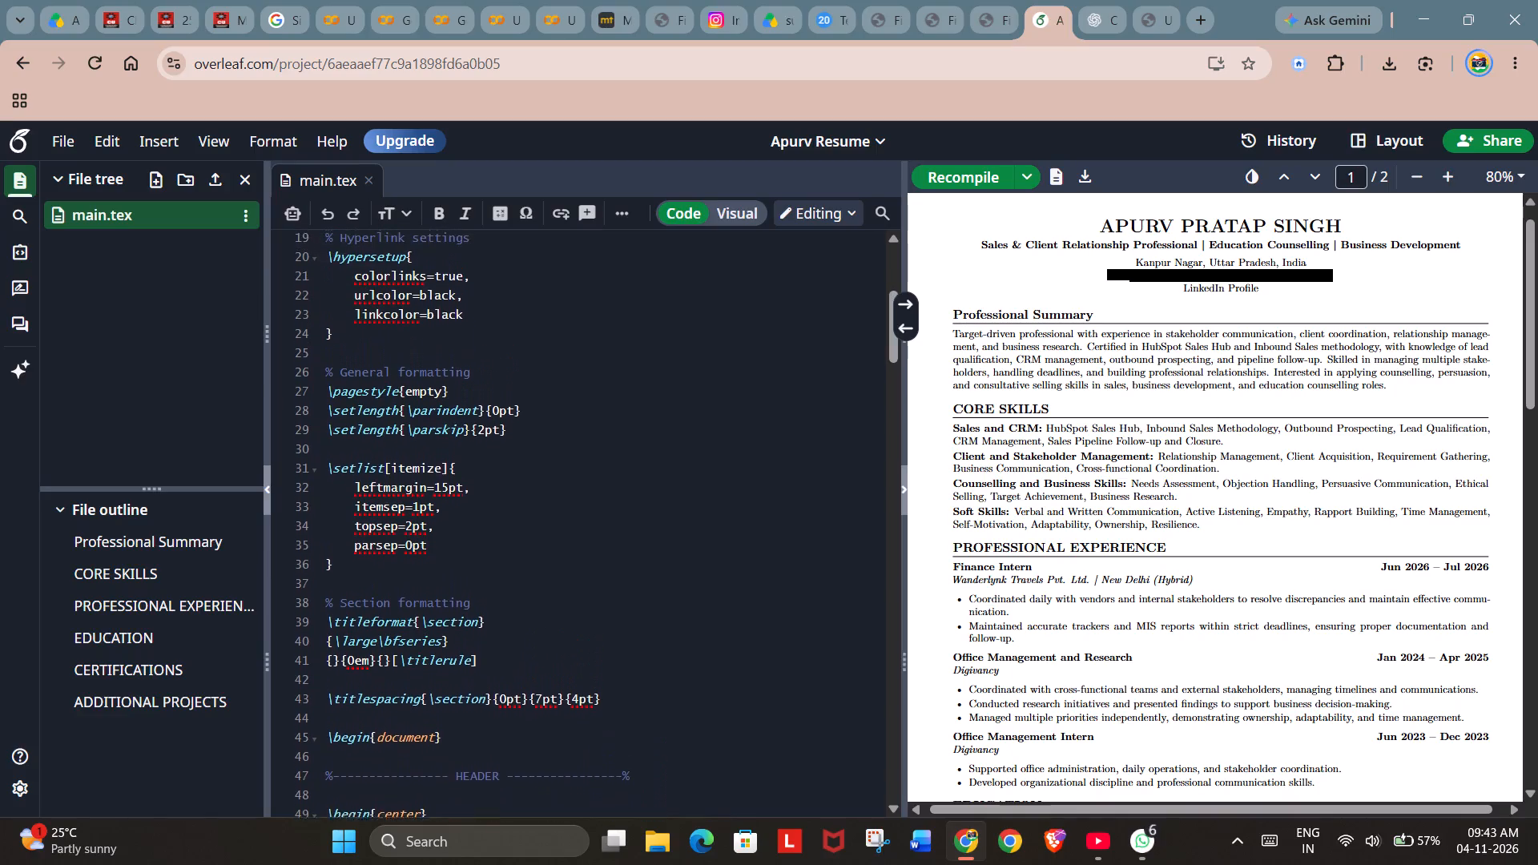
scroll(605, 368, up, 2)
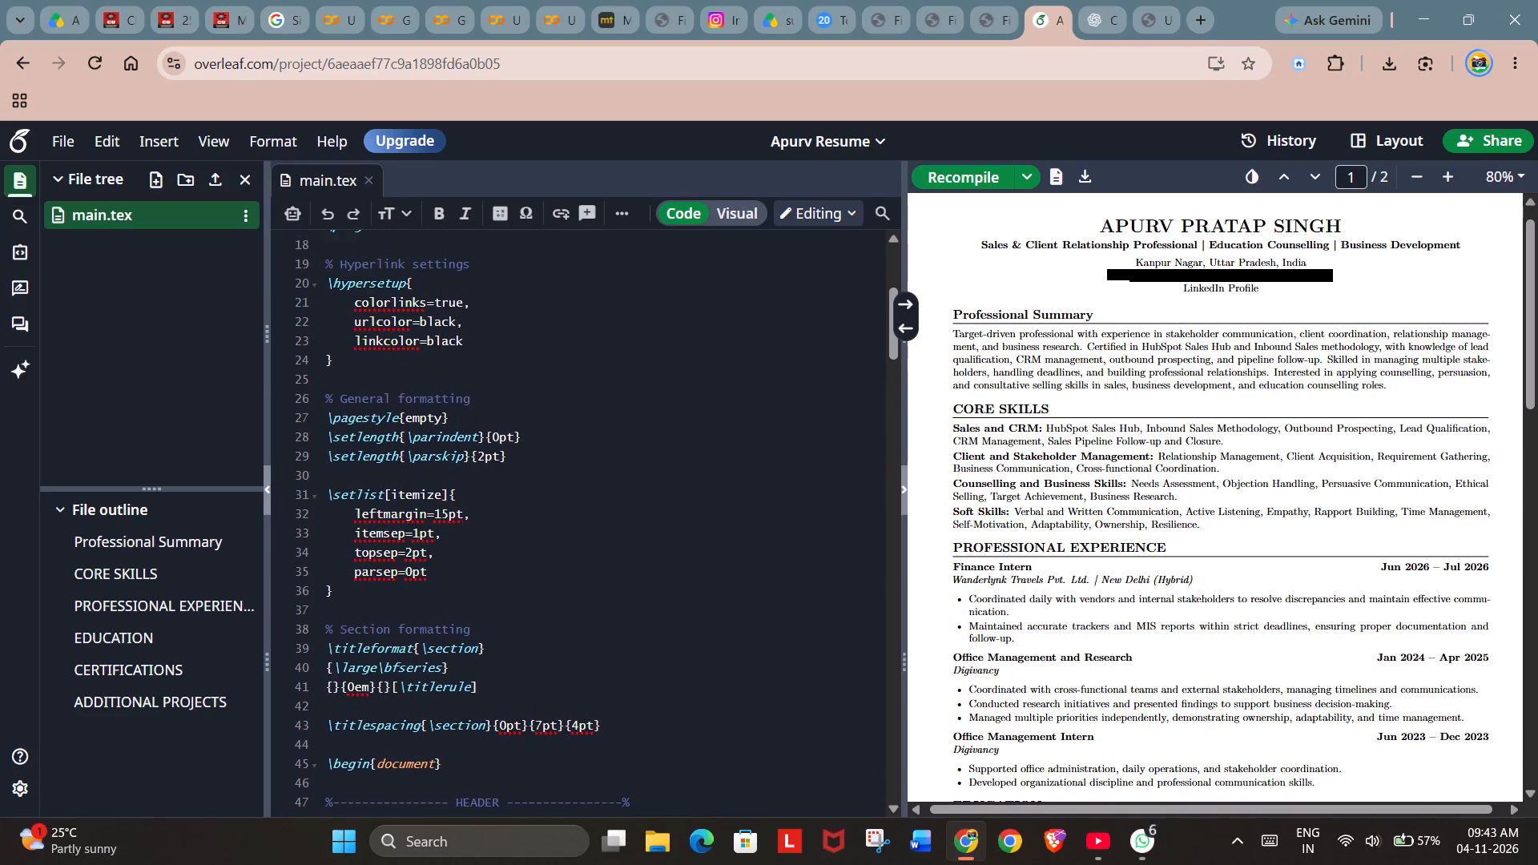
scroll(605, 368, up, 2)
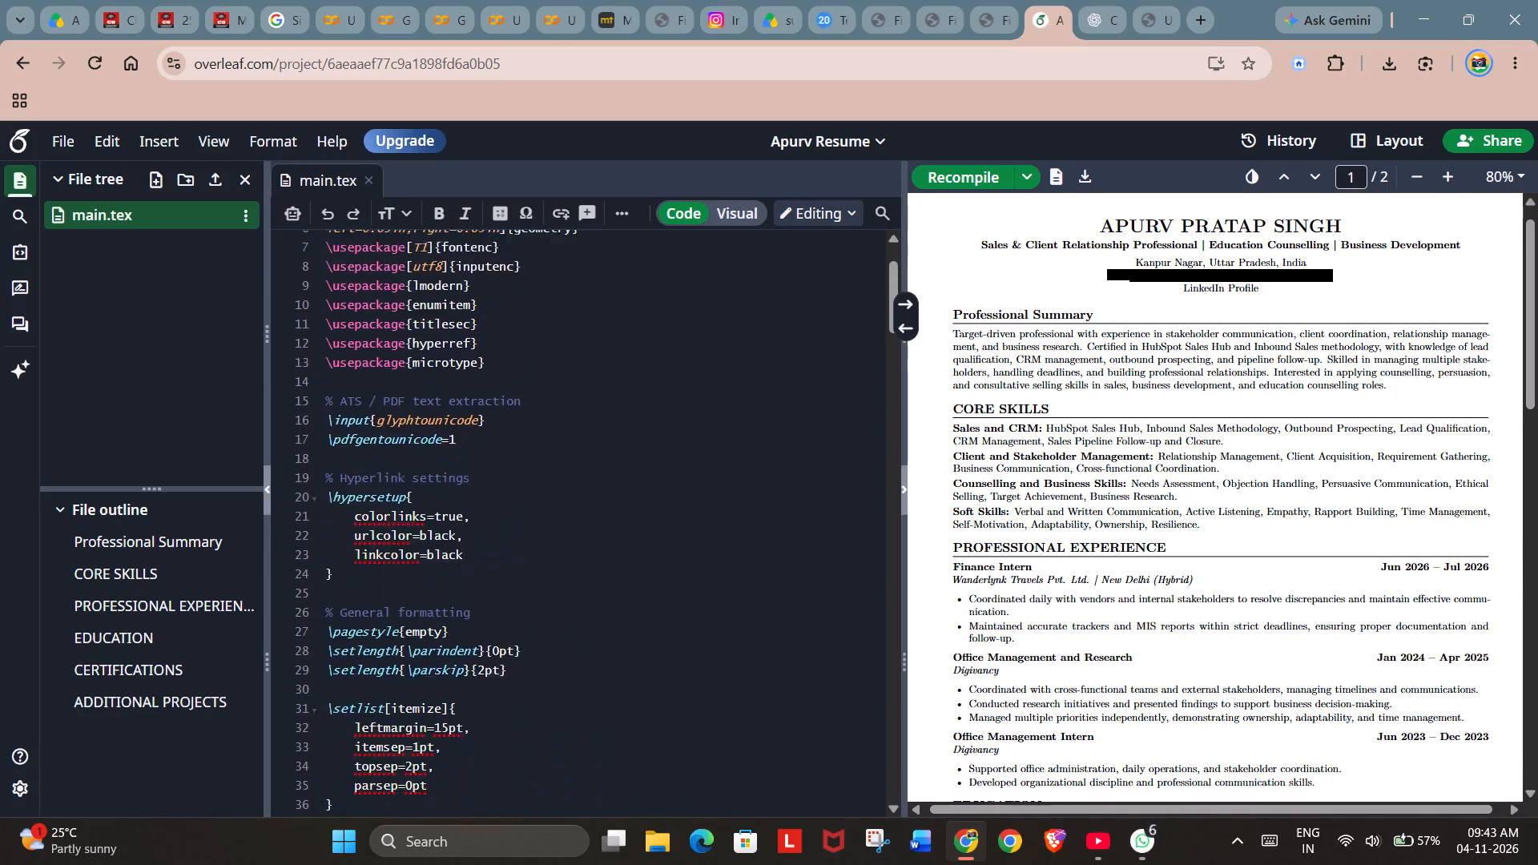
scroll(605, 368, up, 6)
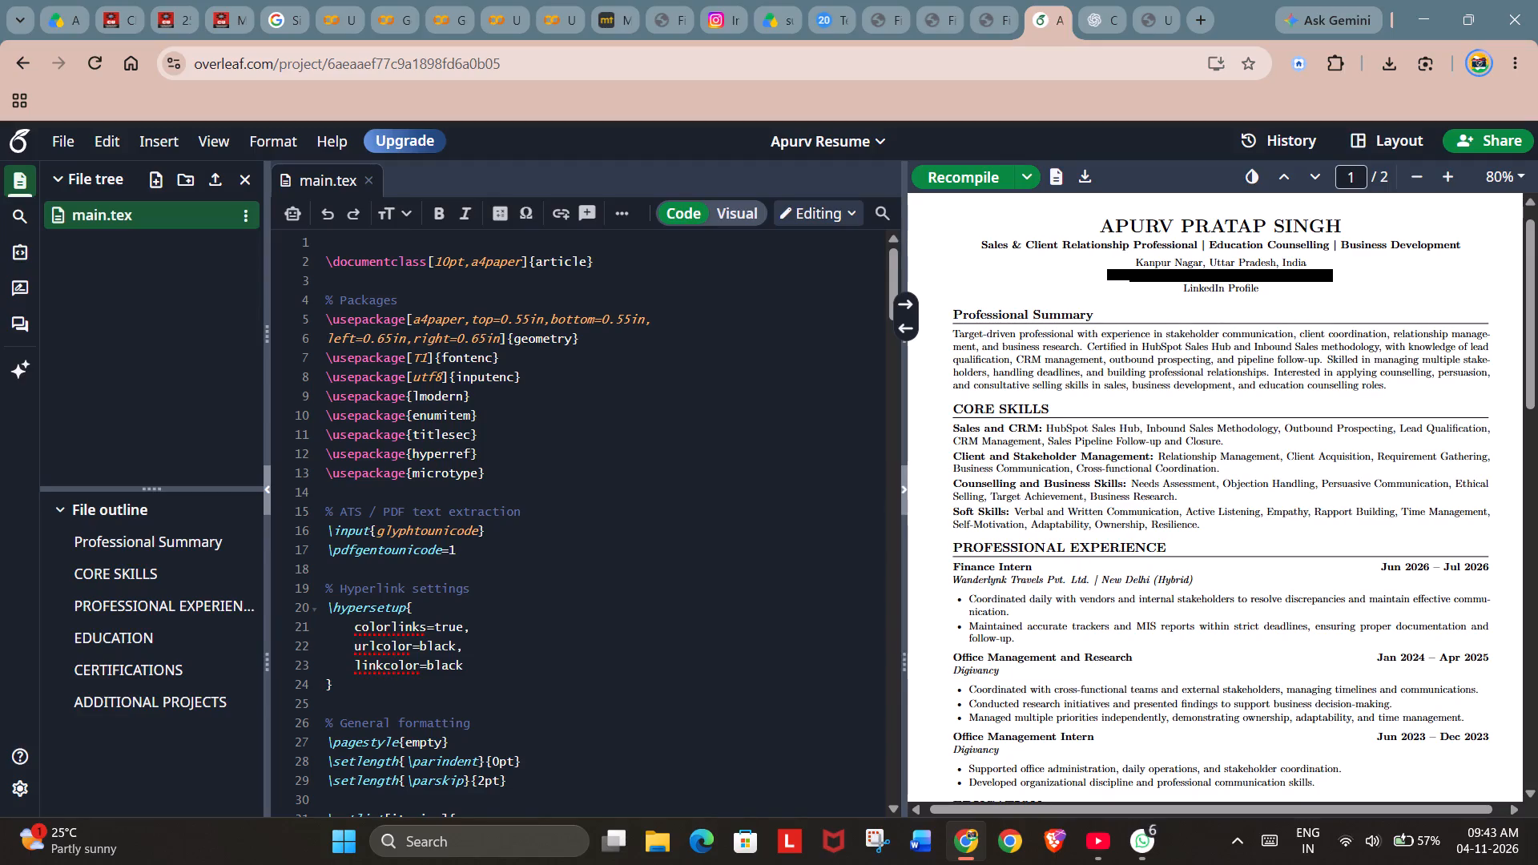
scroll(418, 474, down, 3)
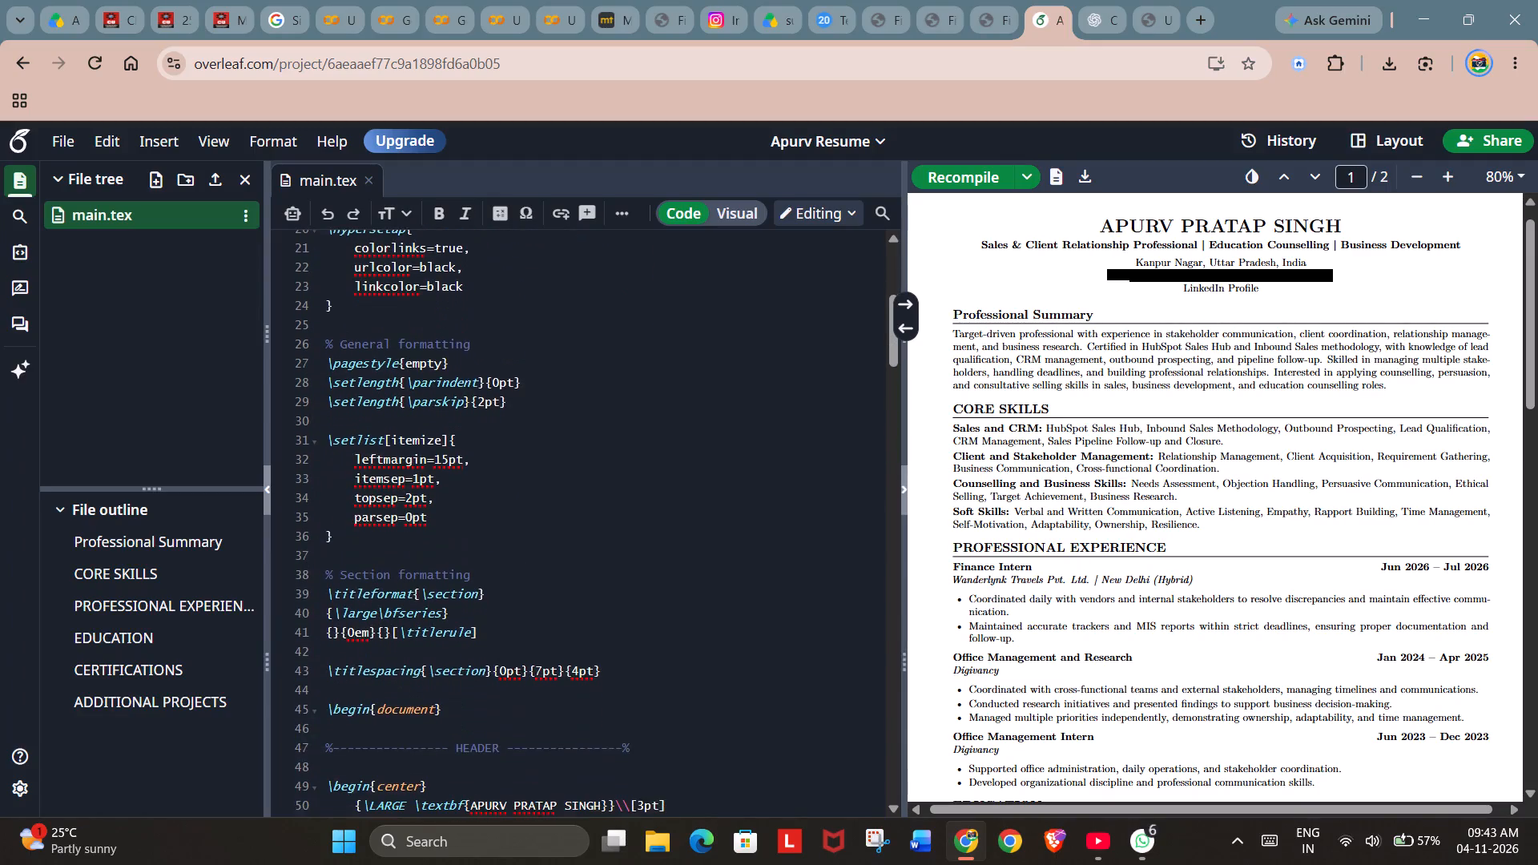
scroll(418, 474, down, 3)
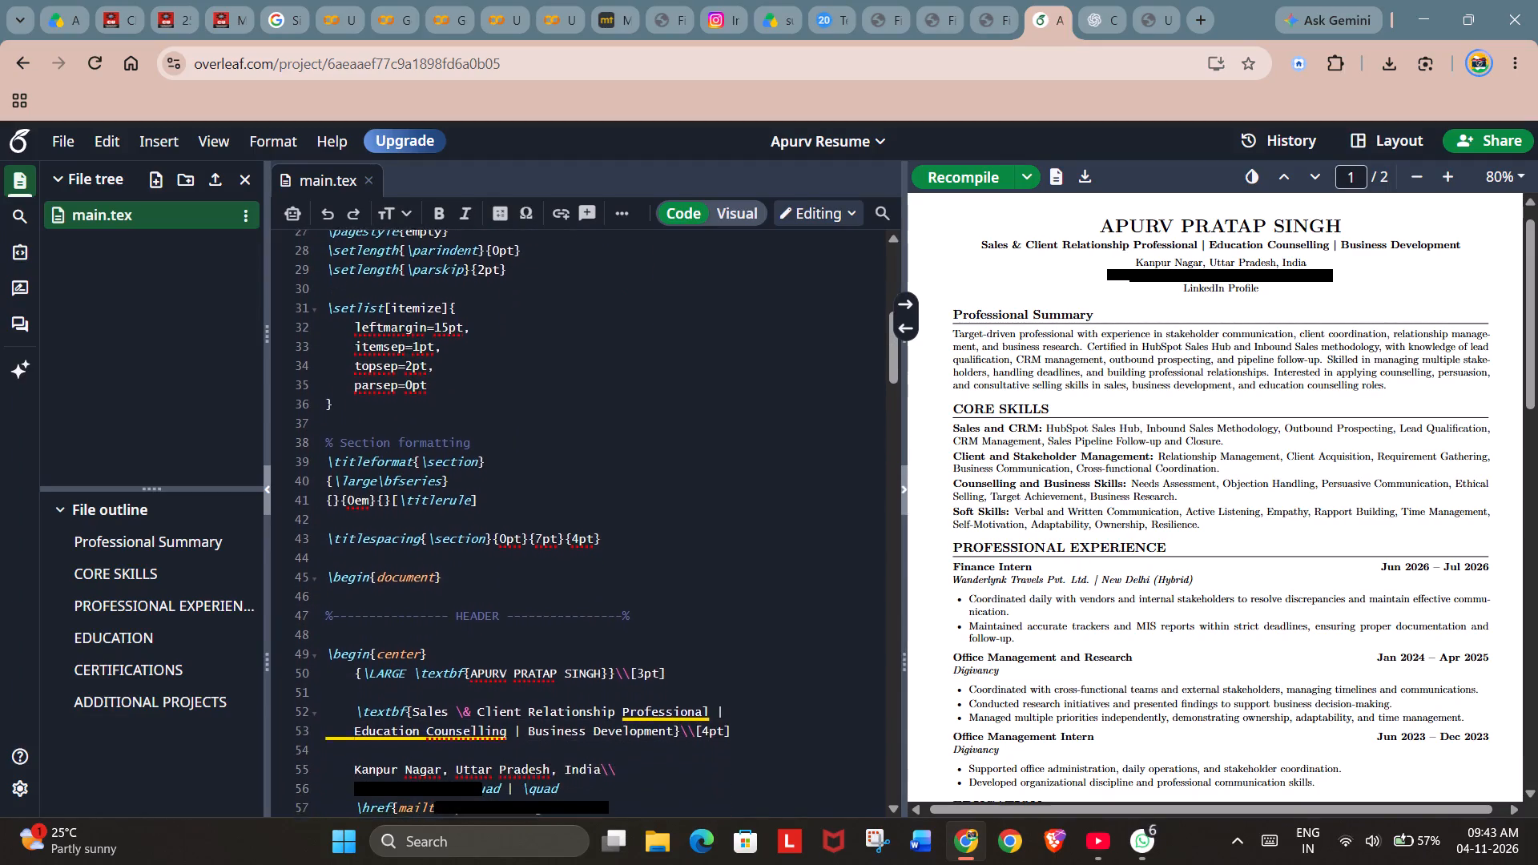
scroll(418, 474, down, 3)
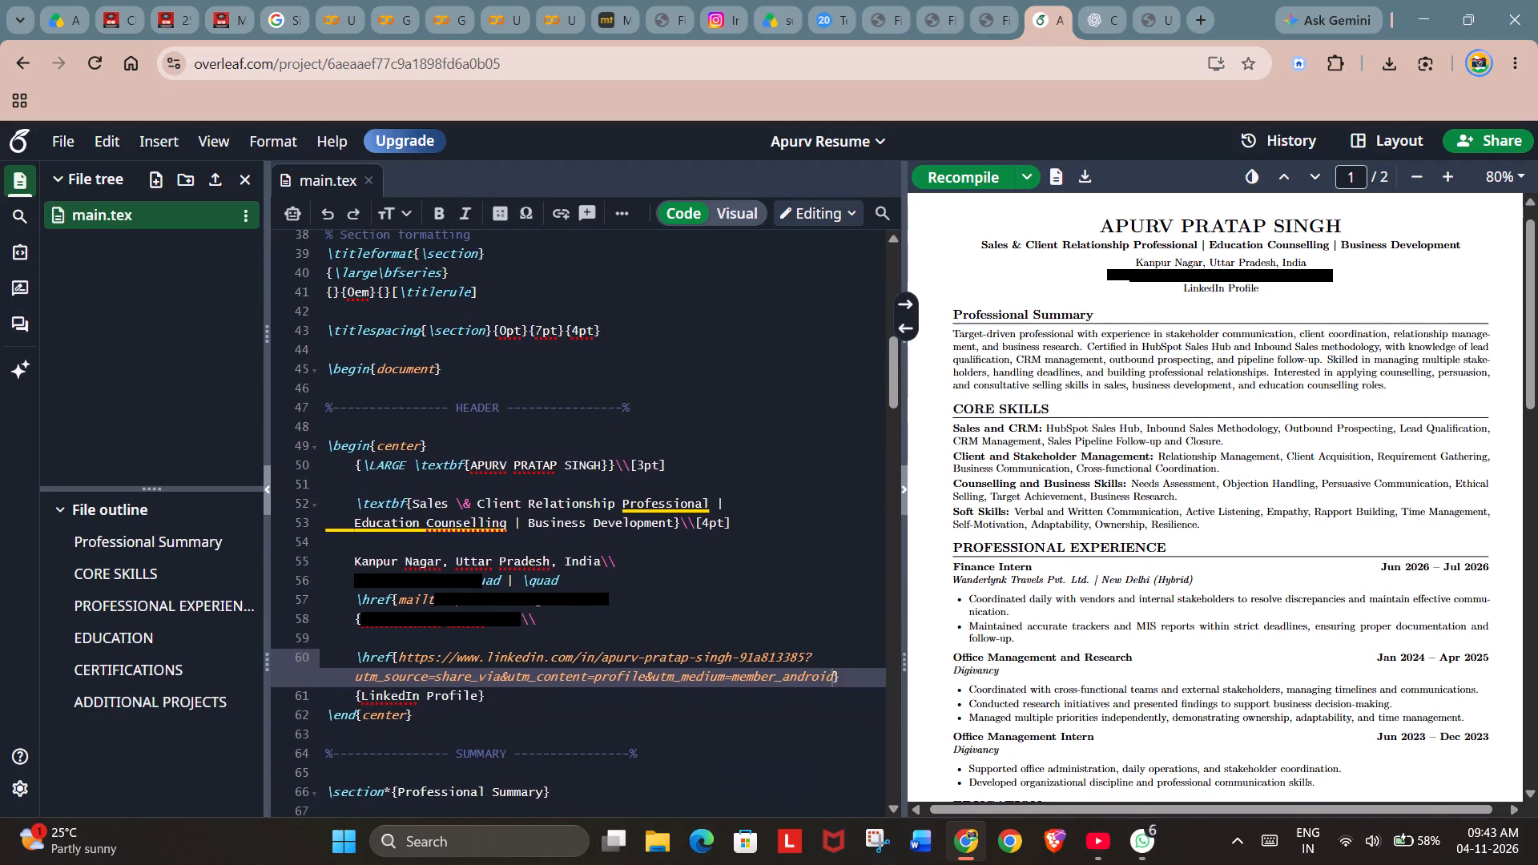
Delete the bold "Sales & Client Relationship Professional | Education Counselling | Business Development" line from the header and recompile.
drag(350, 499, 418, 523)
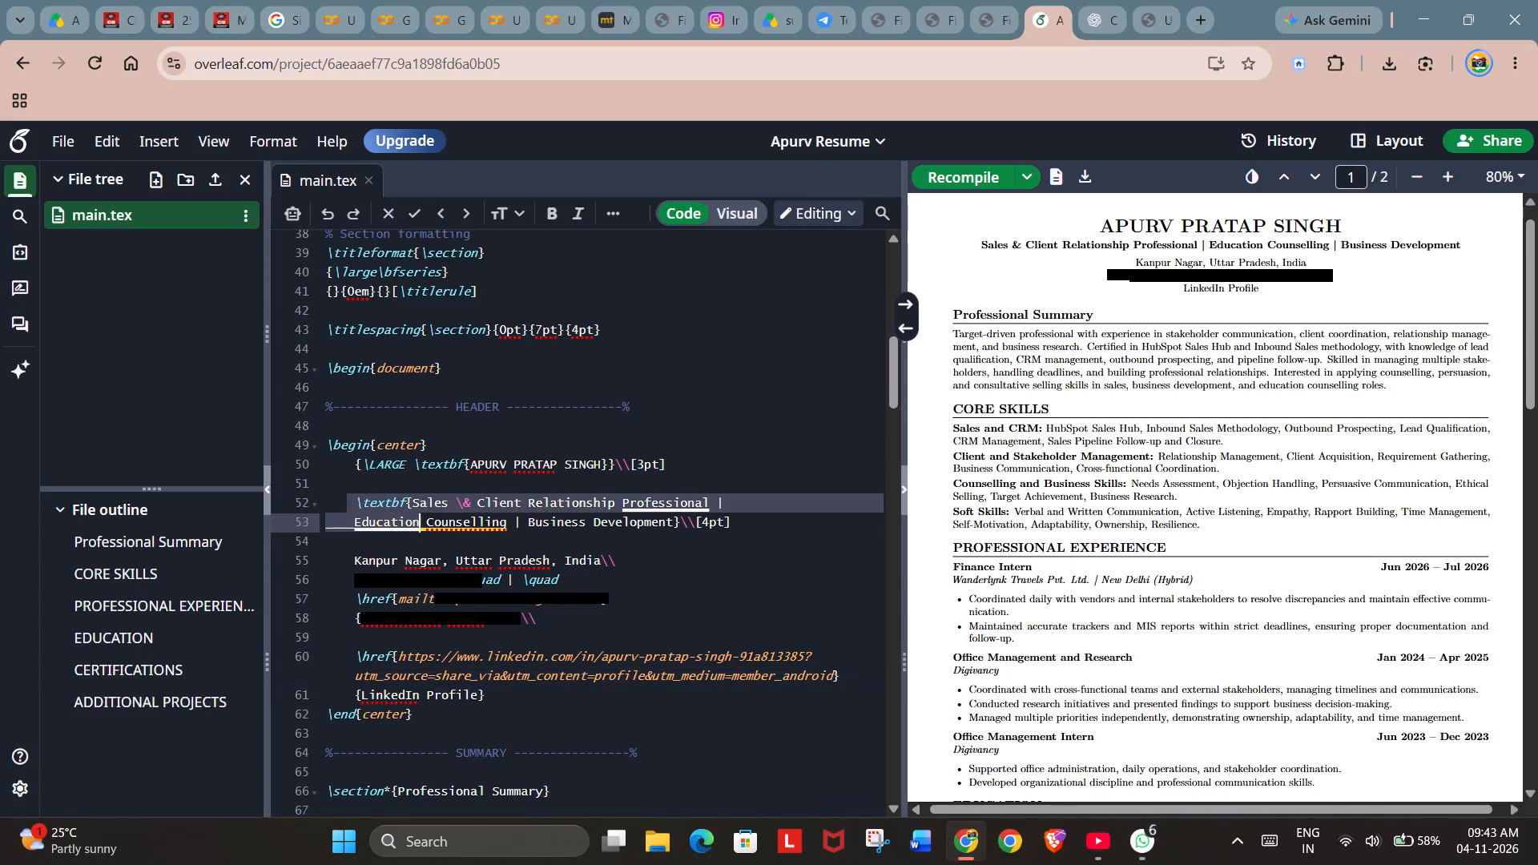
drag(418, 523, 743, 524)
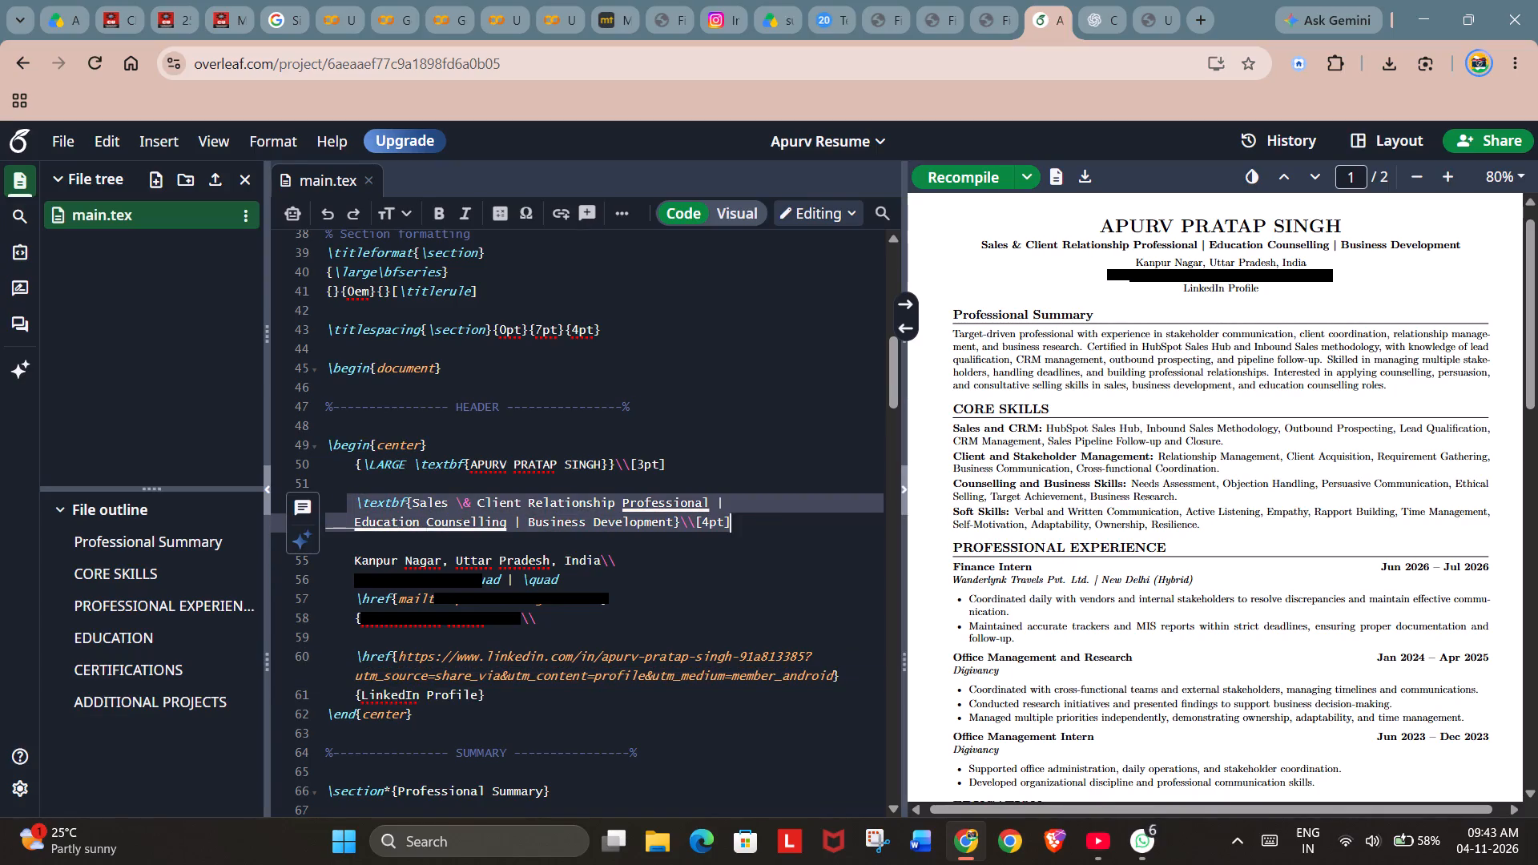
key(BackSpace)
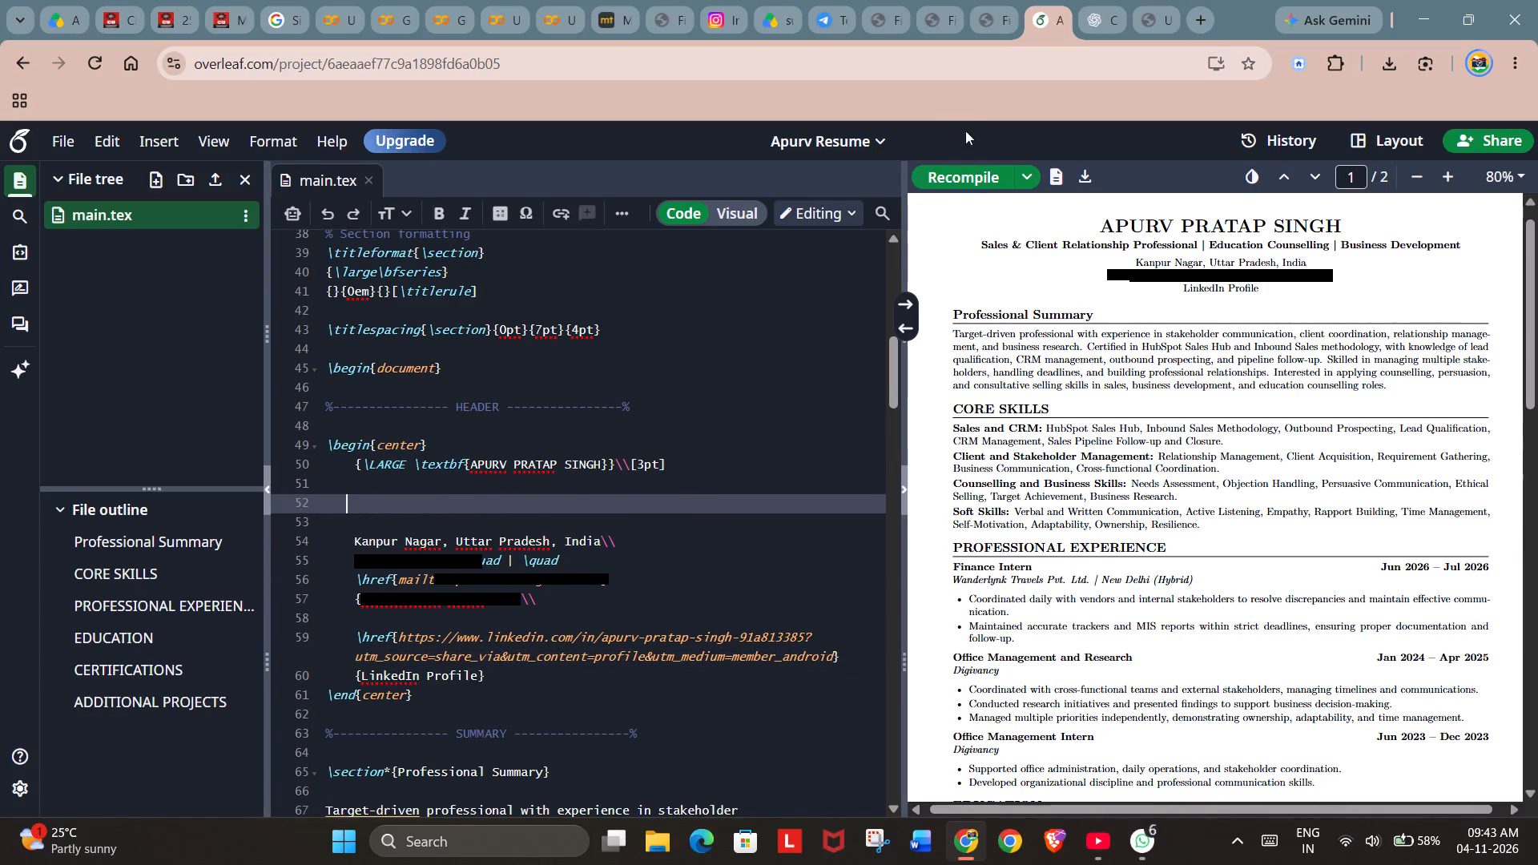
click(956, 179)
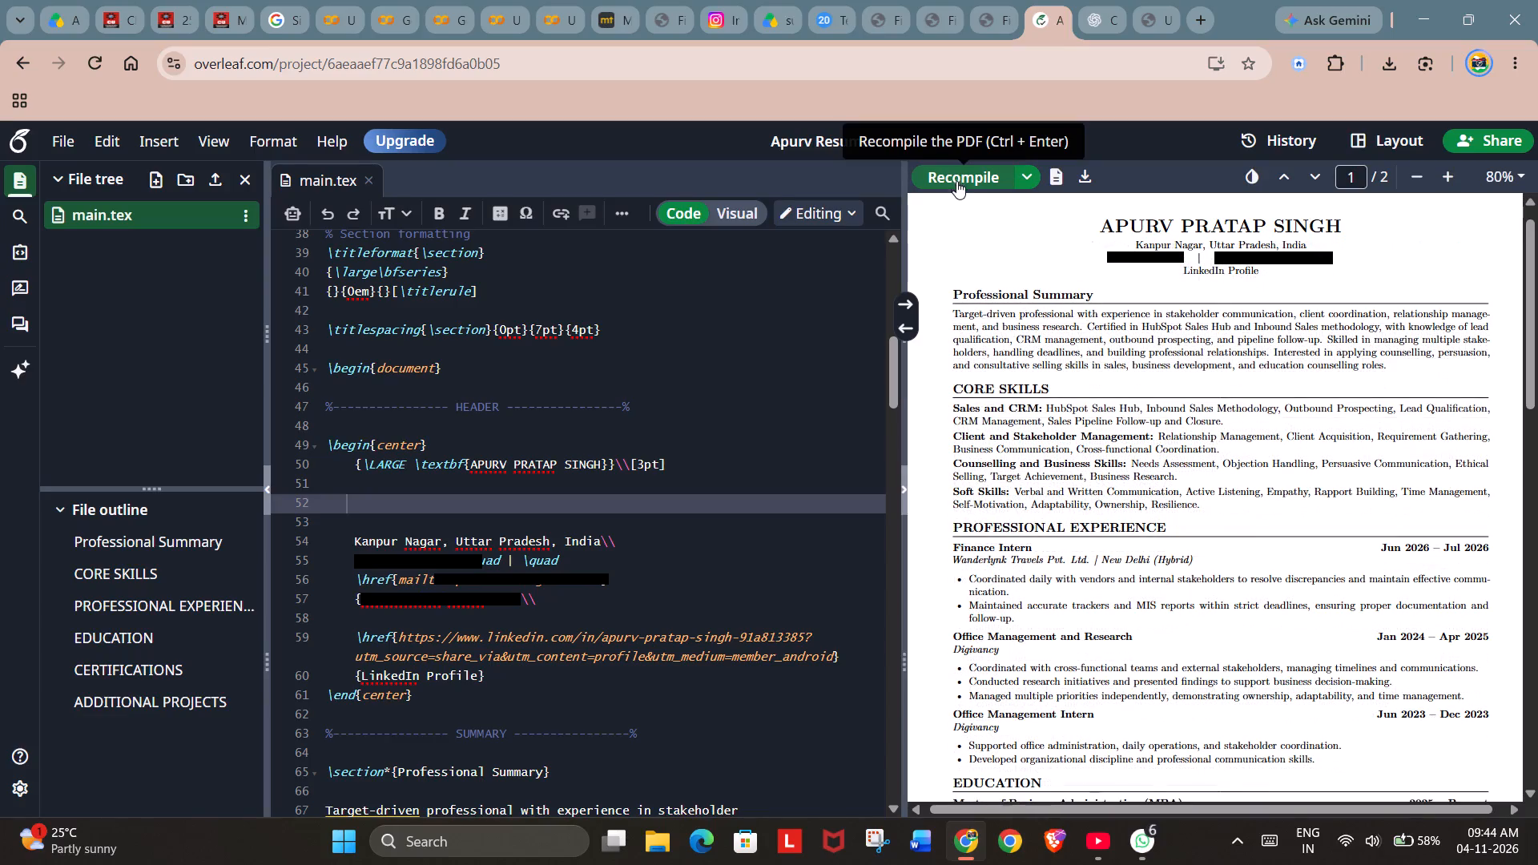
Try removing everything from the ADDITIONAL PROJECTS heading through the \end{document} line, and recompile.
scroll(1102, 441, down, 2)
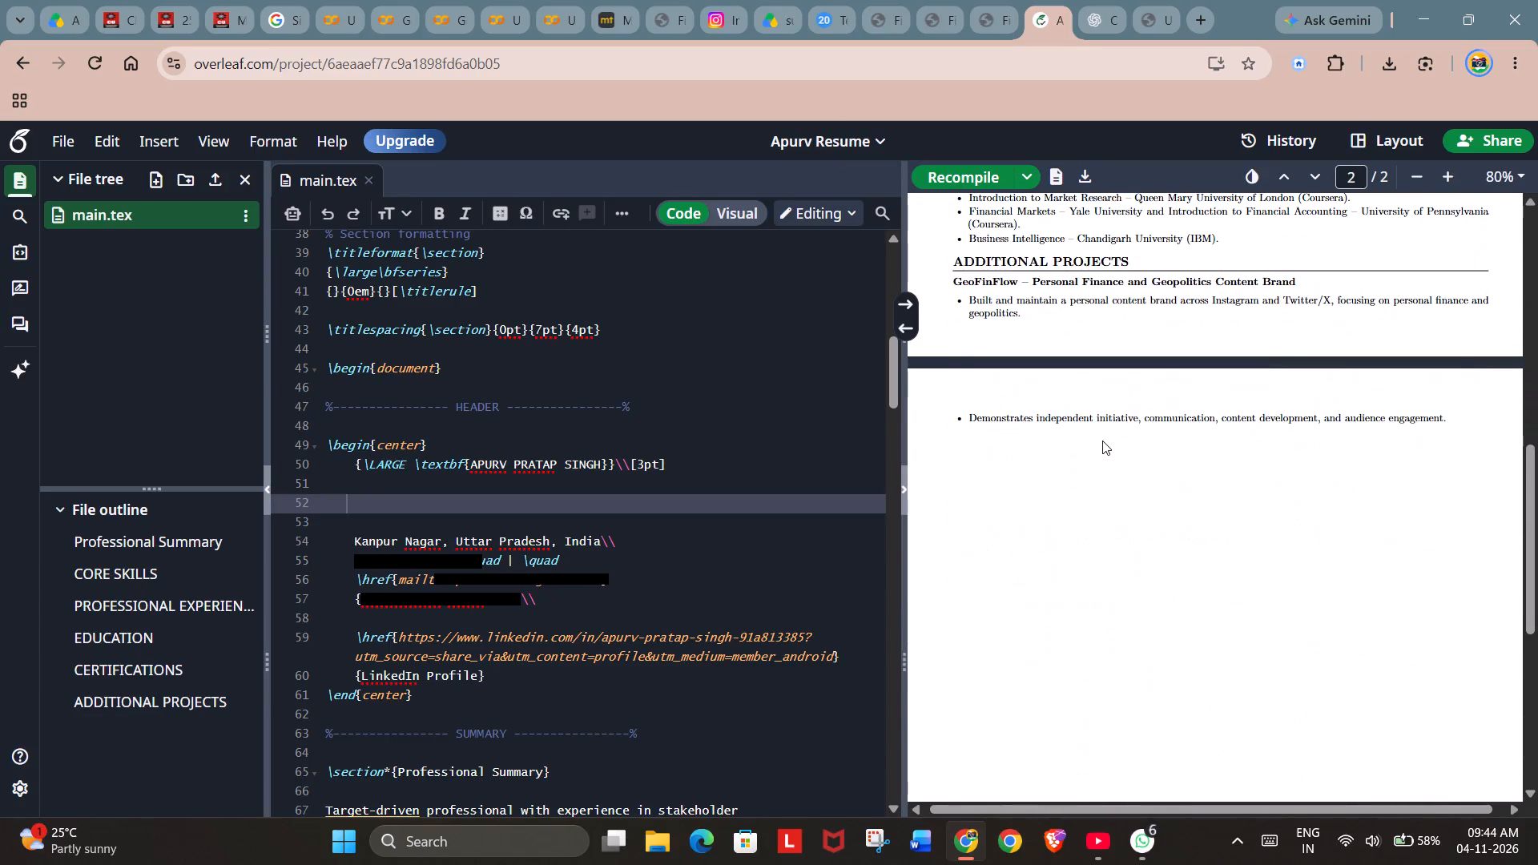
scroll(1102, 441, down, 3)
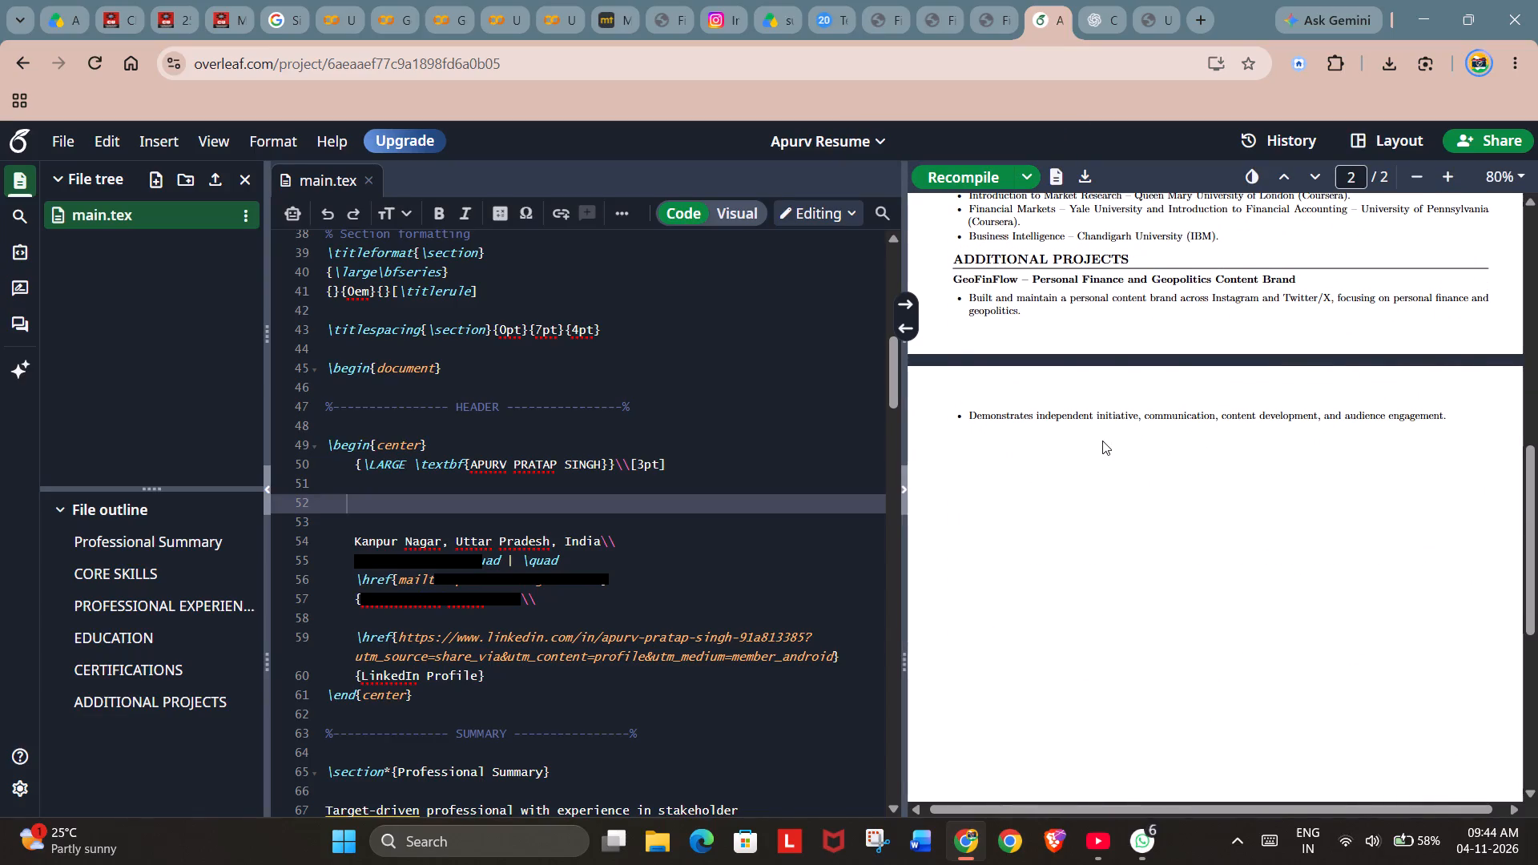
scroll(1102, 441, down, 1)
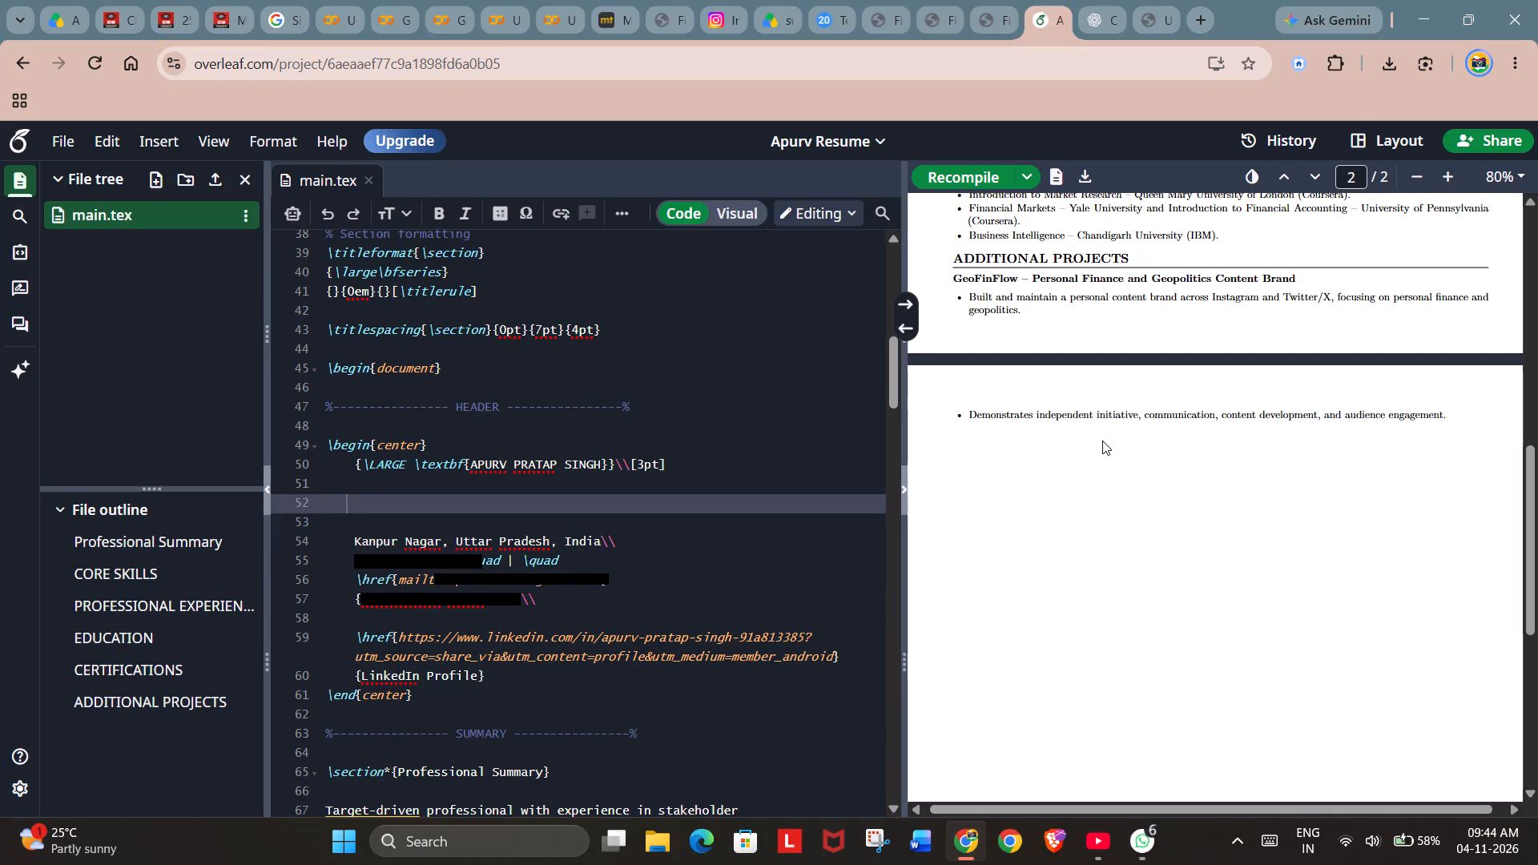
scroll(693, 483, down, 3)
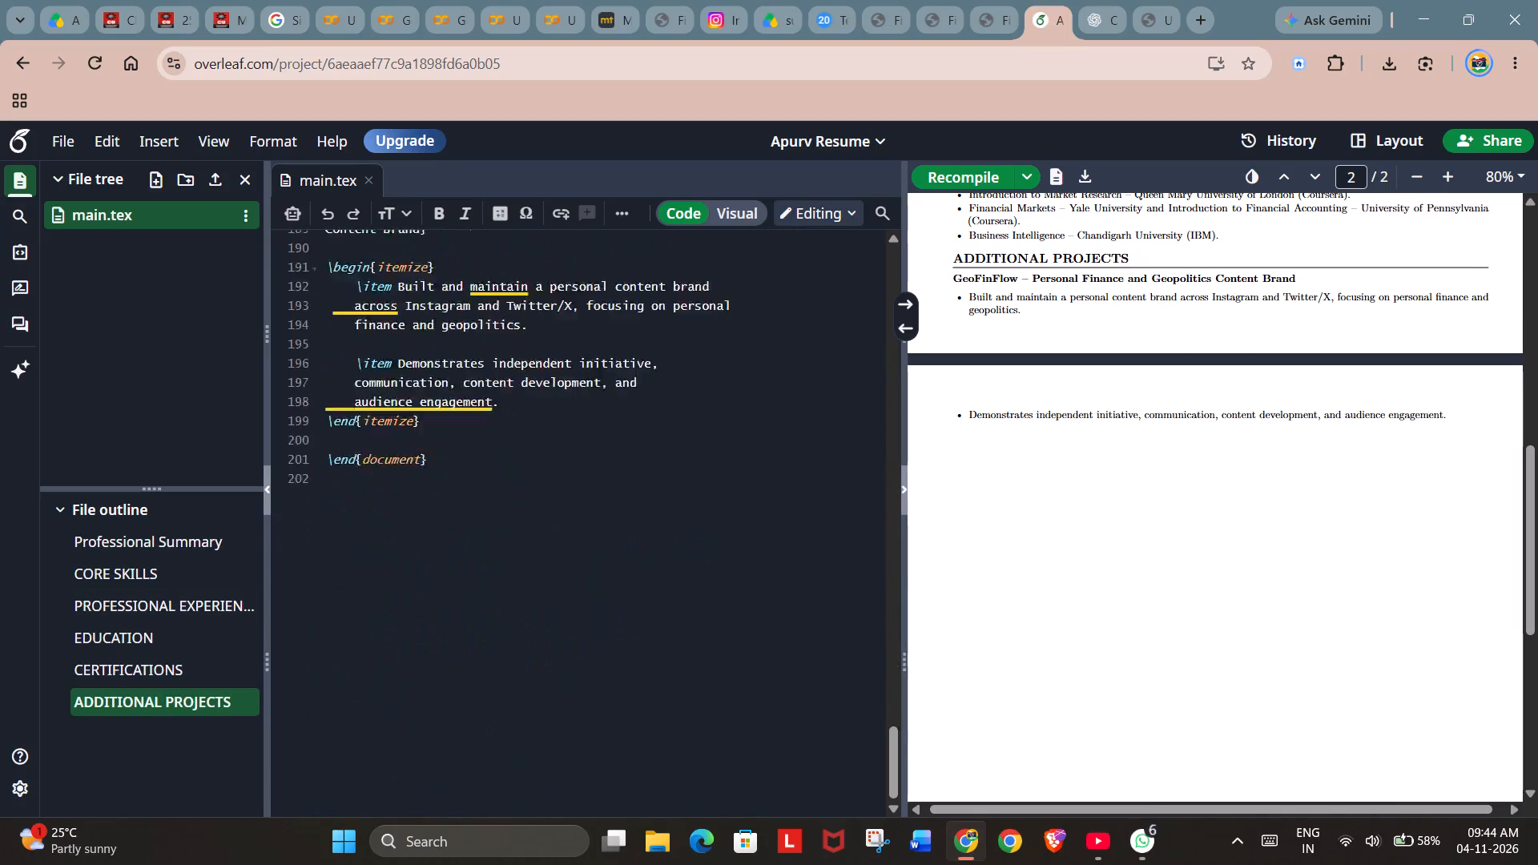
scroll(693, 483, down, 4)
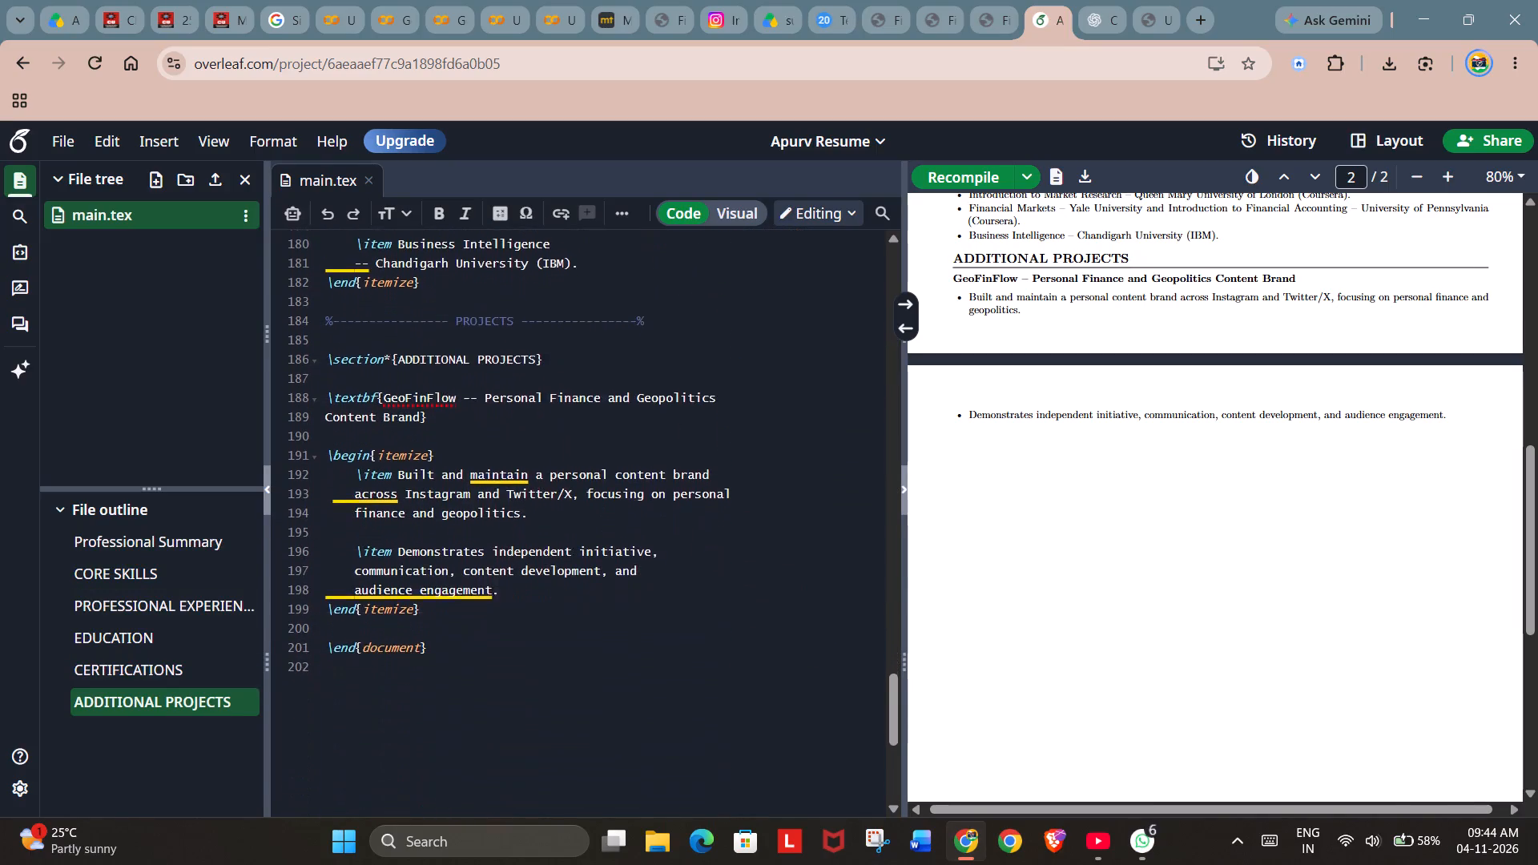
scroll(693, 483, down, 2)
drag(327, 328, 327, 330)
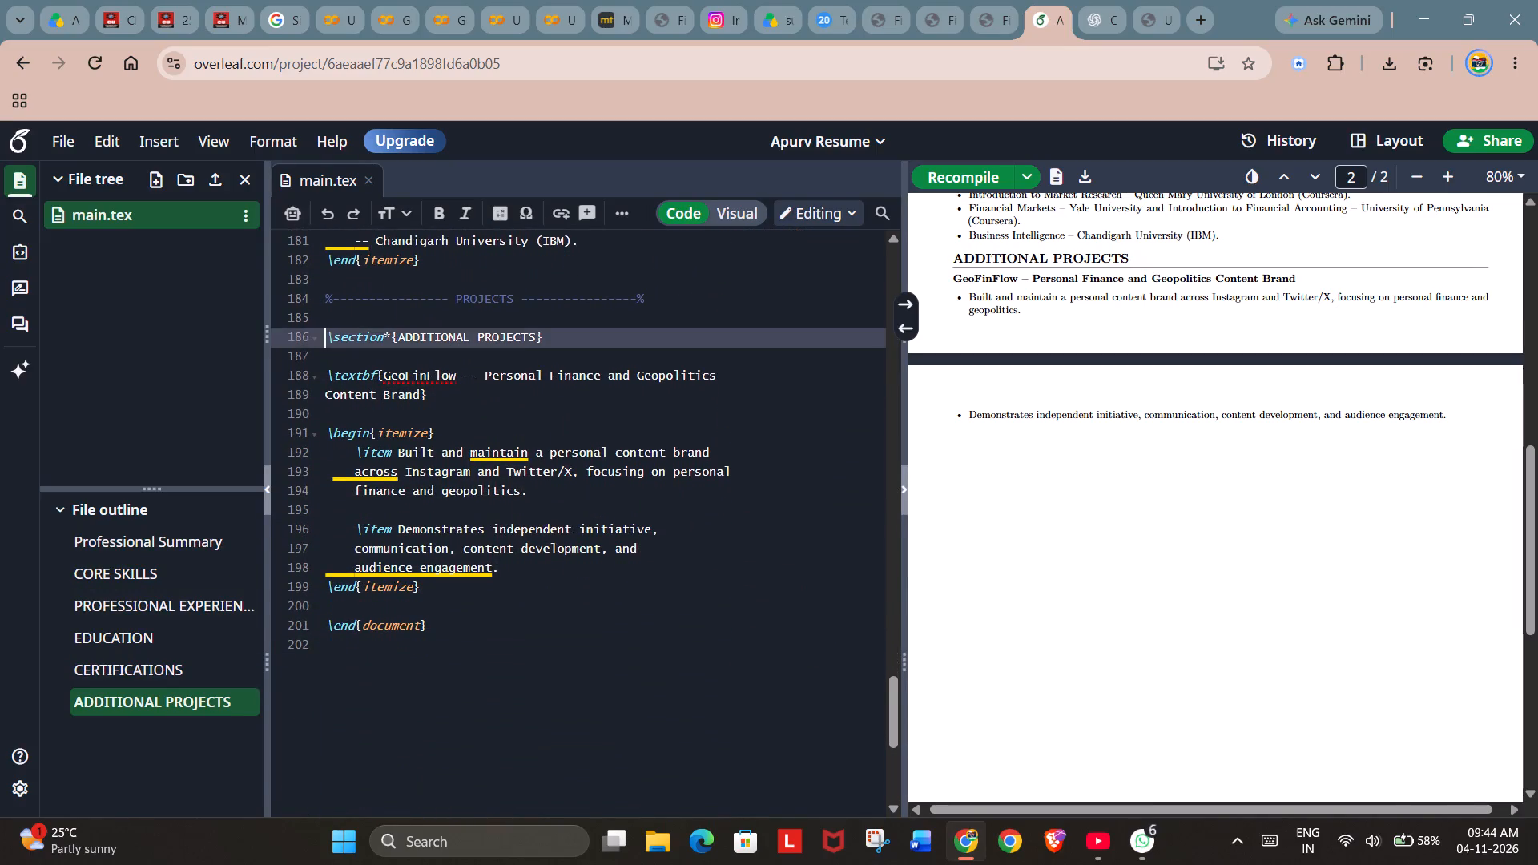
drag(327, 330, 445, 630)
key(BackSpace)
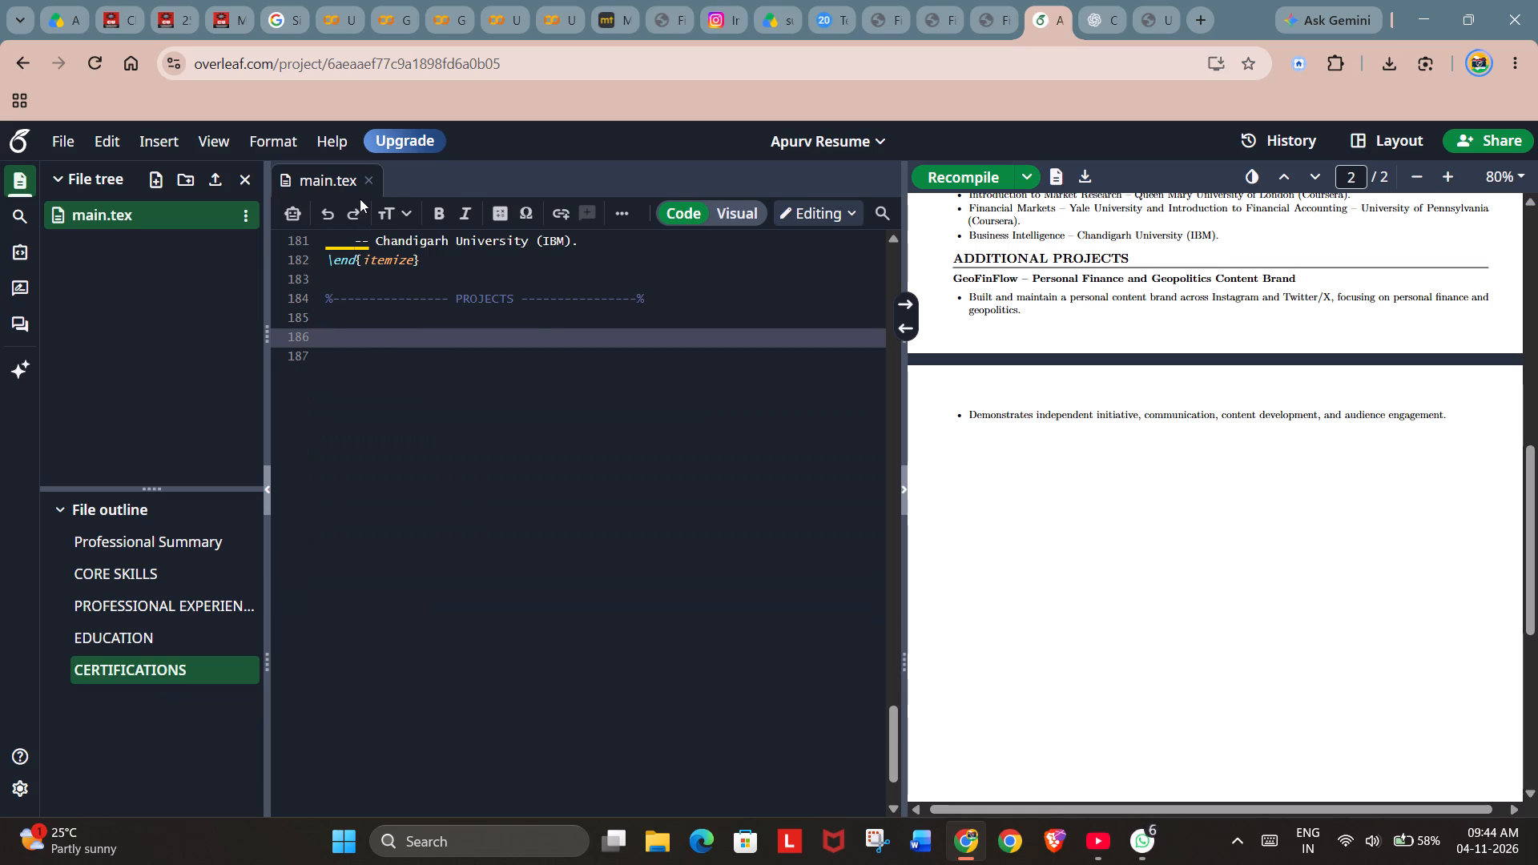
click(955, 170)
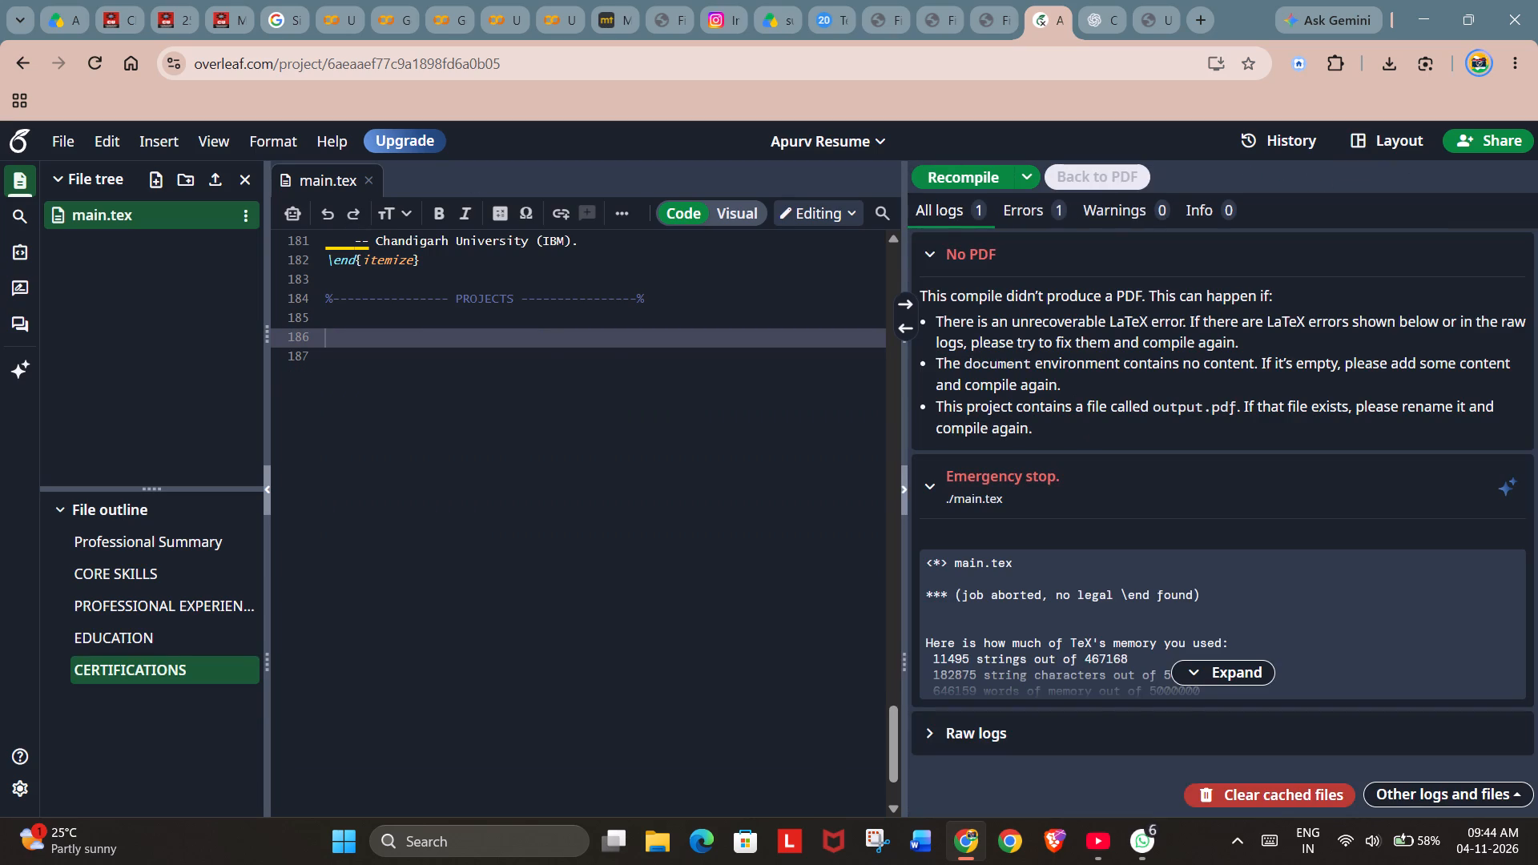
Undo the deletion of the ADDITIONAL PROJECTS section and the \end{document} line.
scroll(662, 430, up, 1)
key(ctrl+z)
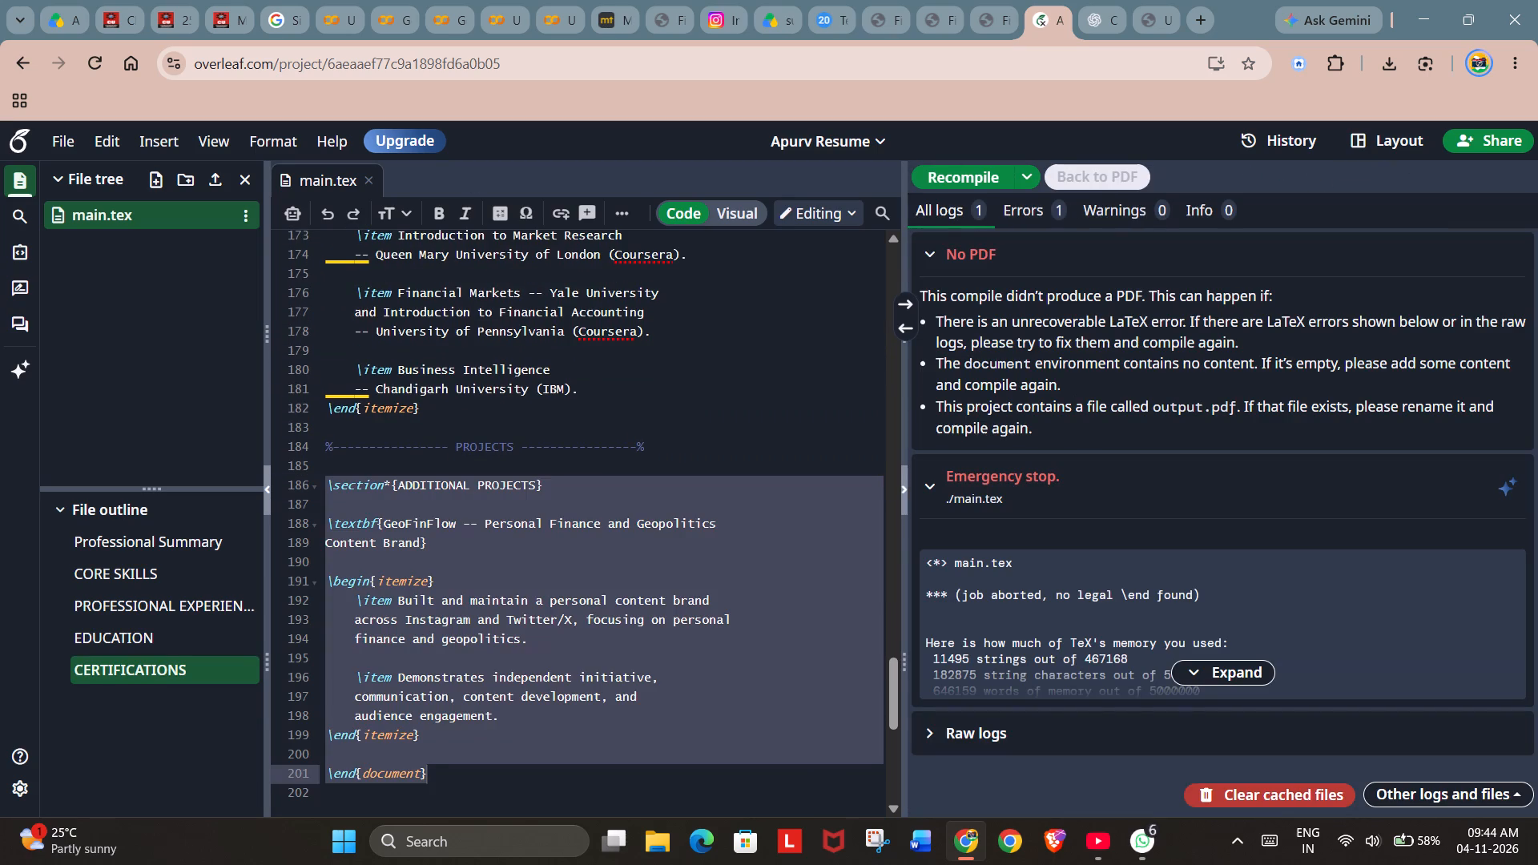
Delete the ADDITIONAL PROJECTS section from its heading through its \end{itemize}, keeping \end{document}, and recompile.
click(457, 755)
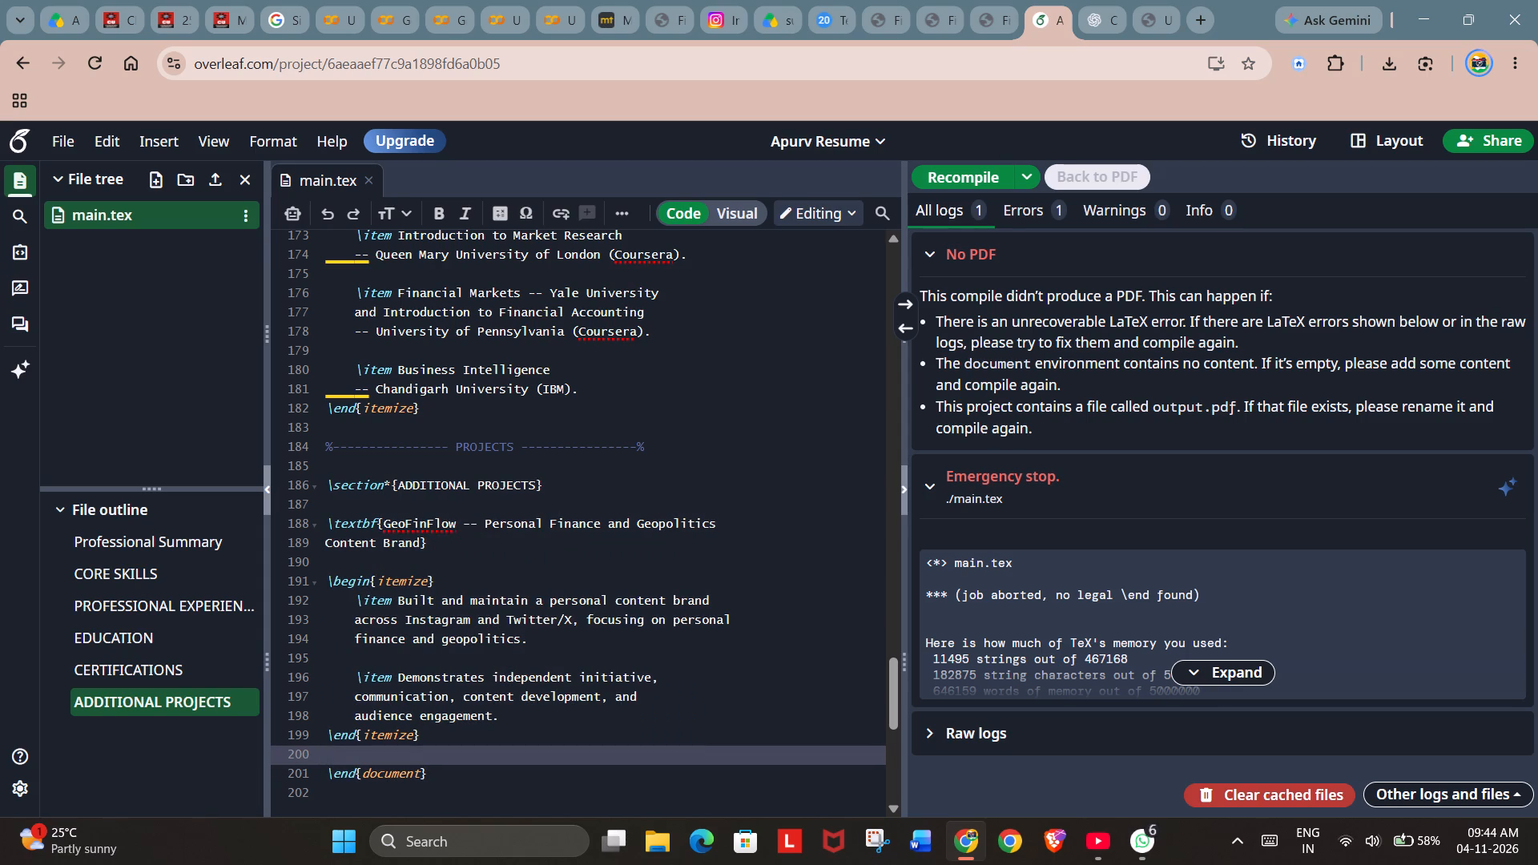
drag(419, 735, 417, 730)
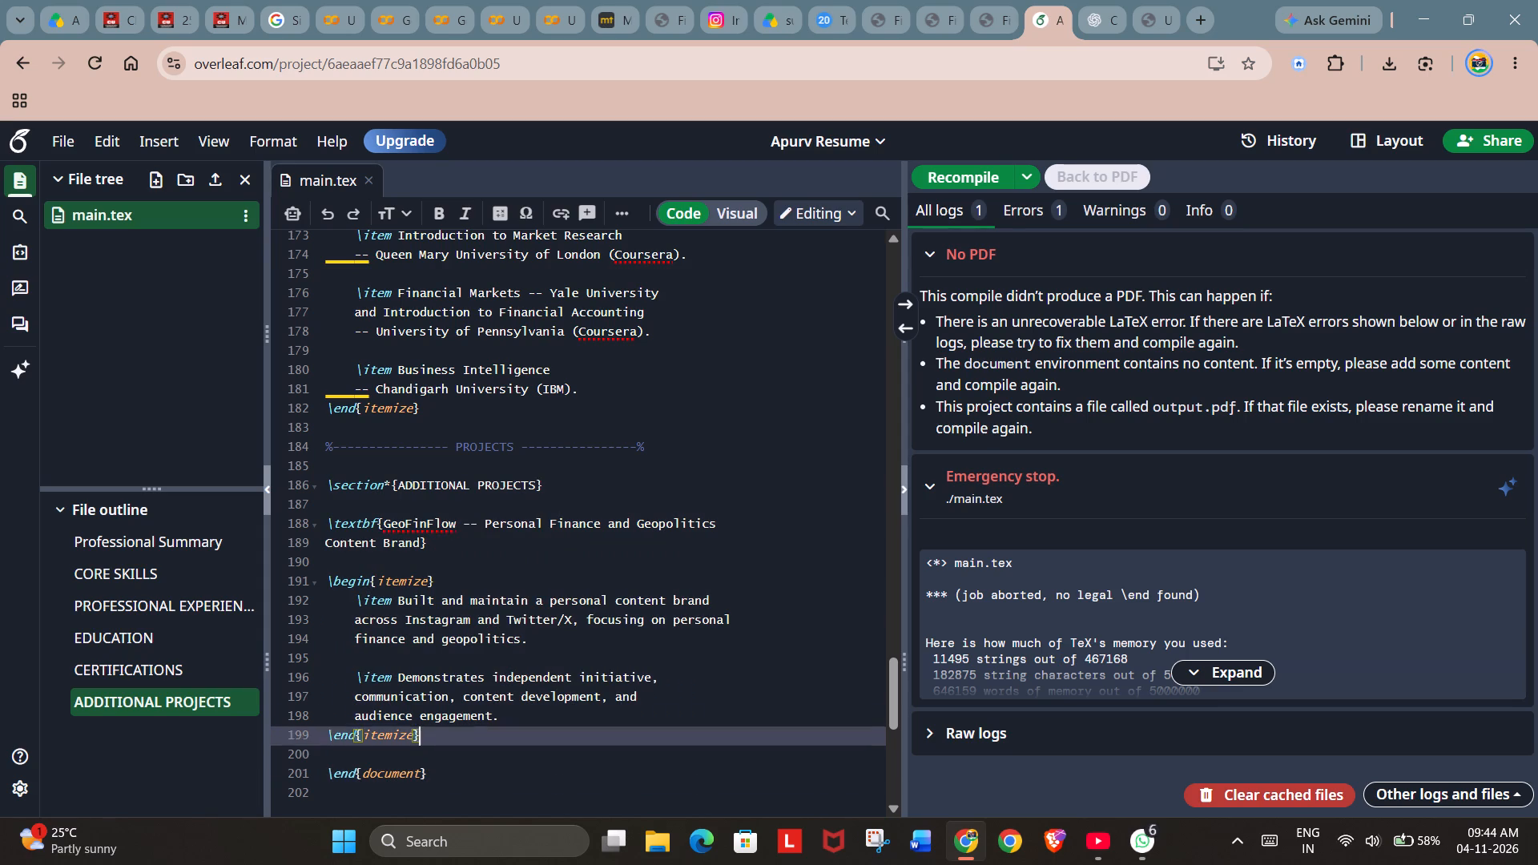
drag(417, 730, 328, 482)
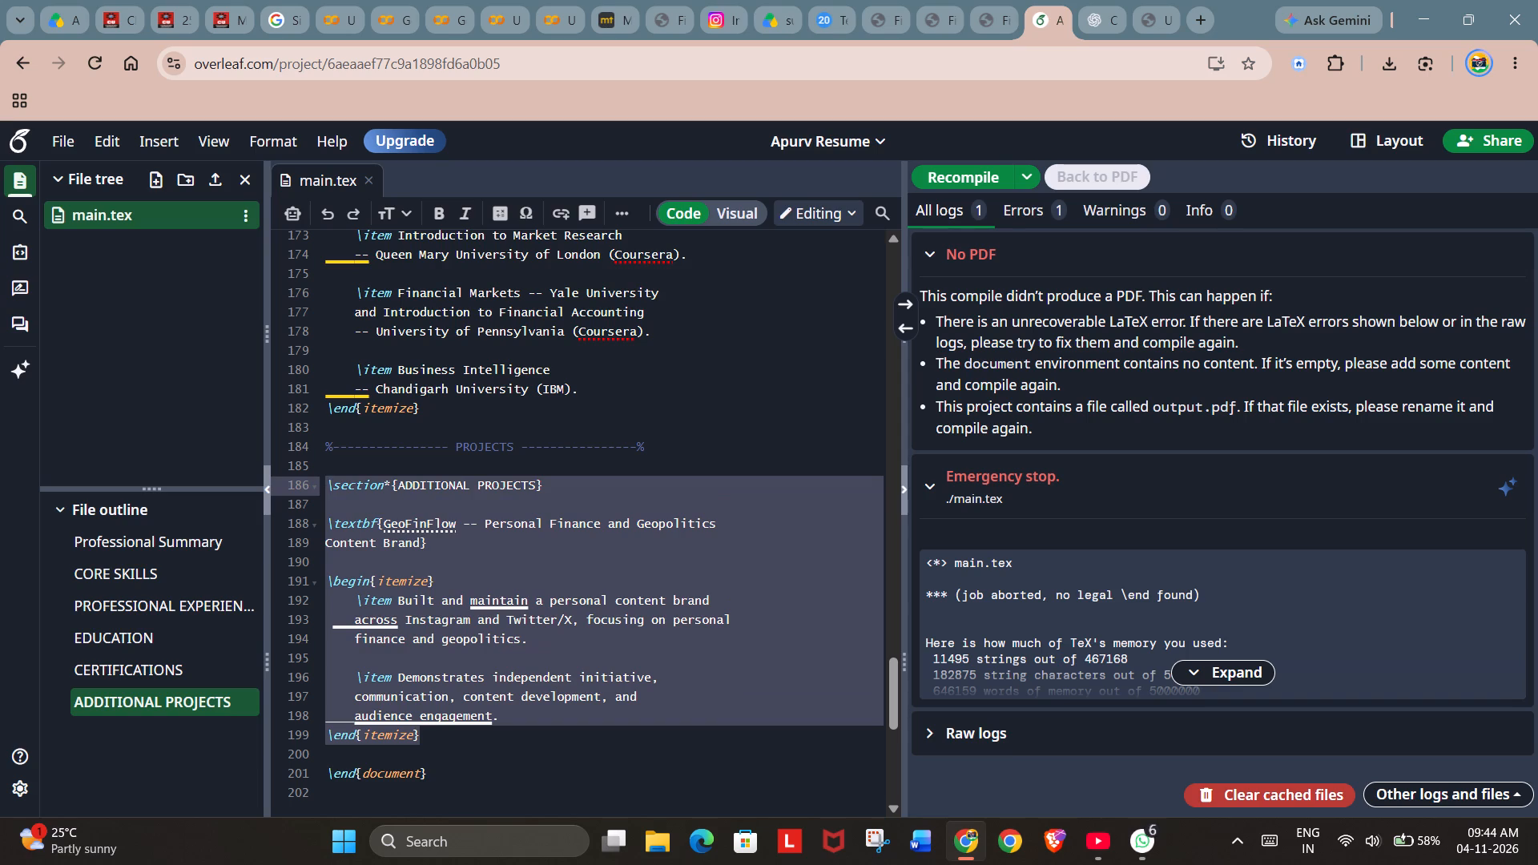
drag(328, 482, 325, 482)
key(BackSpace)
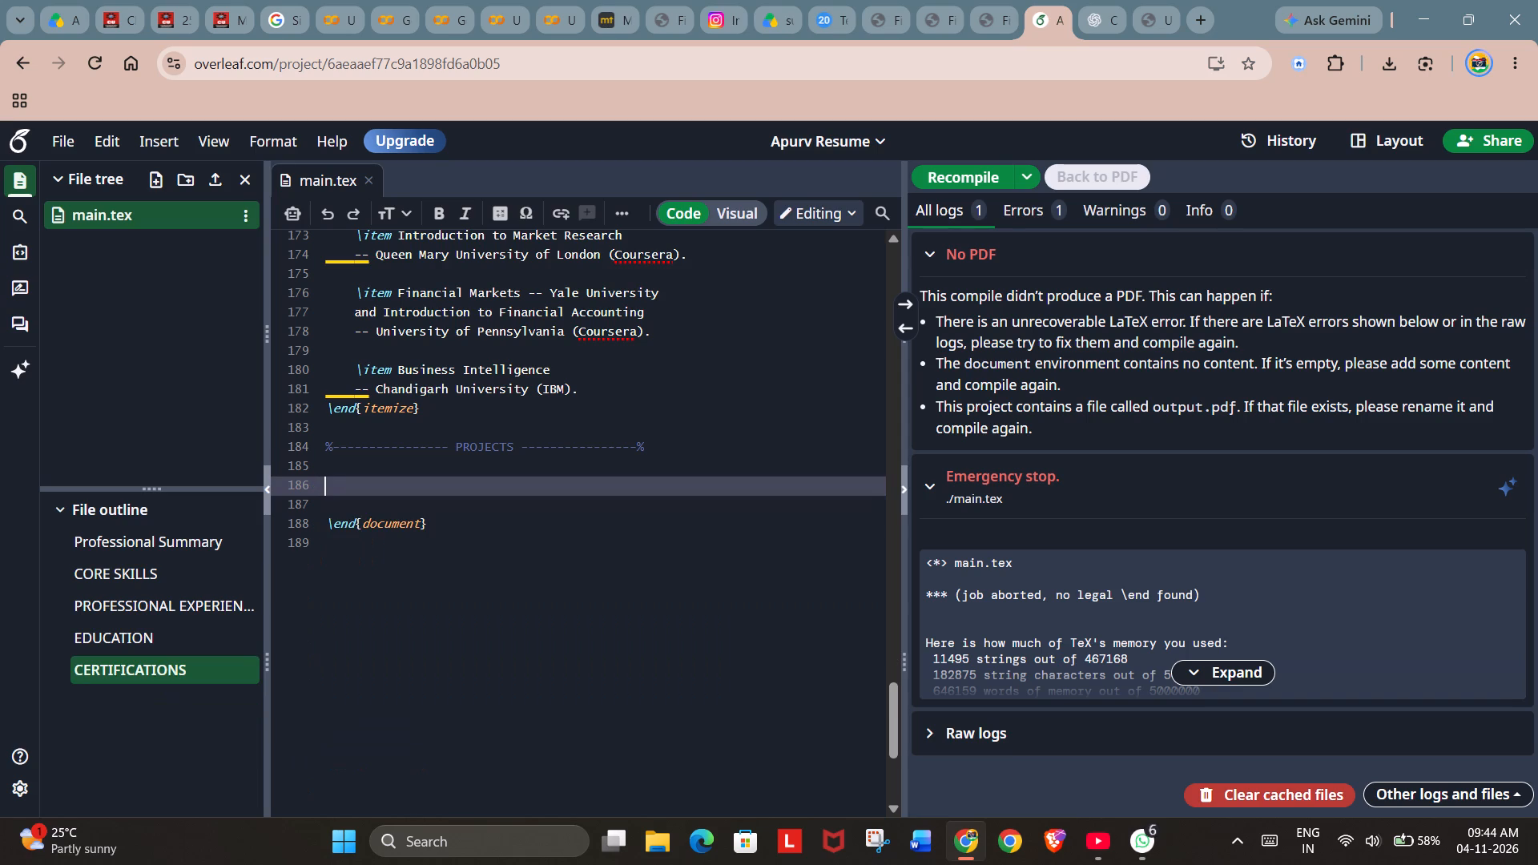
click(964, 179)
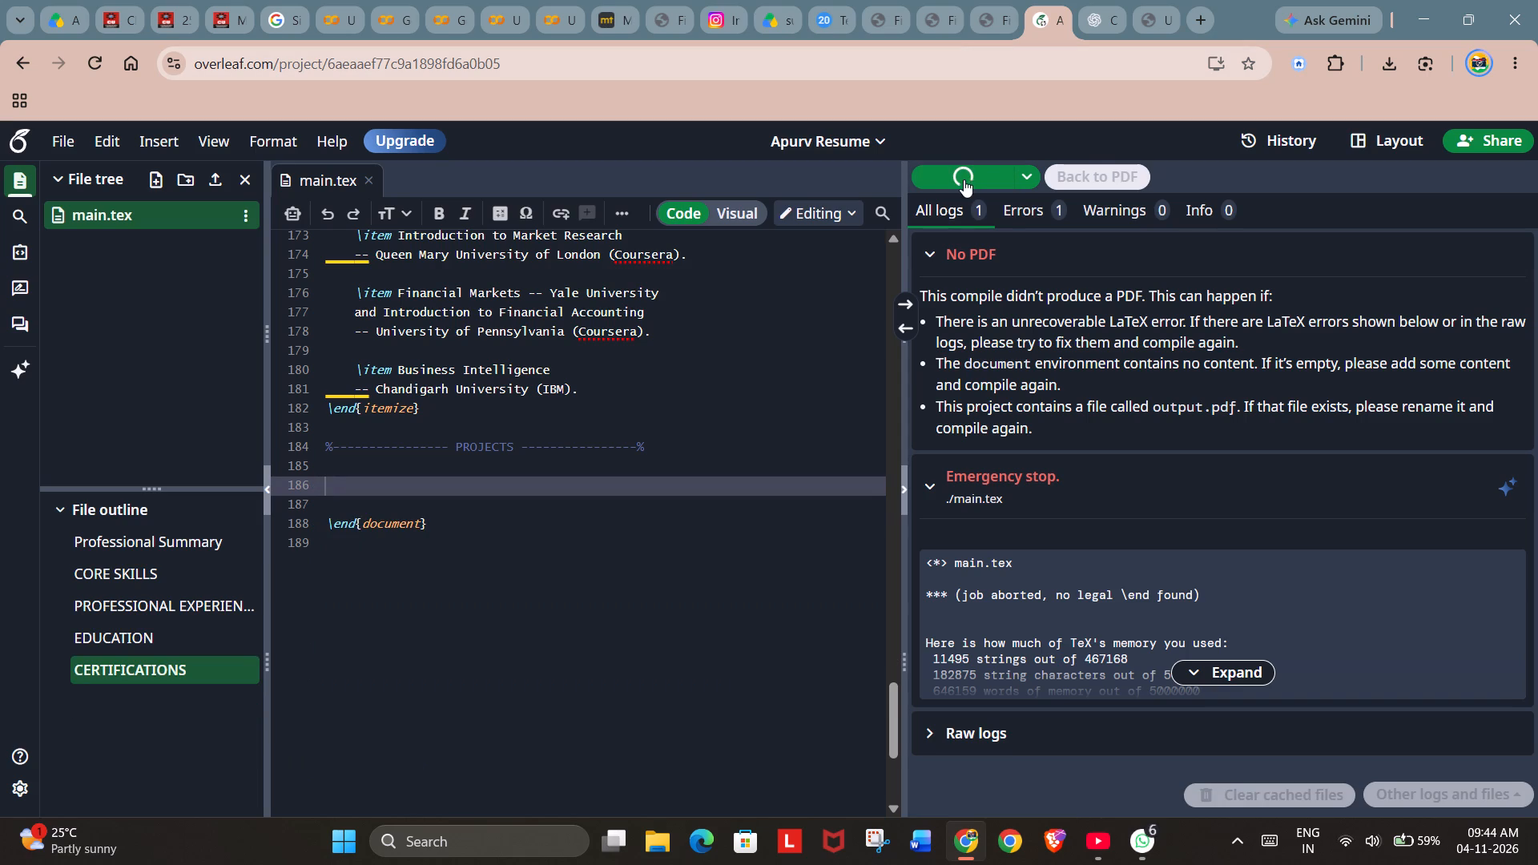
Review the recompiled resume from the header down to the Certifications section, checking its content and page layout.
scroll(1189, 439, up, 2)
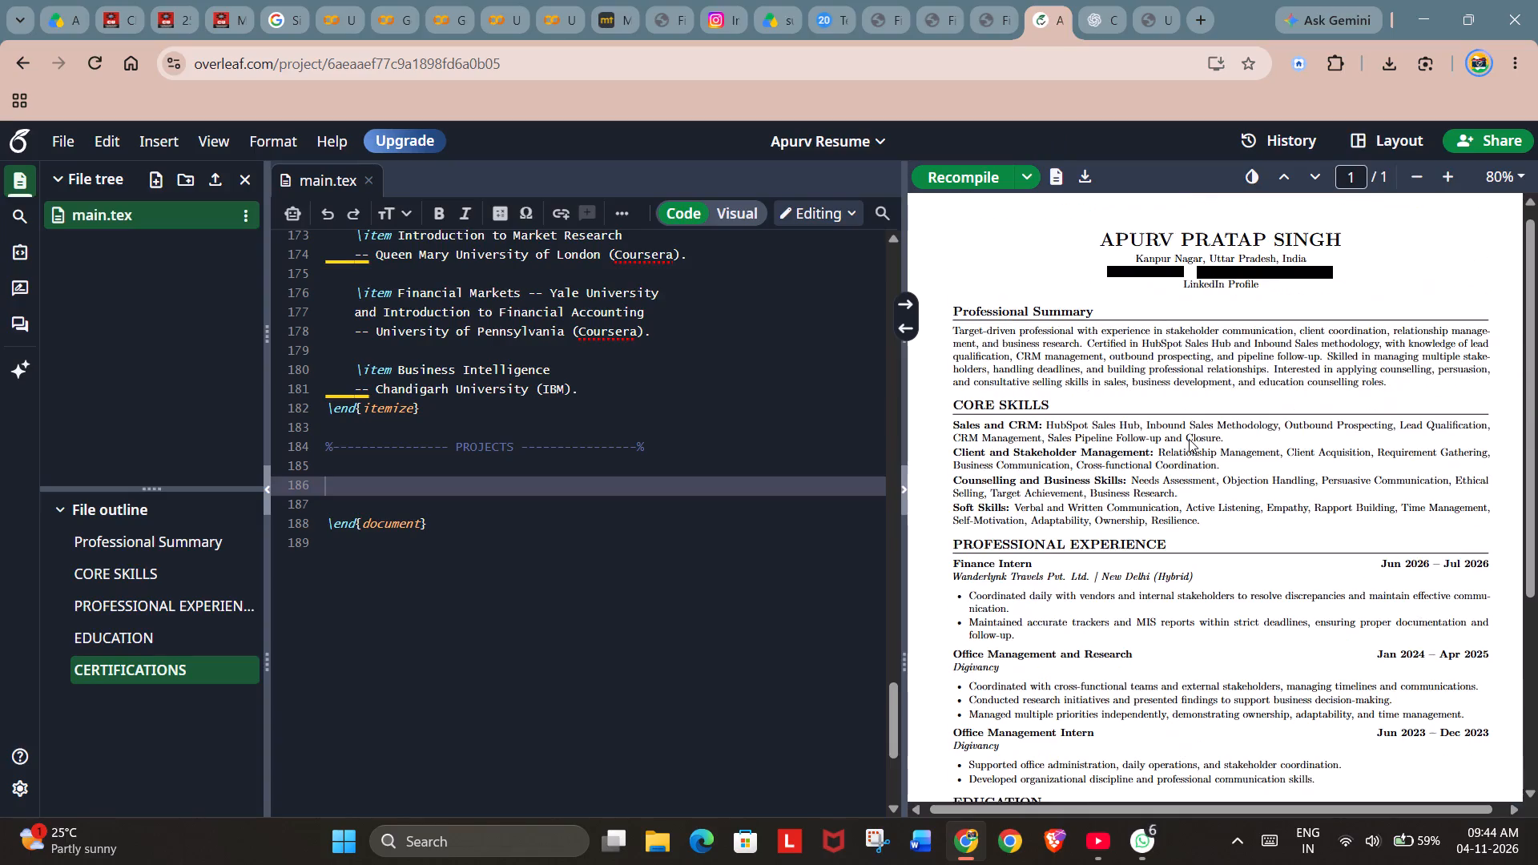
scroll(1189, 439, up, 4)
scroll(1189, 439, down, 3)
scroll(1189, 439, up, 2)
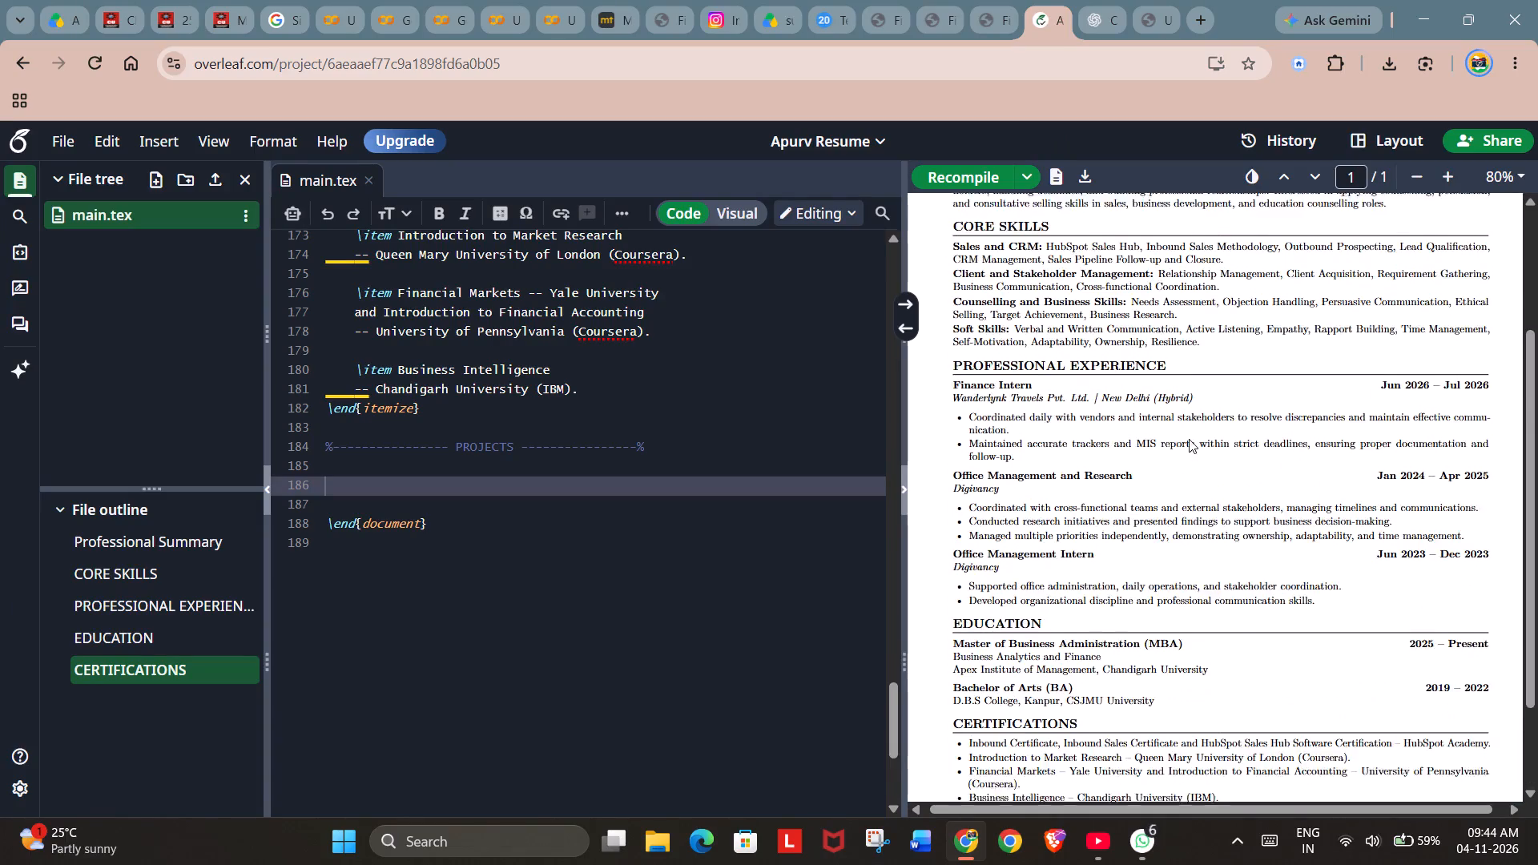
scroll(1189, 439, up, 1)
scroll(1189, 439, down, 2)
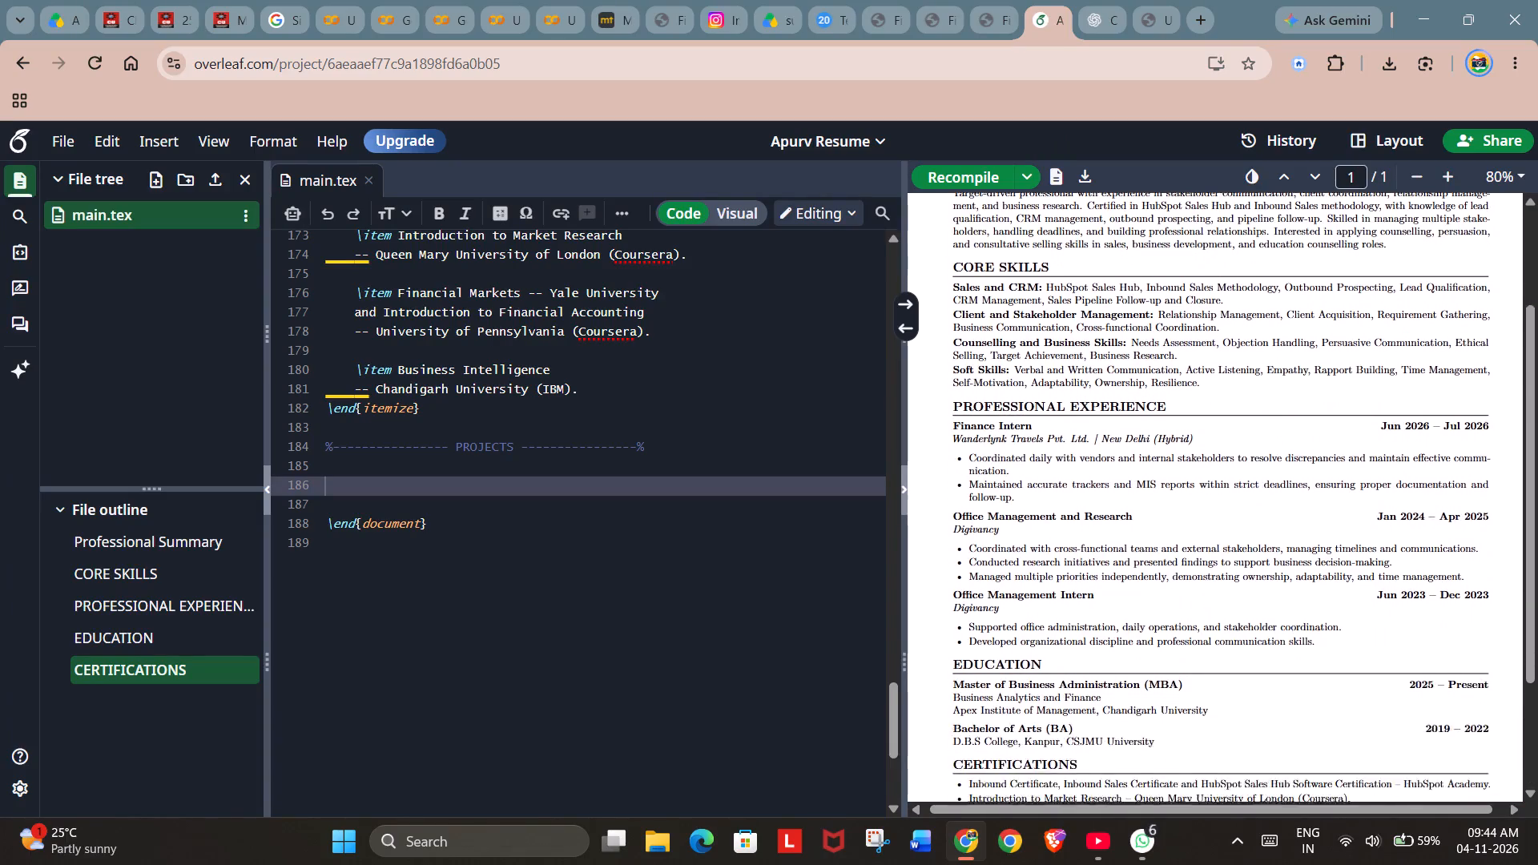
scroll(1189, 439, down, 2)
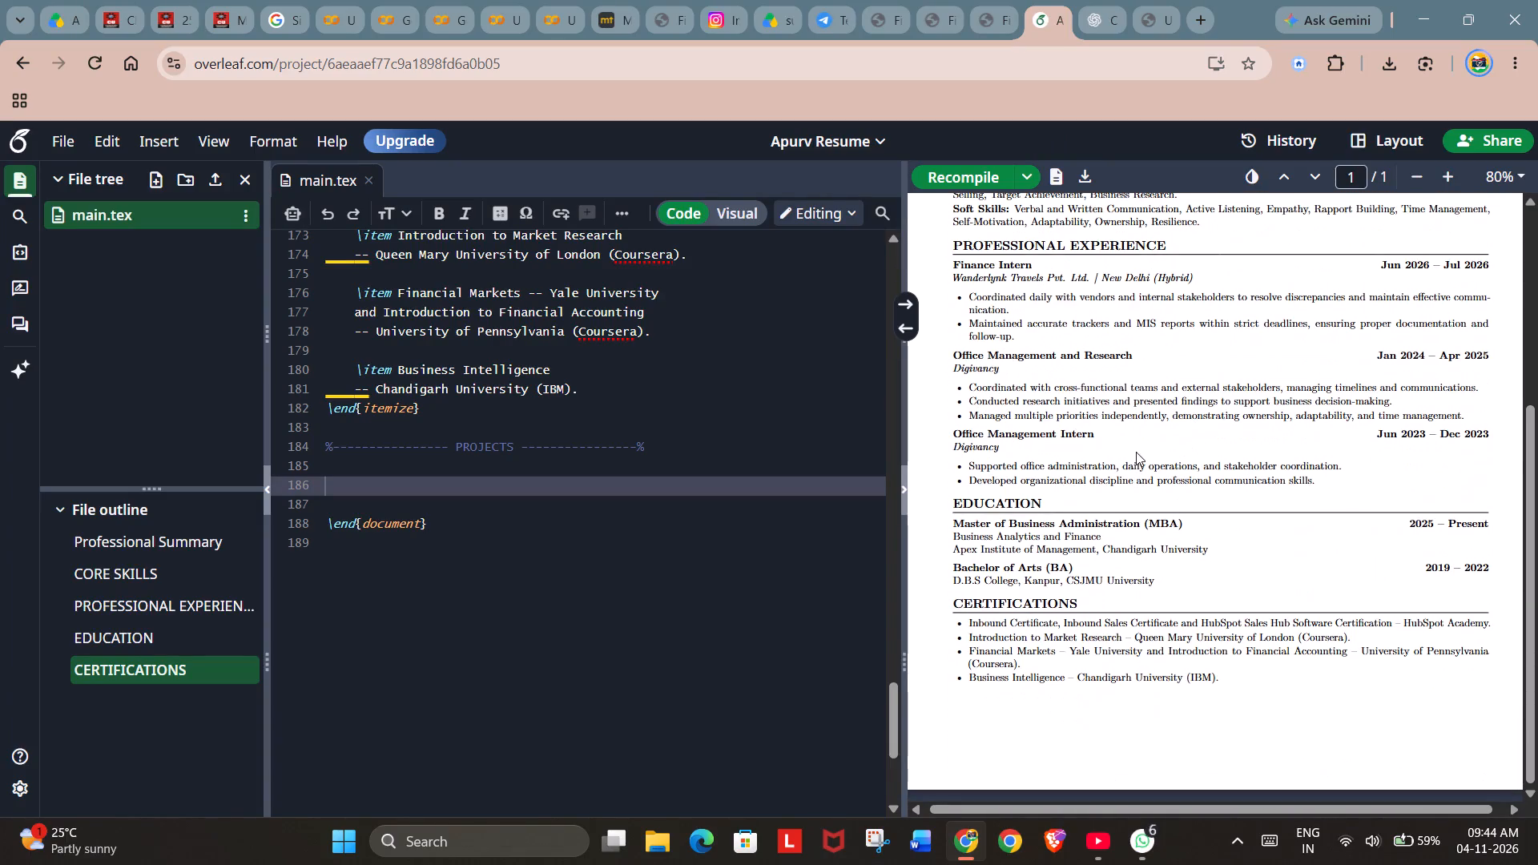
scroll(1136, 452, up, 1)
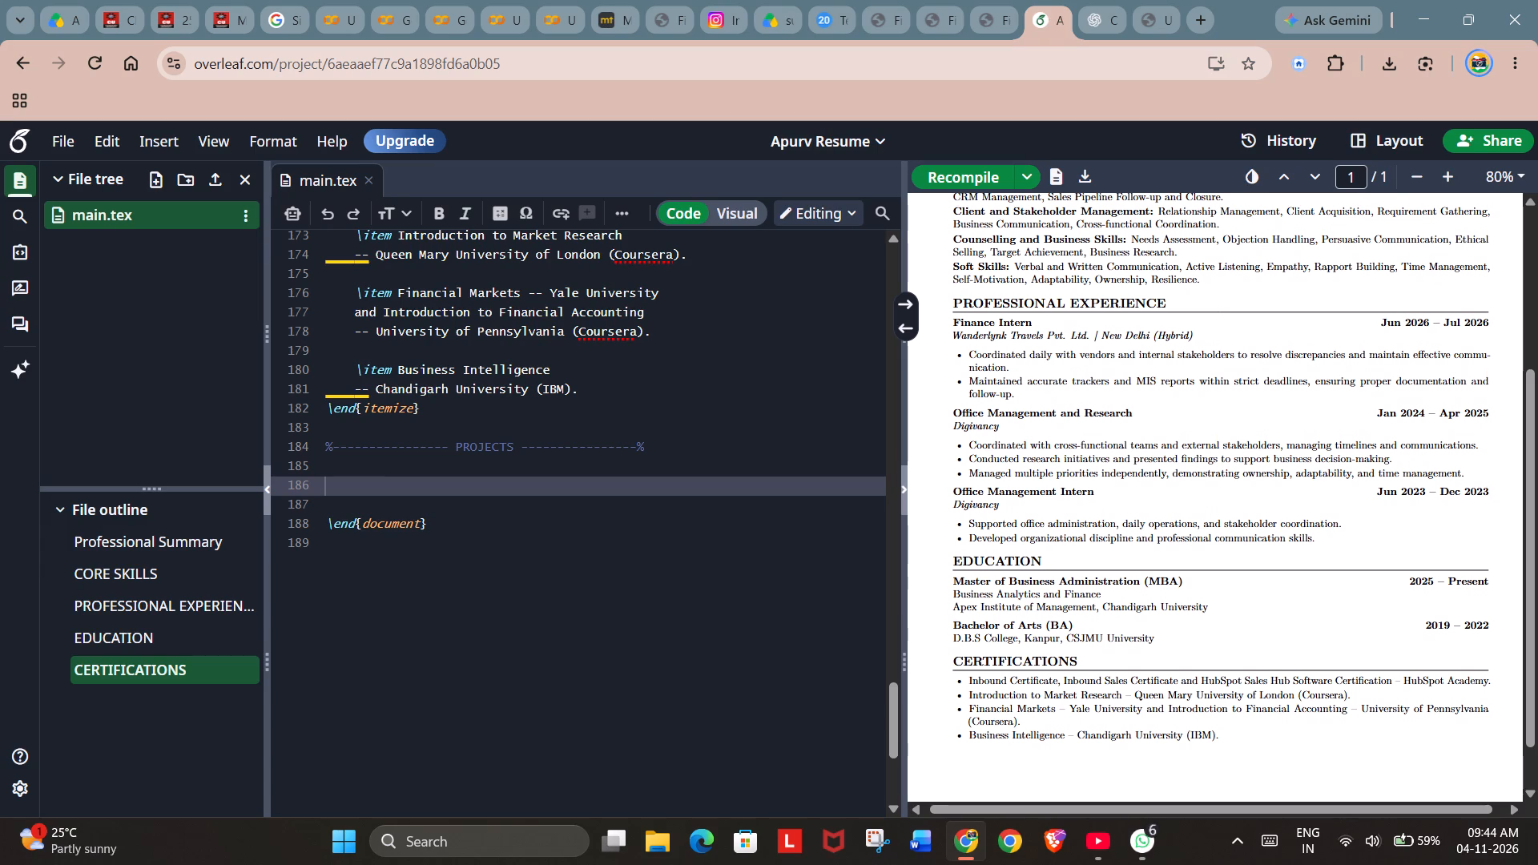
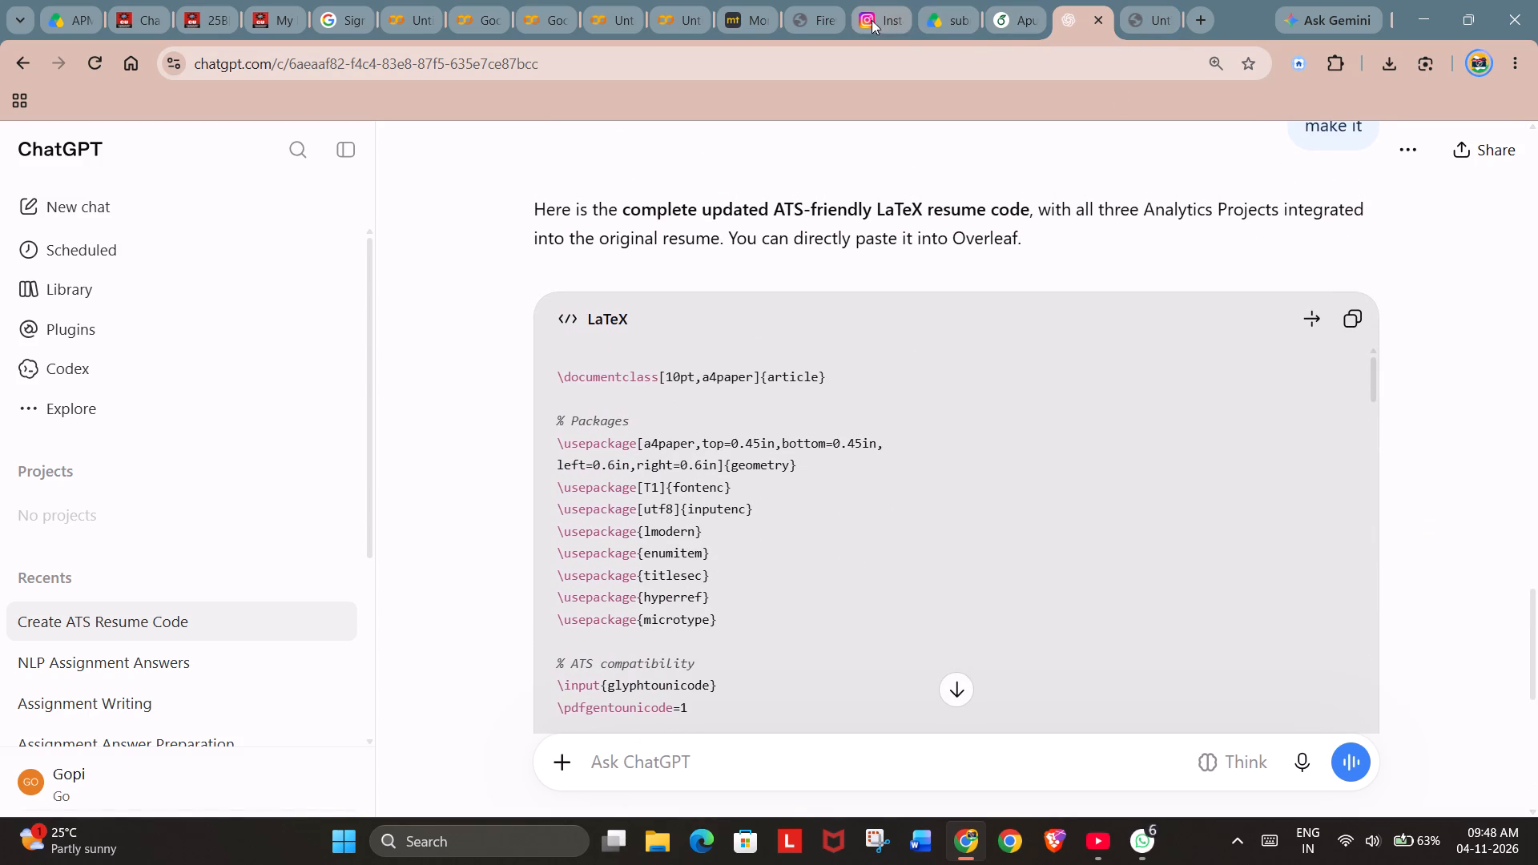
Switch to the Overleaf project, replace the entire contents of main.tex with the copied resume code, and recompile.
click(1021, 21)
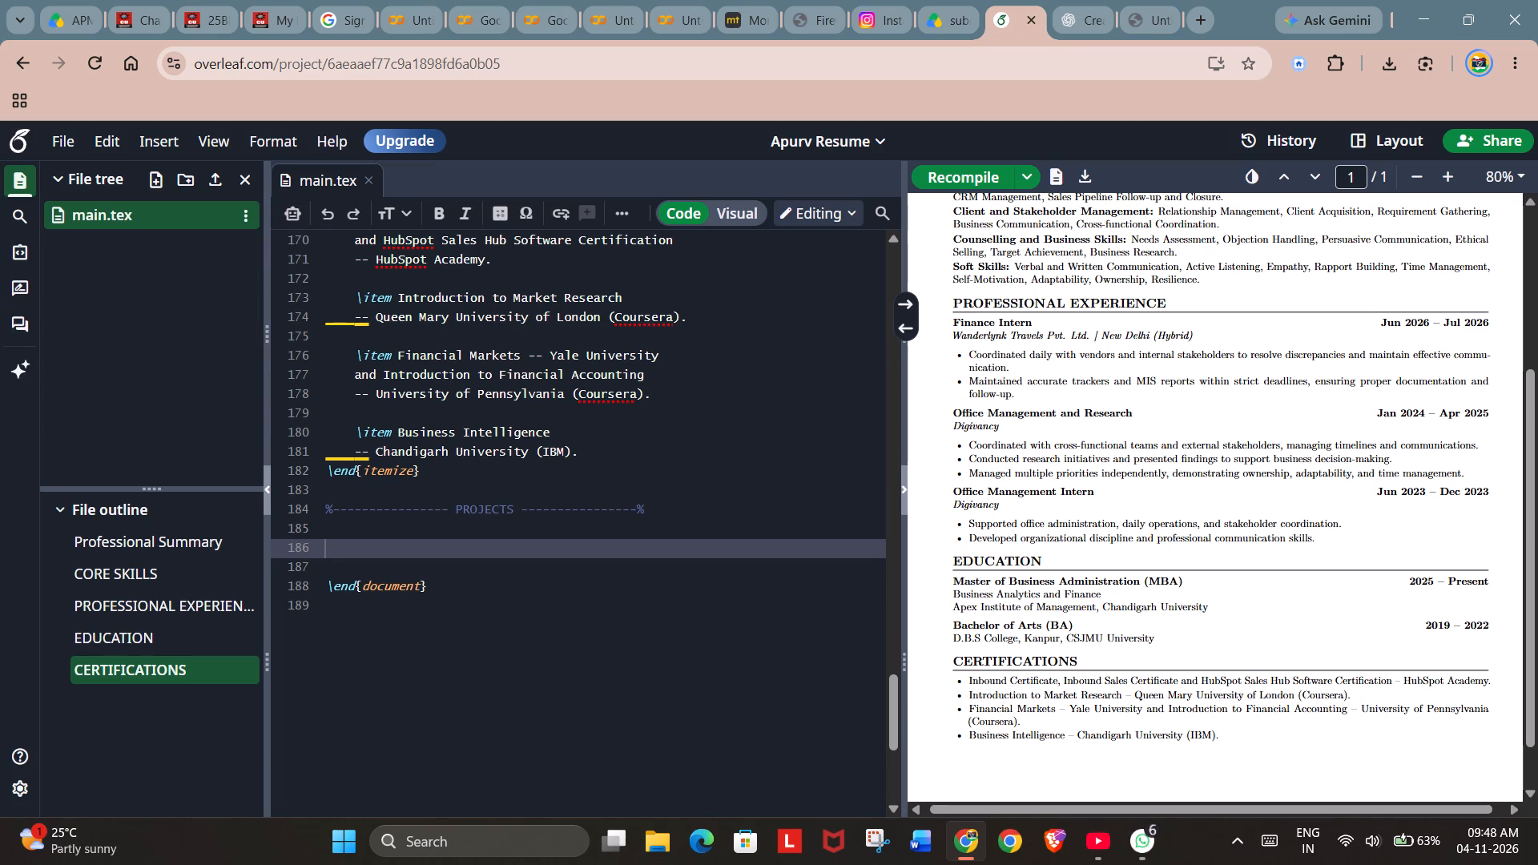
key(ctrl+a)
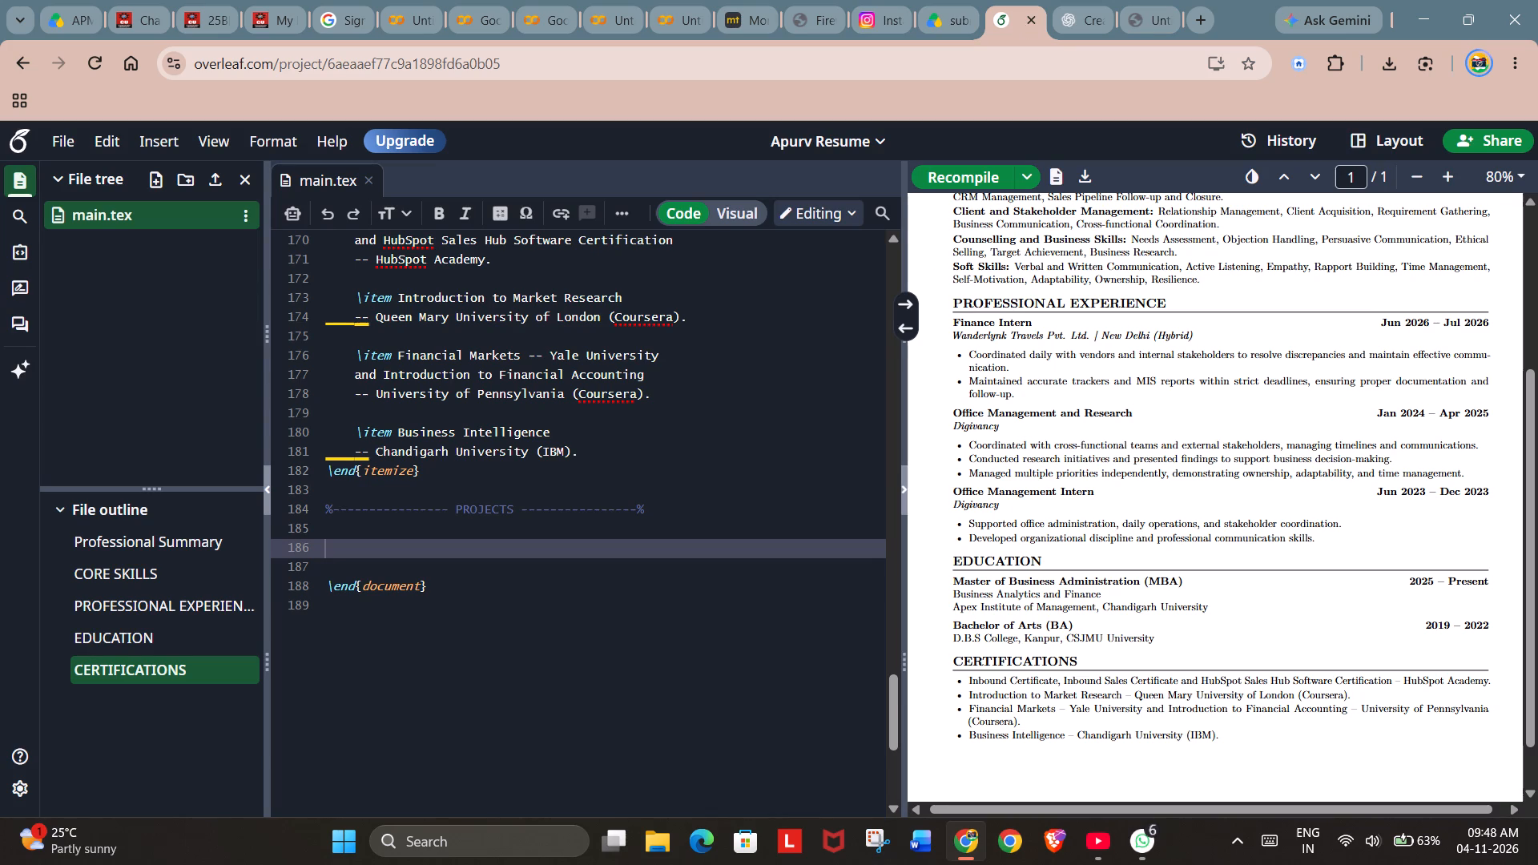
click(541, 552)
key(ctrl+a)
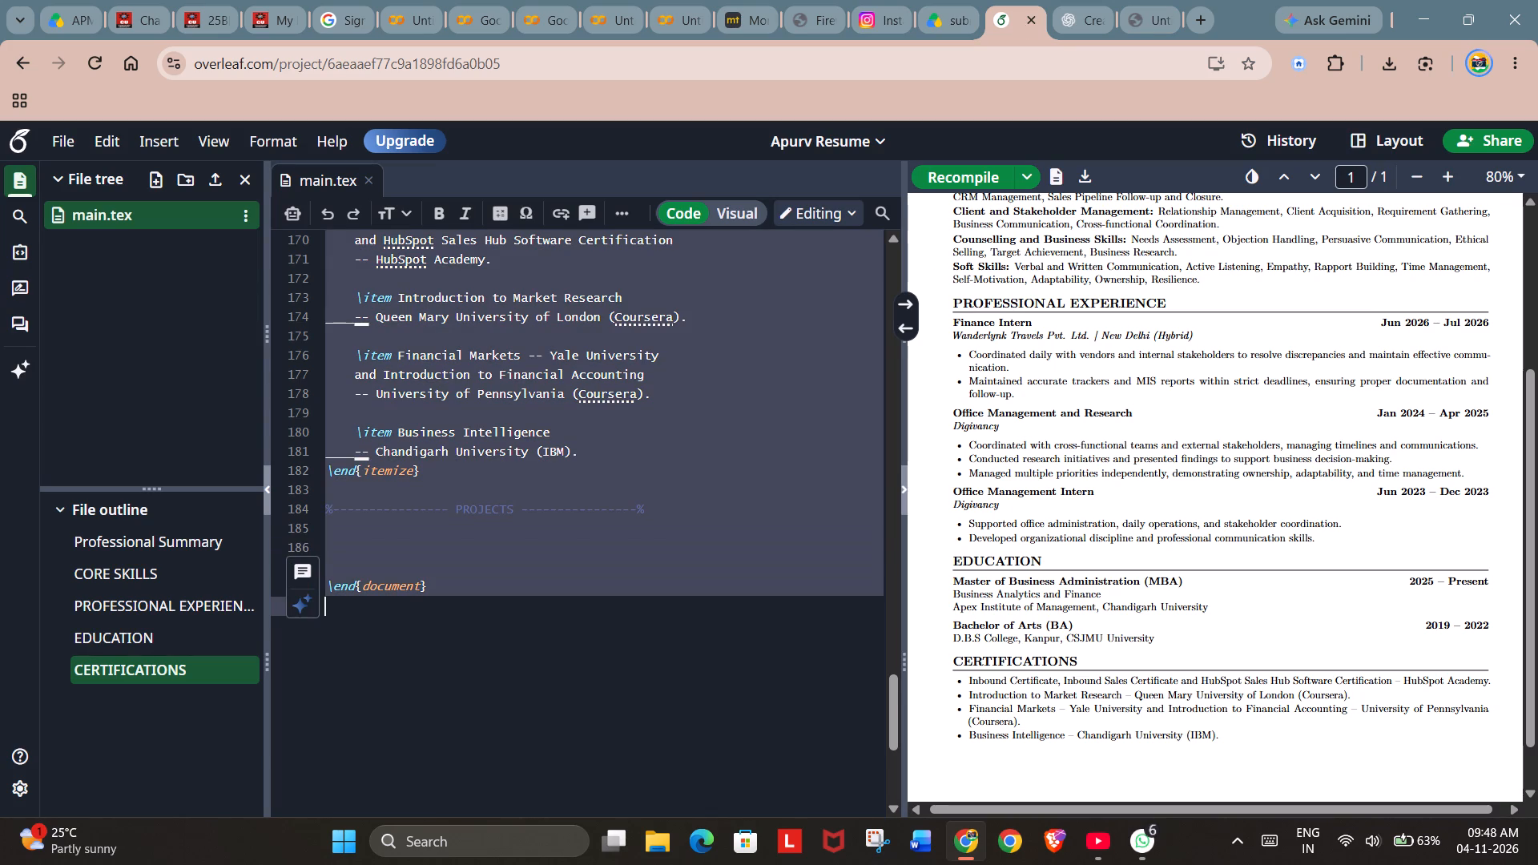
key(ctrl+v)
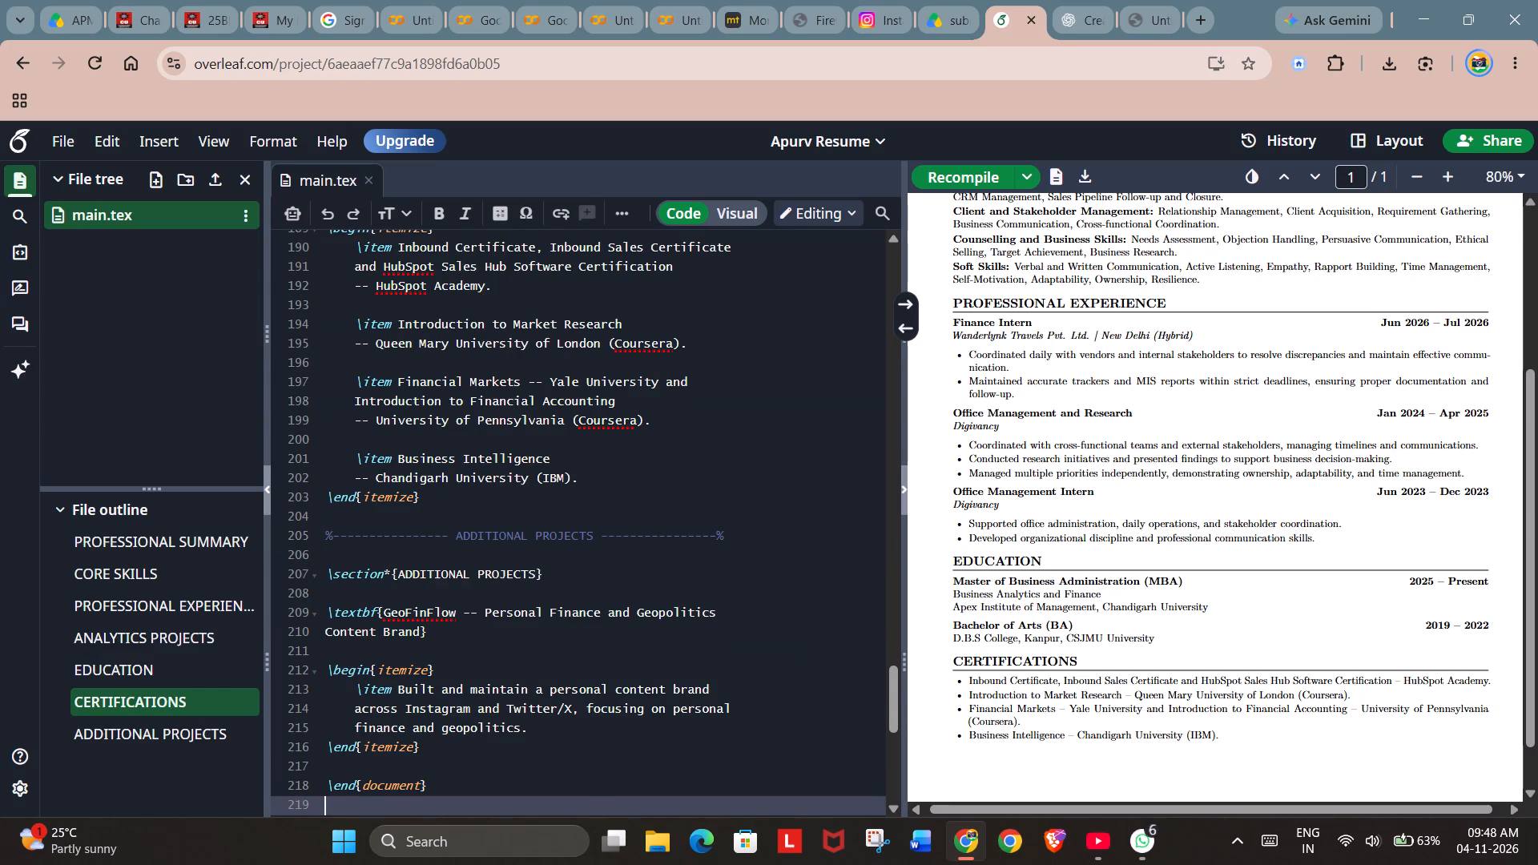
click(976, 183)
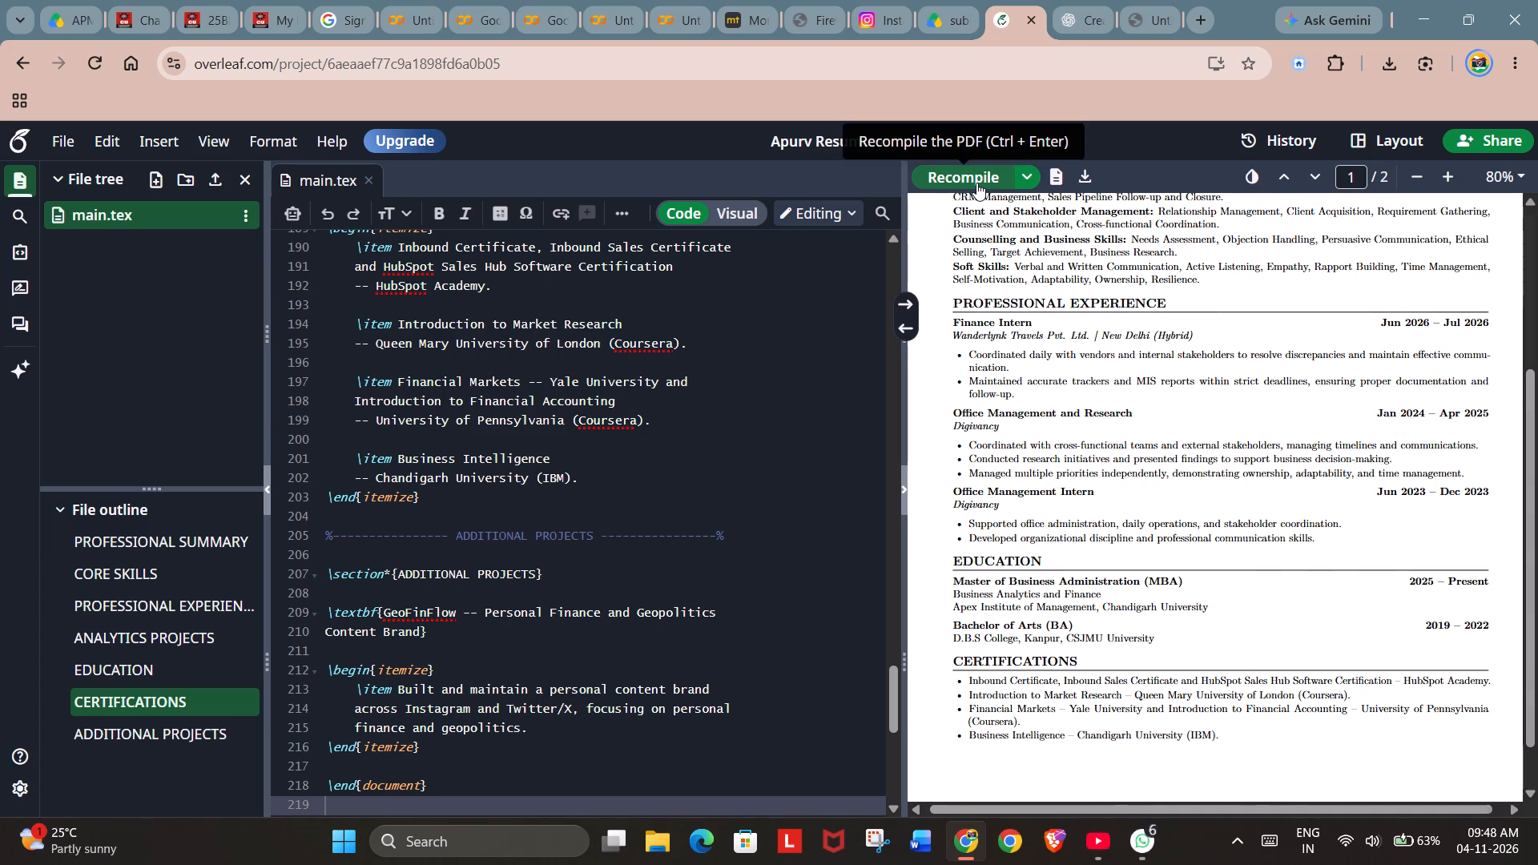
Review the recompiled resume across both pages, checking the Analytics Projects section, the page break and the header.
scroll(1217, 475, down, 4)
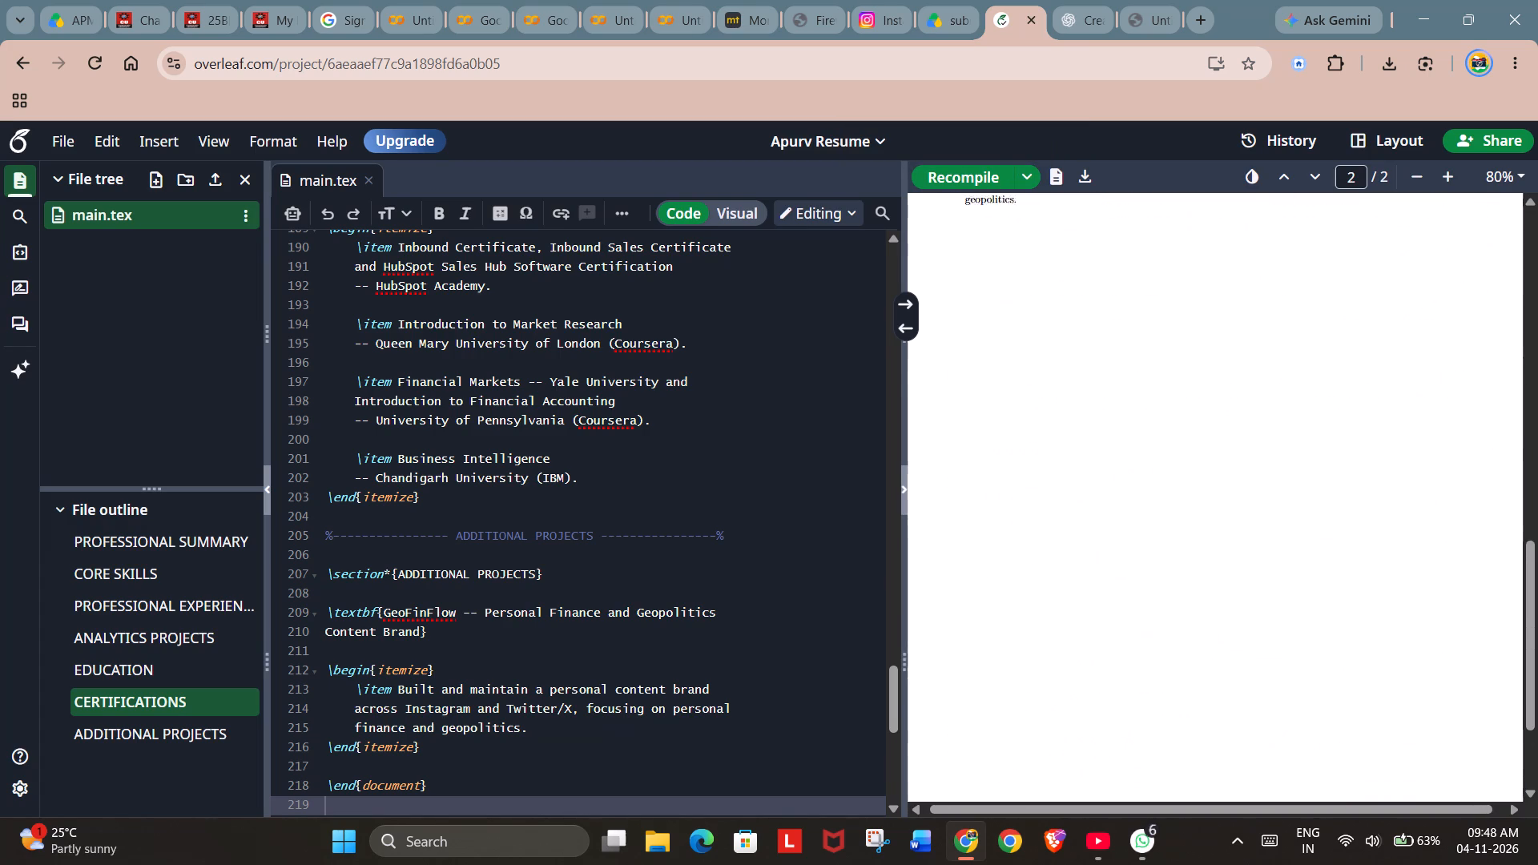
scroll(1217, 475, up, 2)
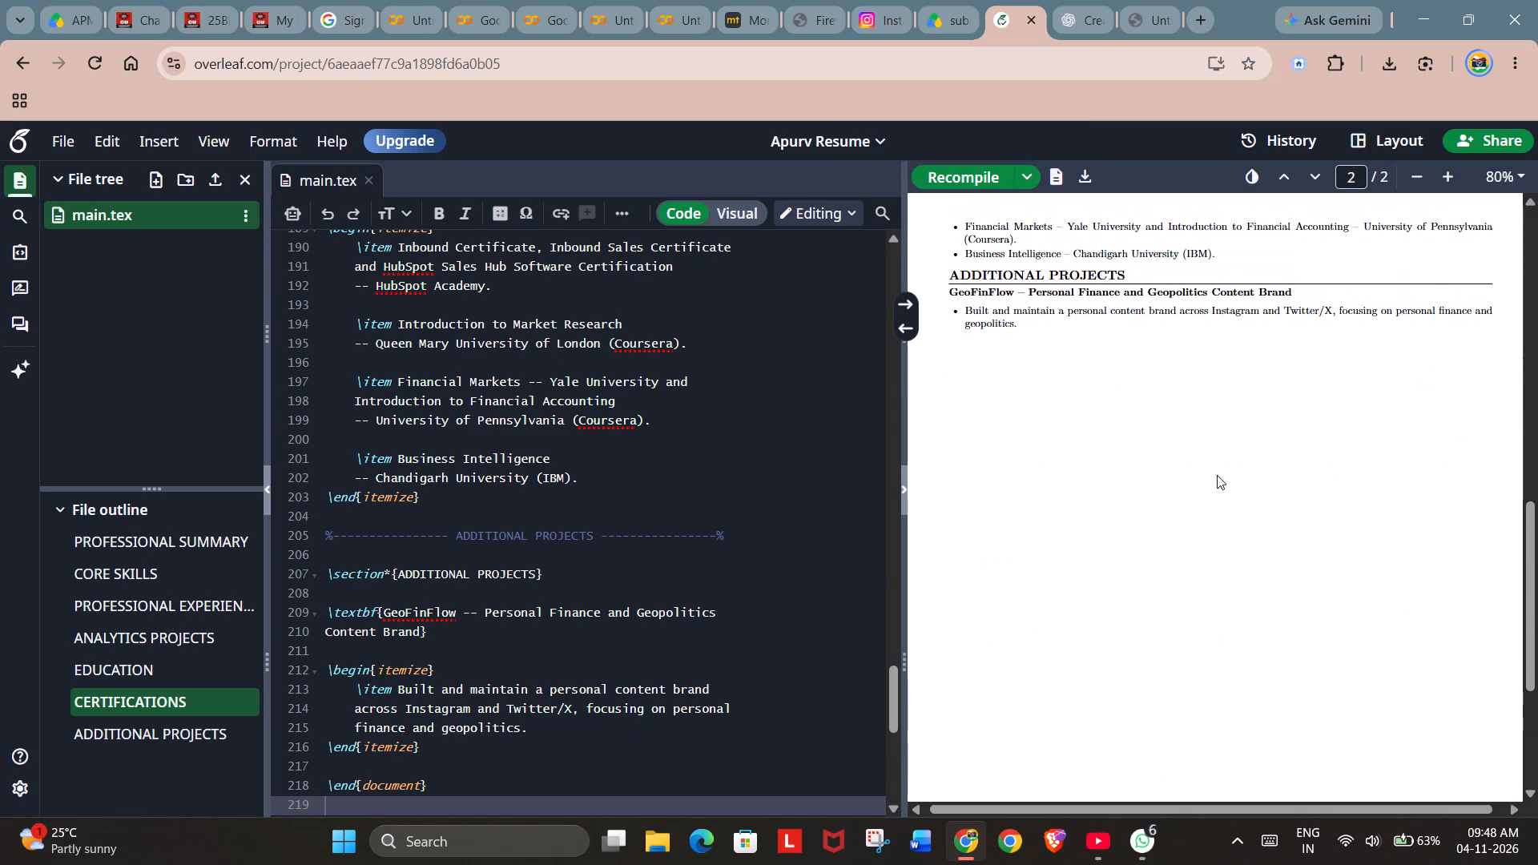
scroll(1217, 475, up, 5)
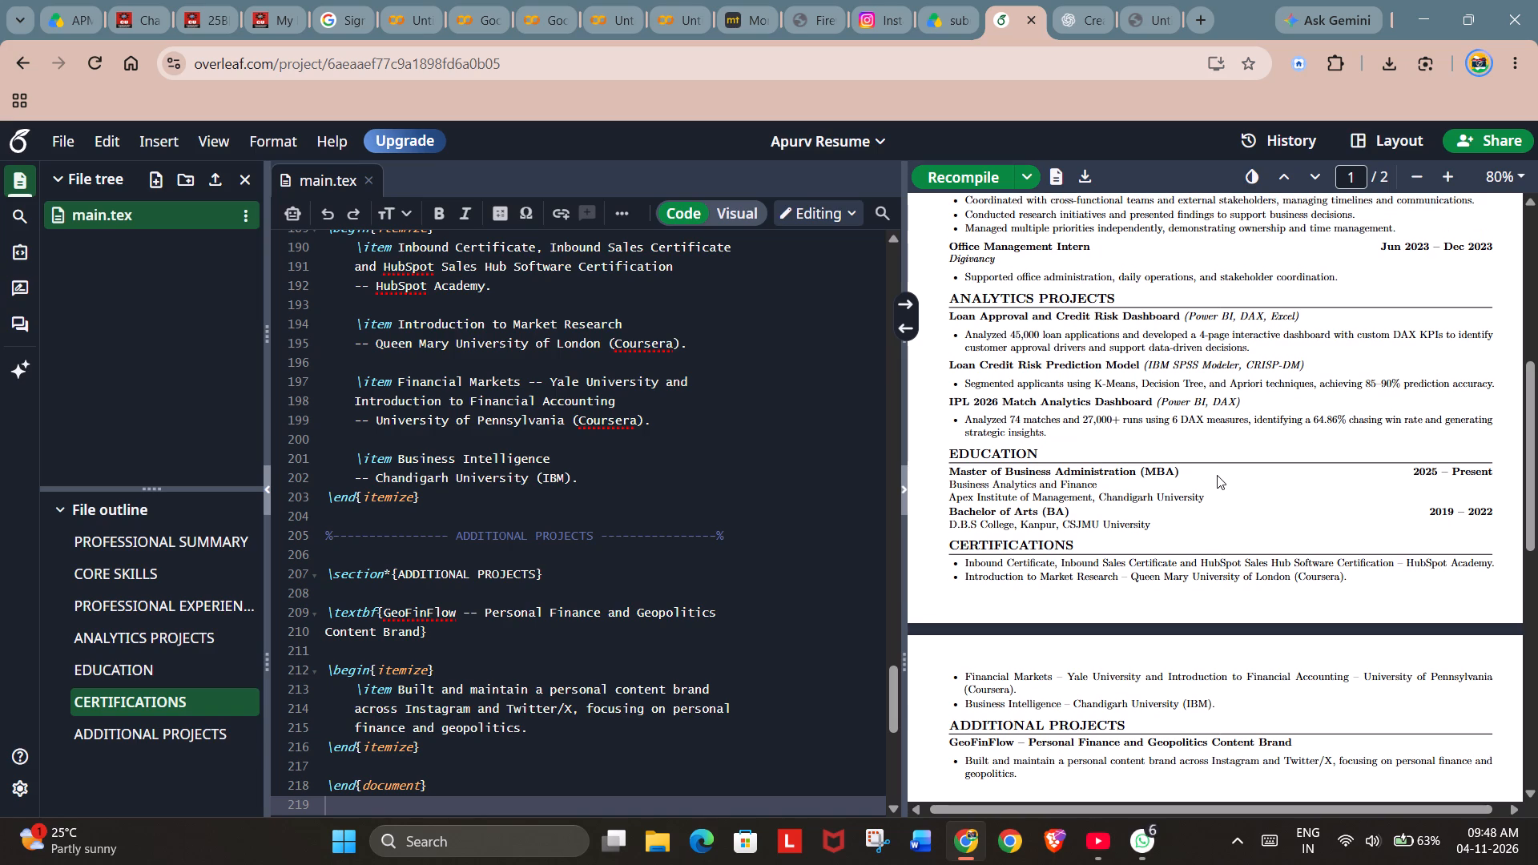
scroll(1217, 475, up, 2)
scroll(1217, 475, down, 1)
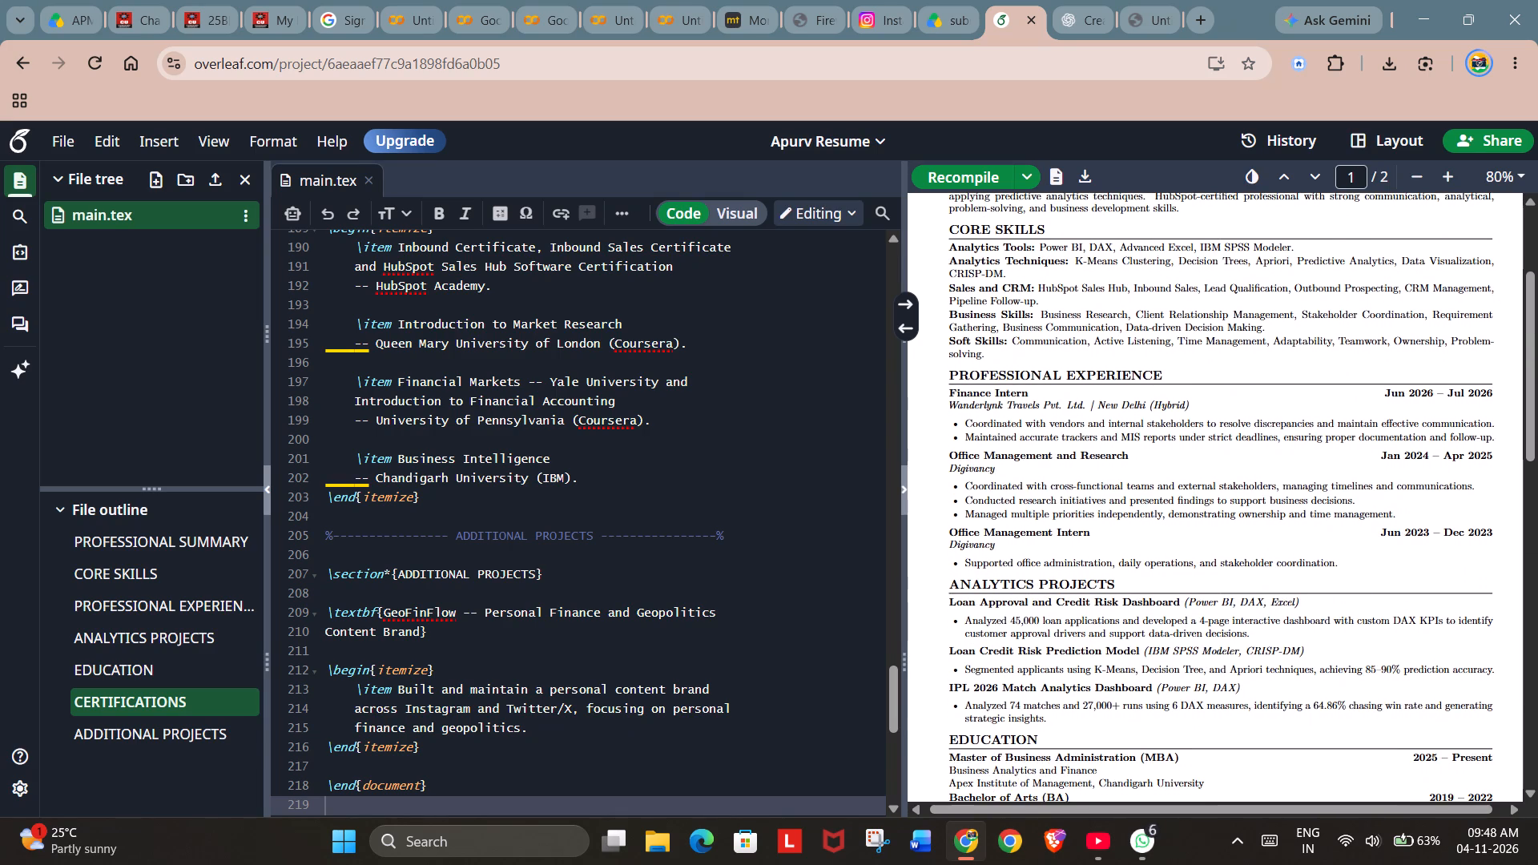
scroll(1217, 475, down, 3)
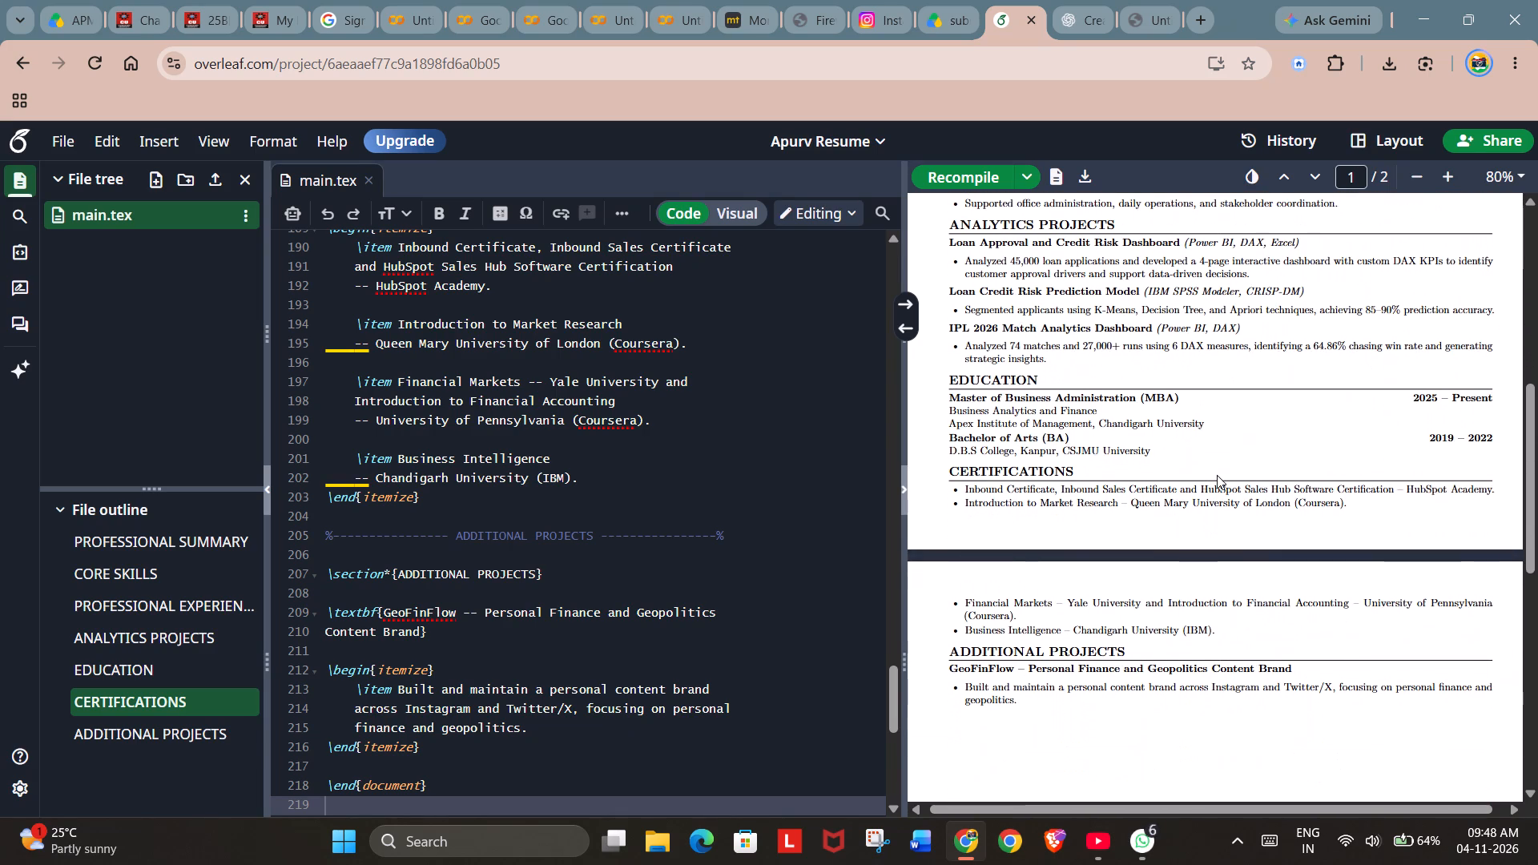
scroll(1217, 475, down, 3)
scroll(1217, 475, up, 1)
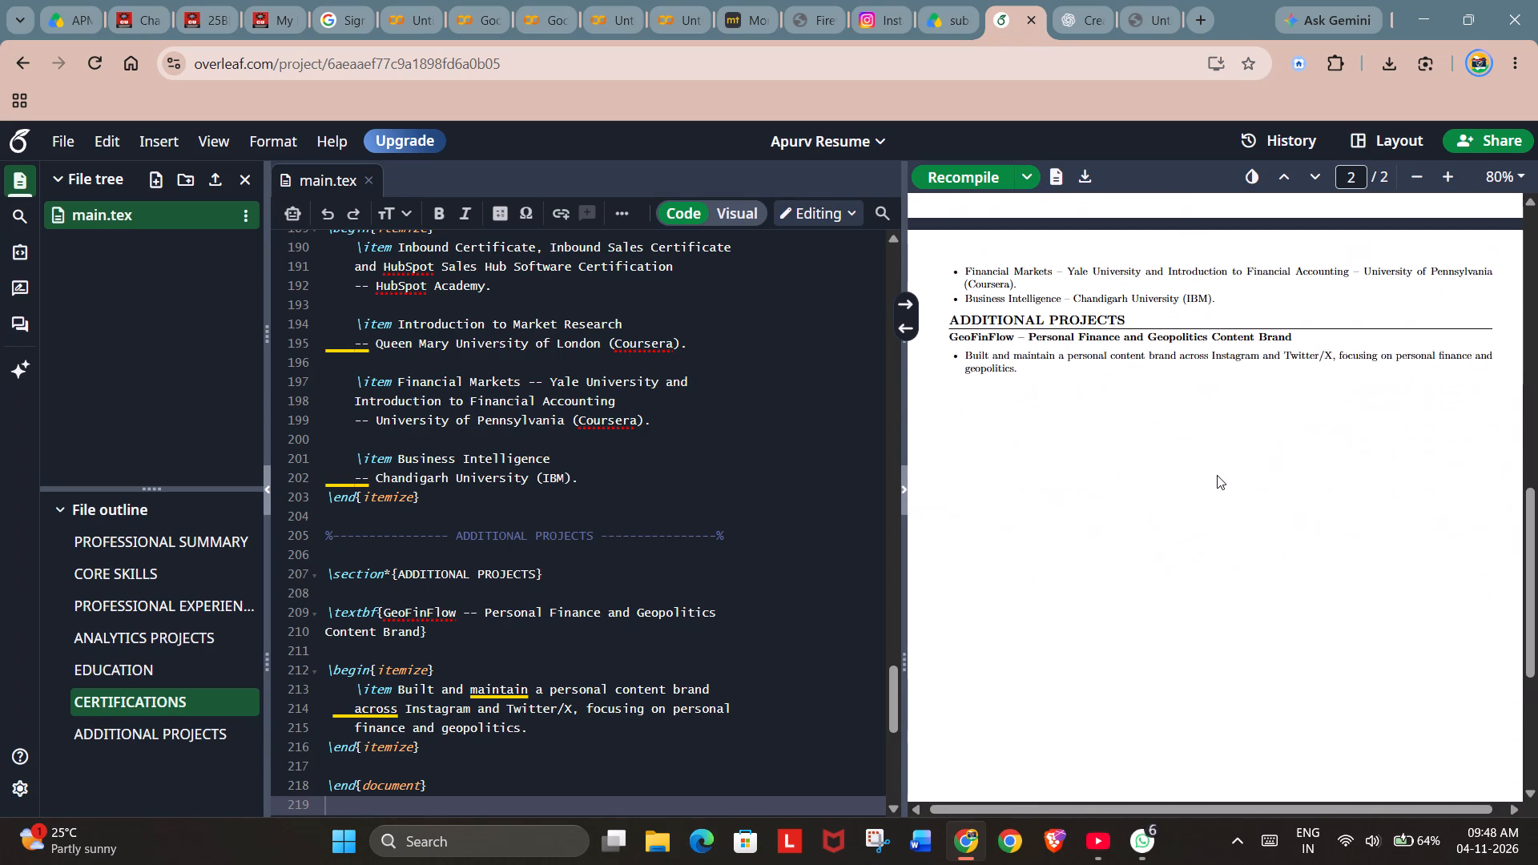
scroll(1217, 475, up, 4)
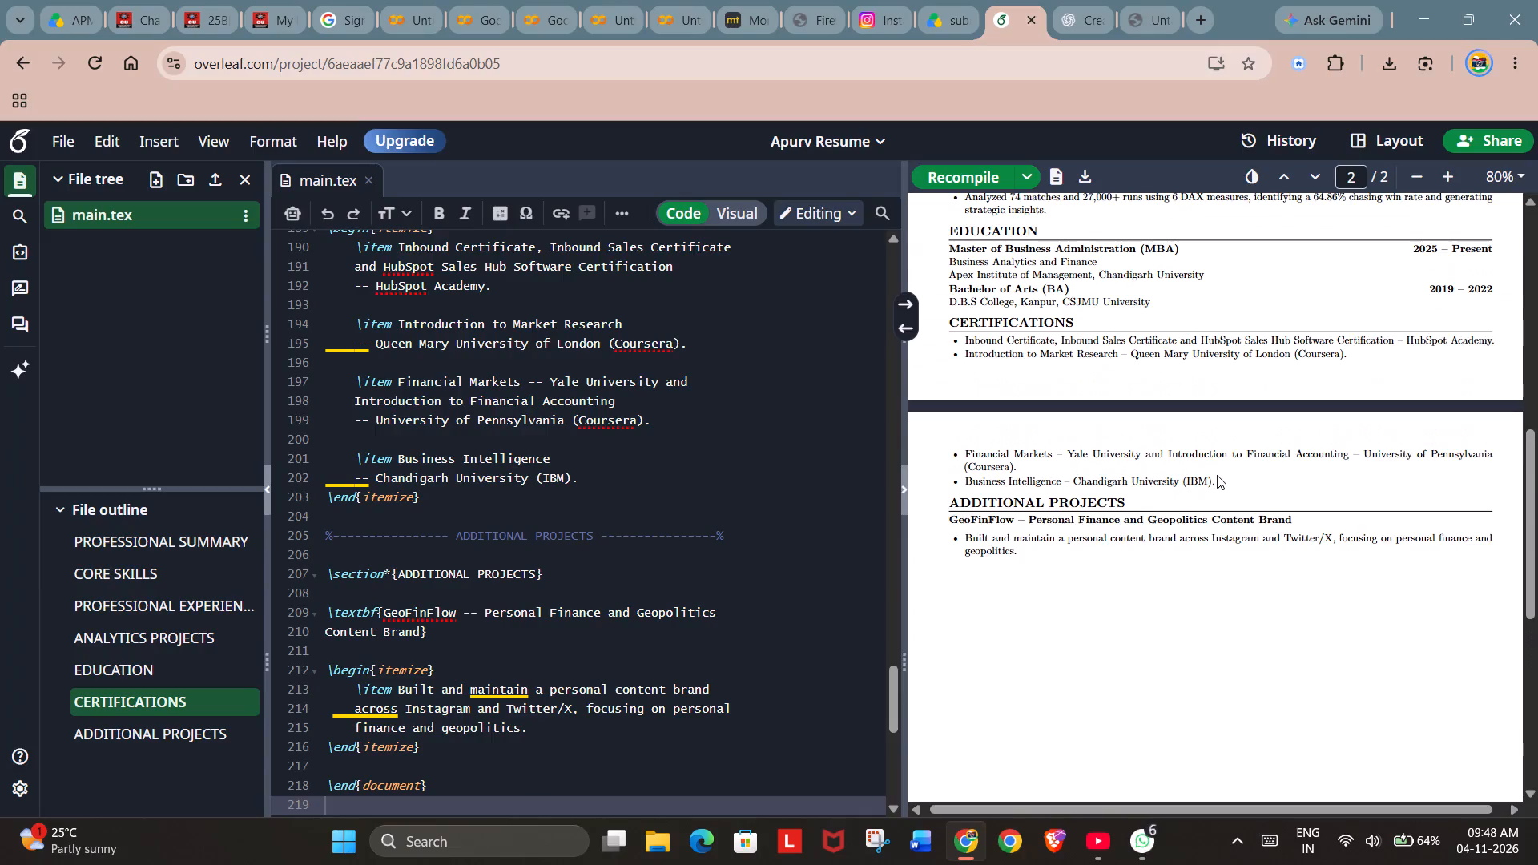
scroll(1217, 475, up, 2)
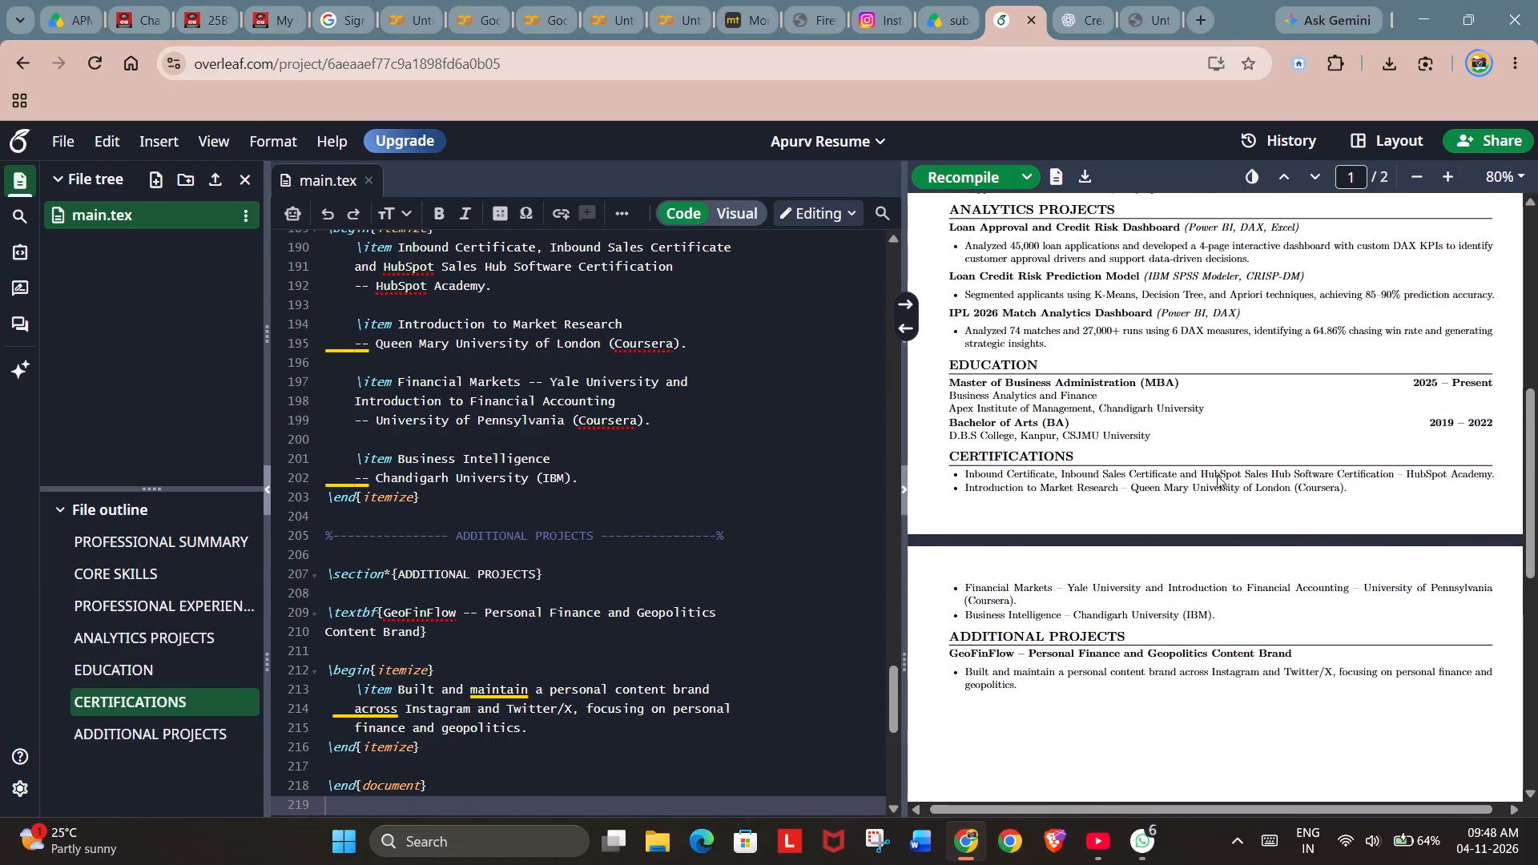
scroll(1217, 475, up, 3)
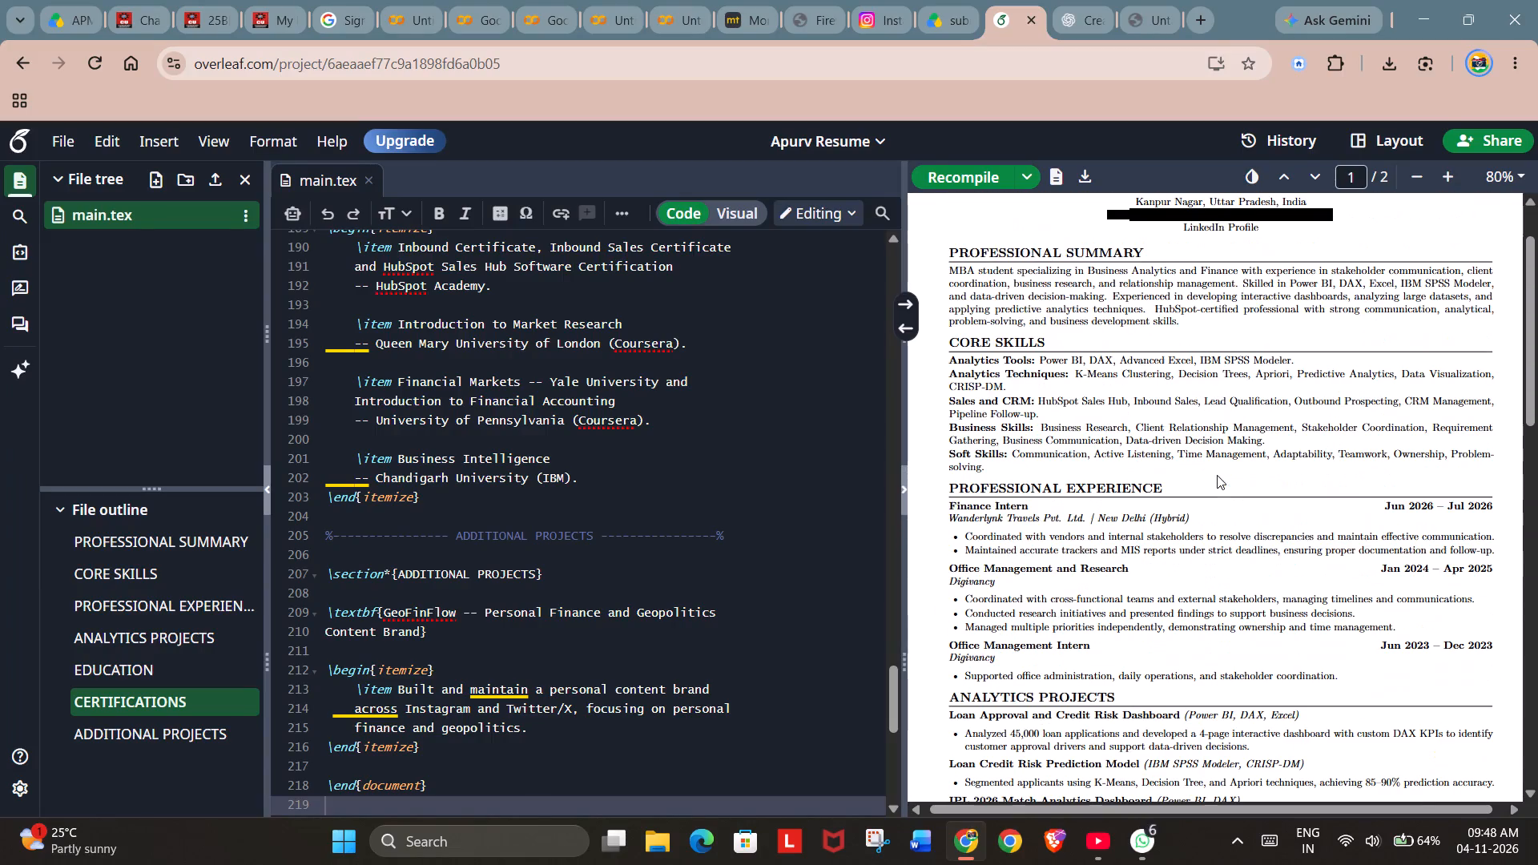
scroll(1217, 475, up, 1)
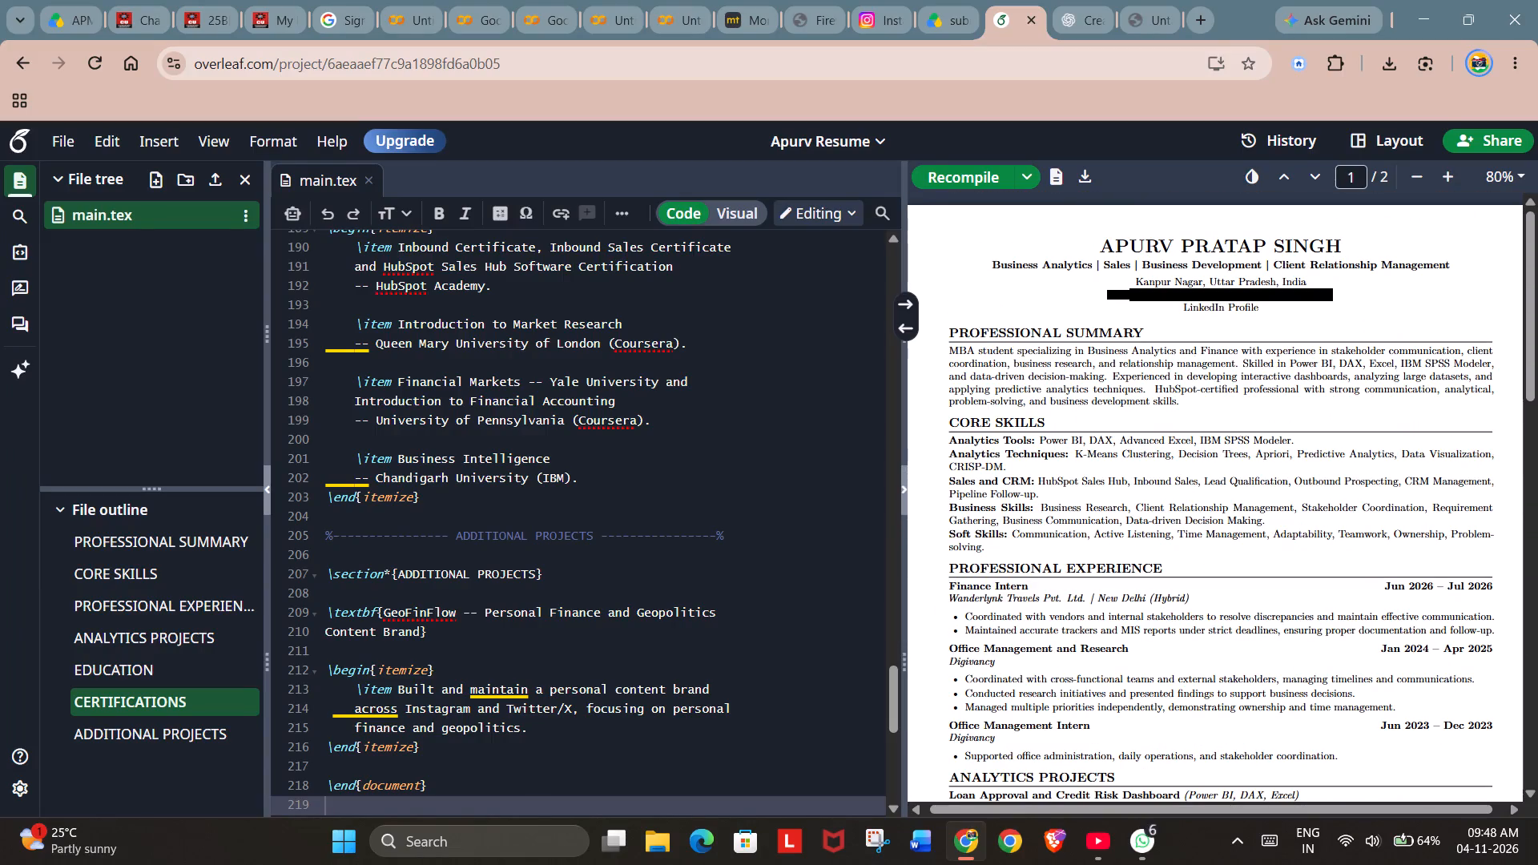
Delete the bold "Business Analytics | Sales | Business Development | Client Relationship Management" tagline from the header code, along with the surplus blank lines.
scroll(722, 372, up, 15)
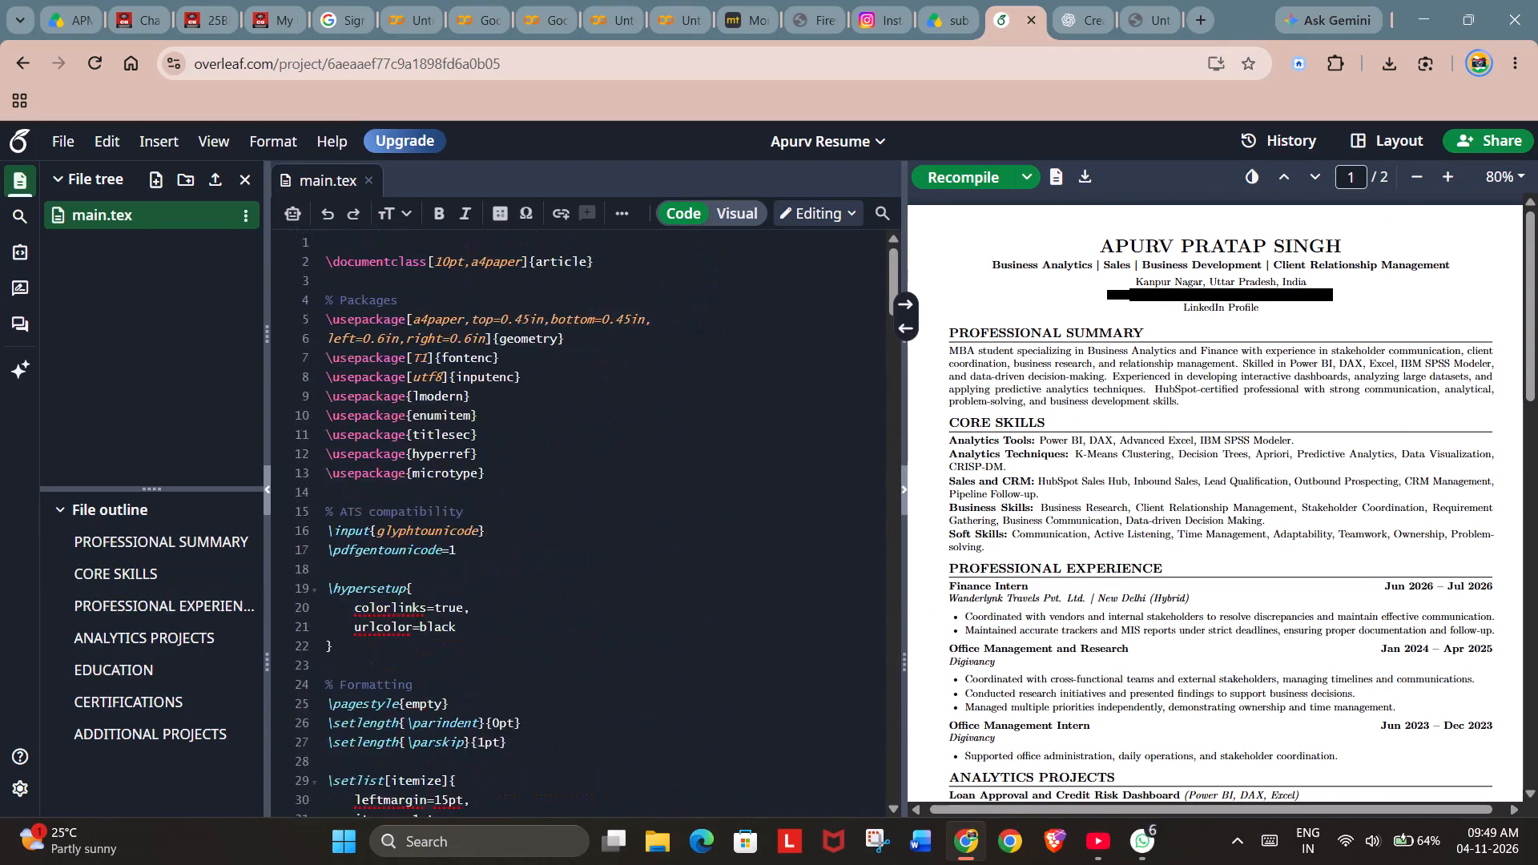
scroll(533, 570, down, 3)
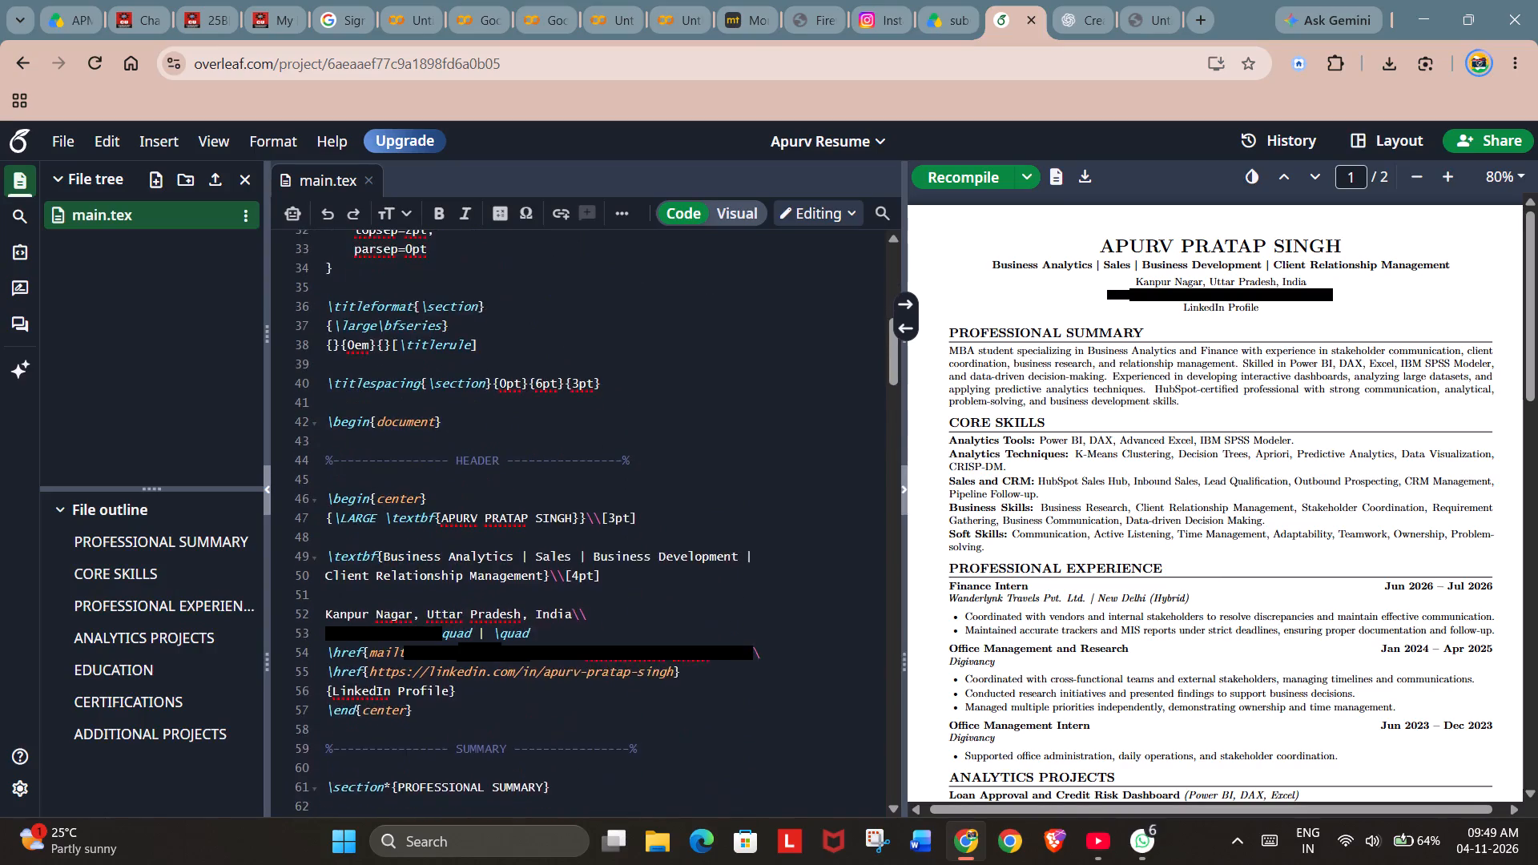
scroll(533, 570, down, 3)
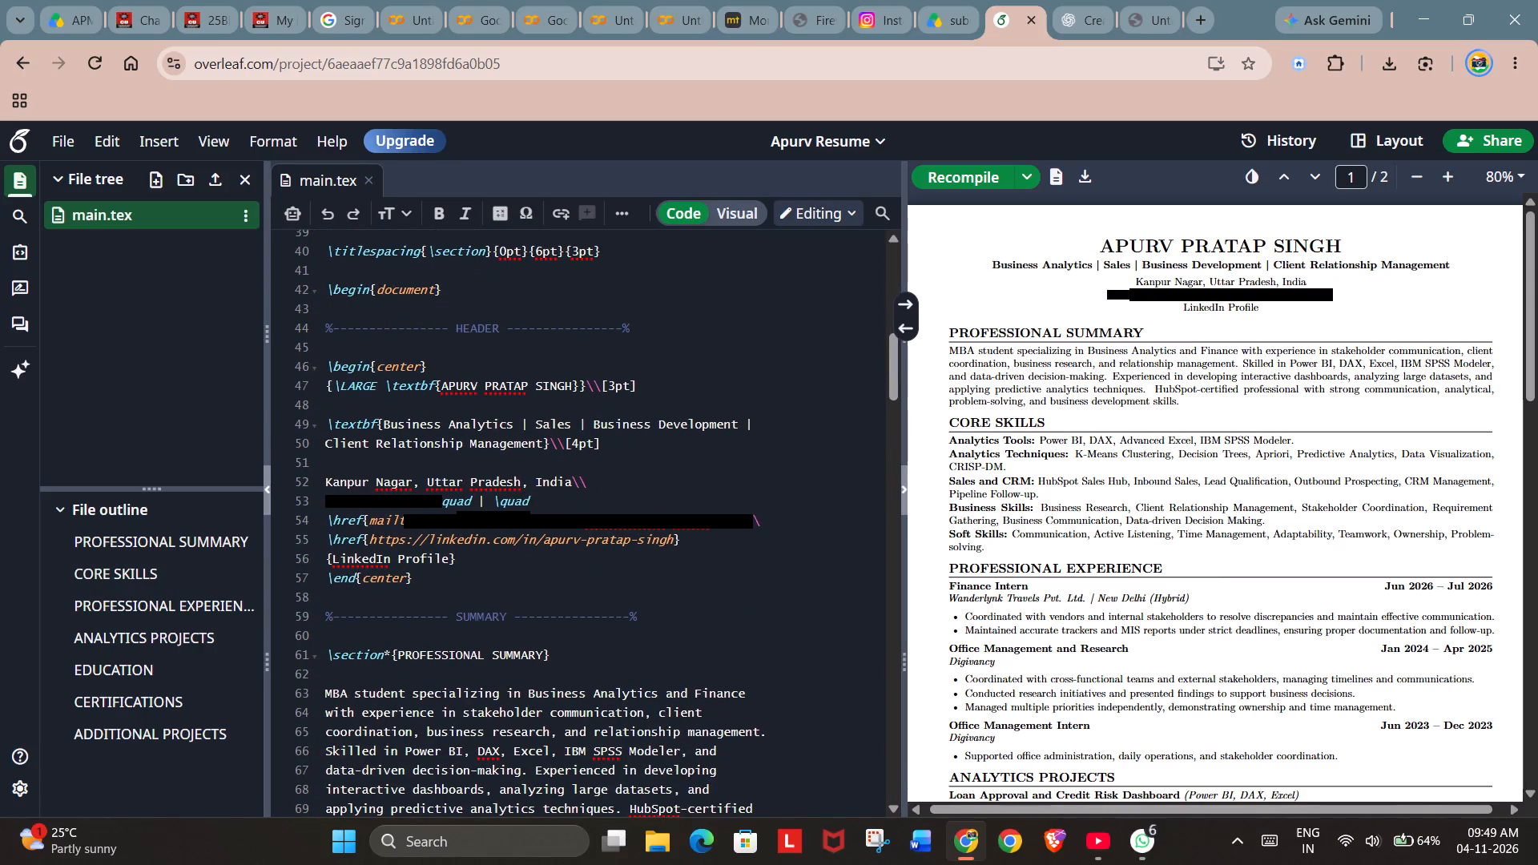
drag(322, 417, 613, 454)
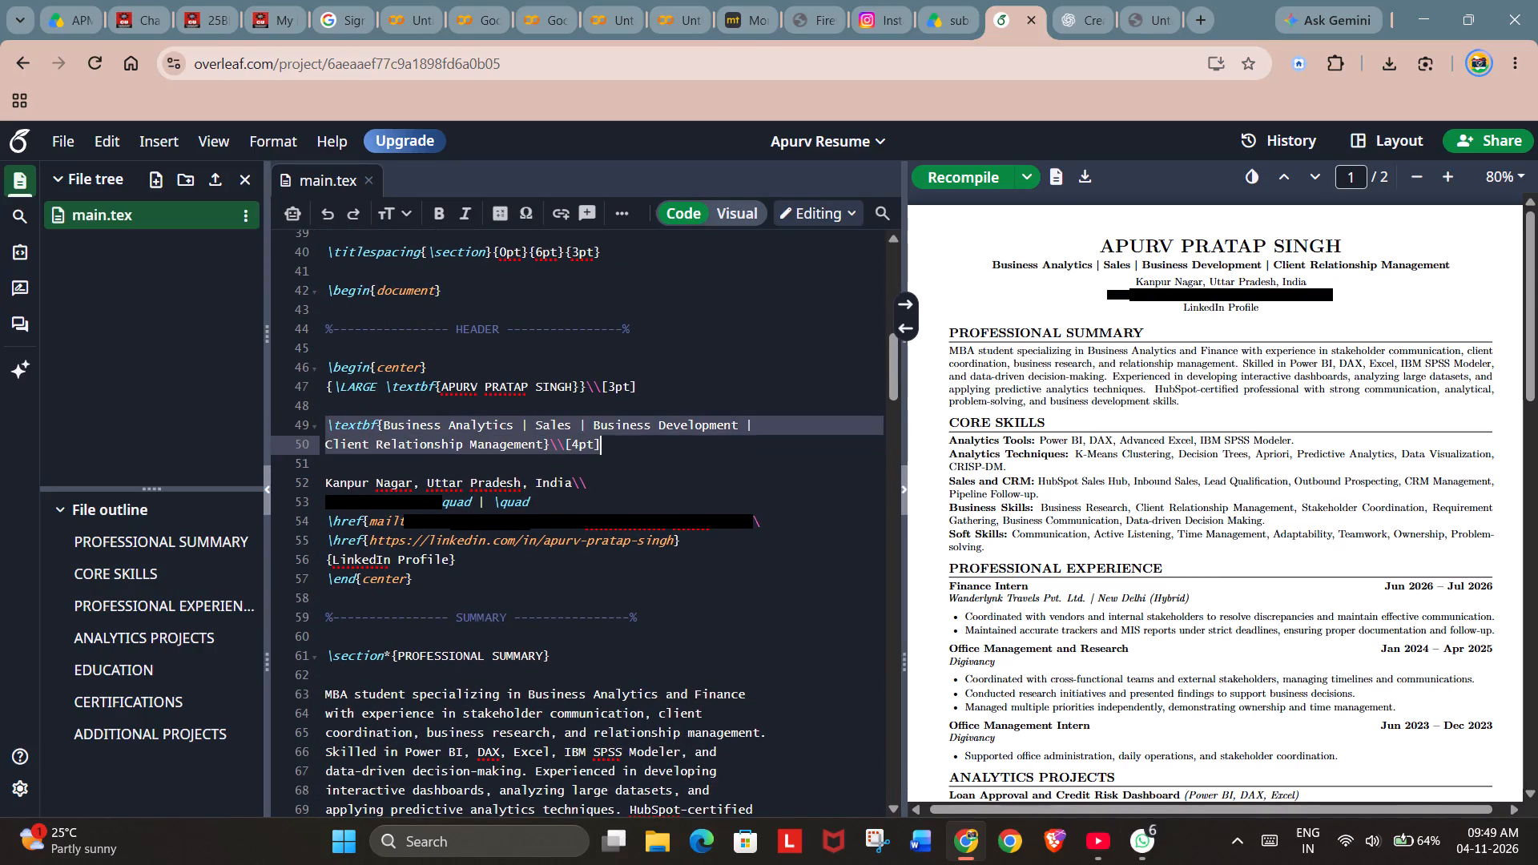
drag(613, 454, 612, 441)
key(BackSpace)
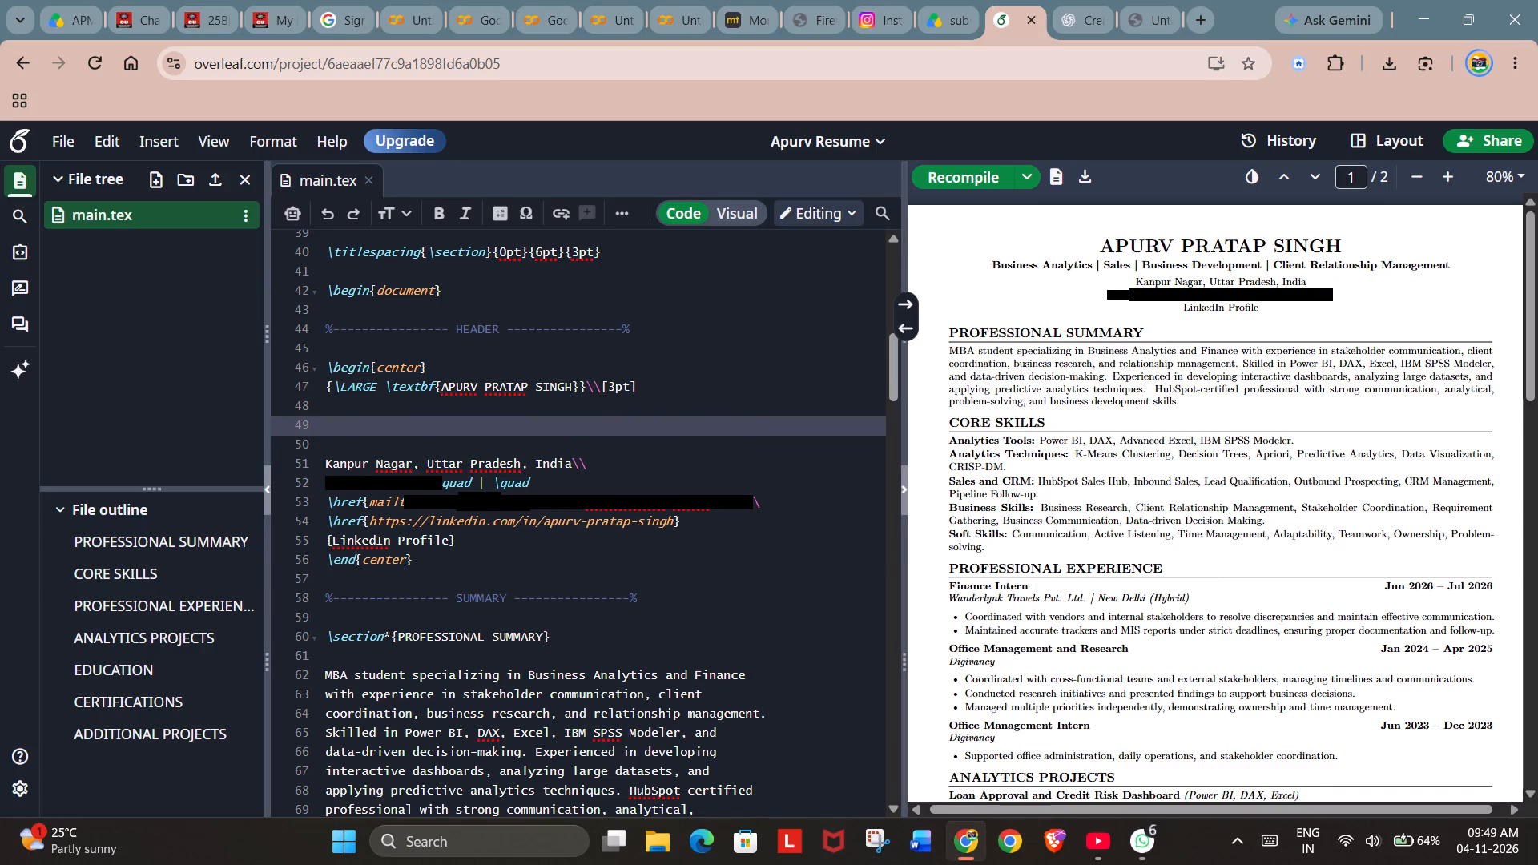
key(Delete)
key(BackSpace)
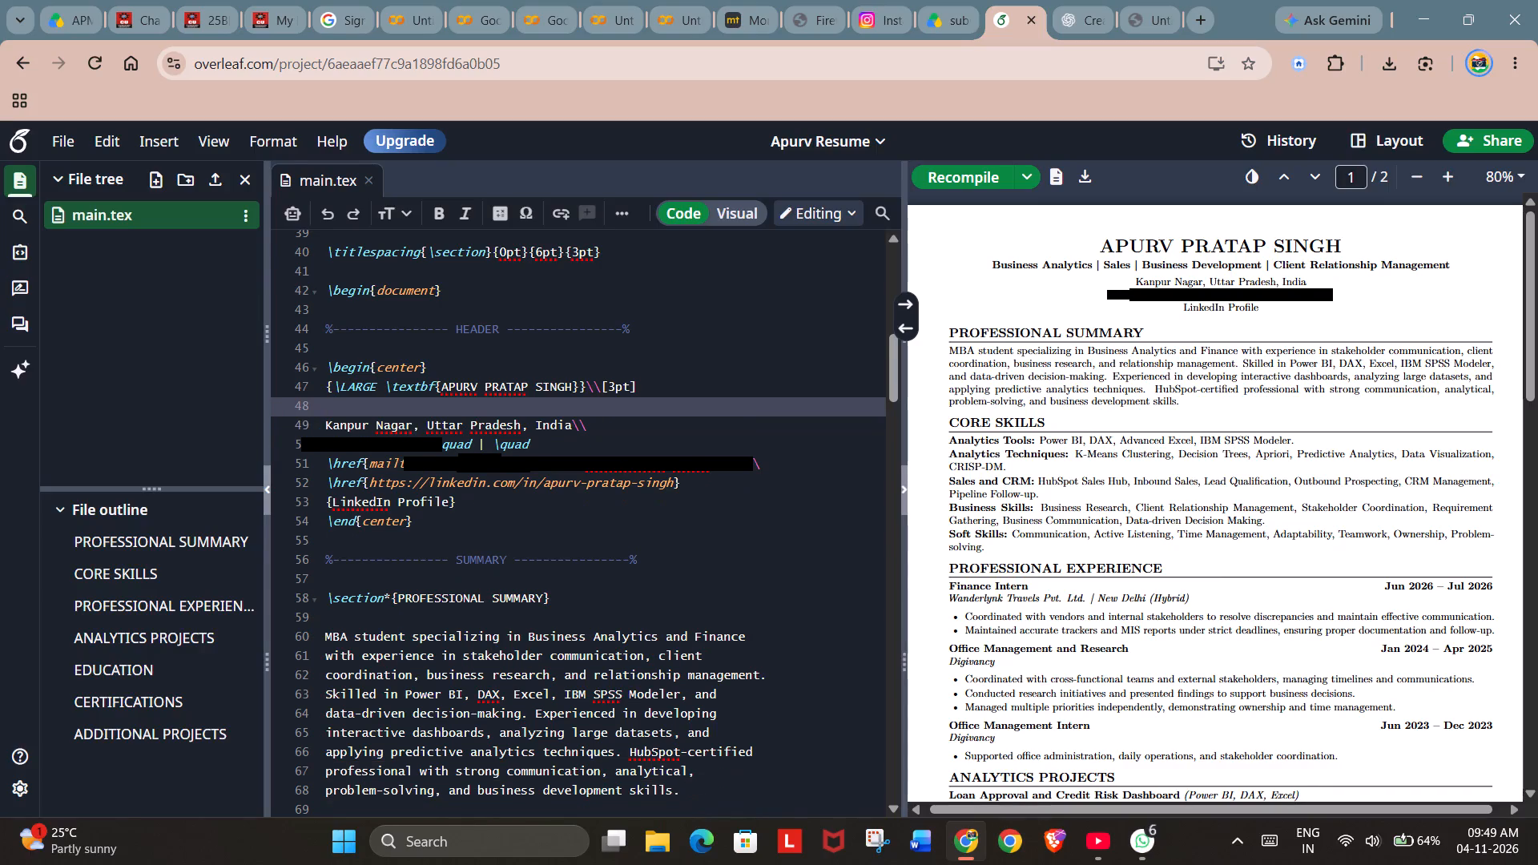
Look through the header, Professional Summary and Core Skills code in main.tex.
scroll(521, 505, up, 1)
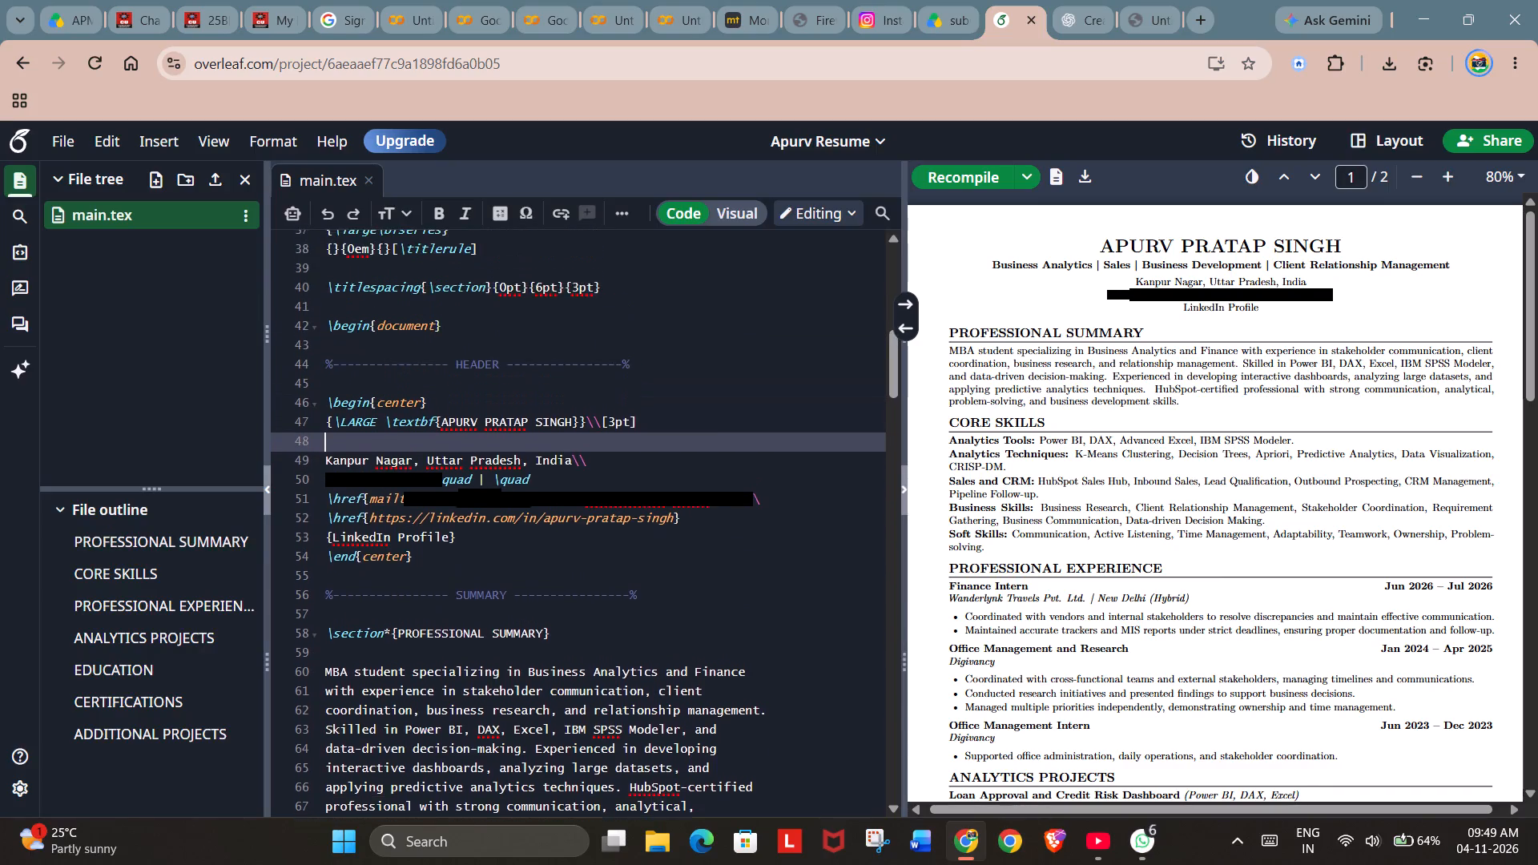
scroll(521, 505, up, 1)
scroll(521, 505, down, 1)
scroll(521, 505, right, 1)
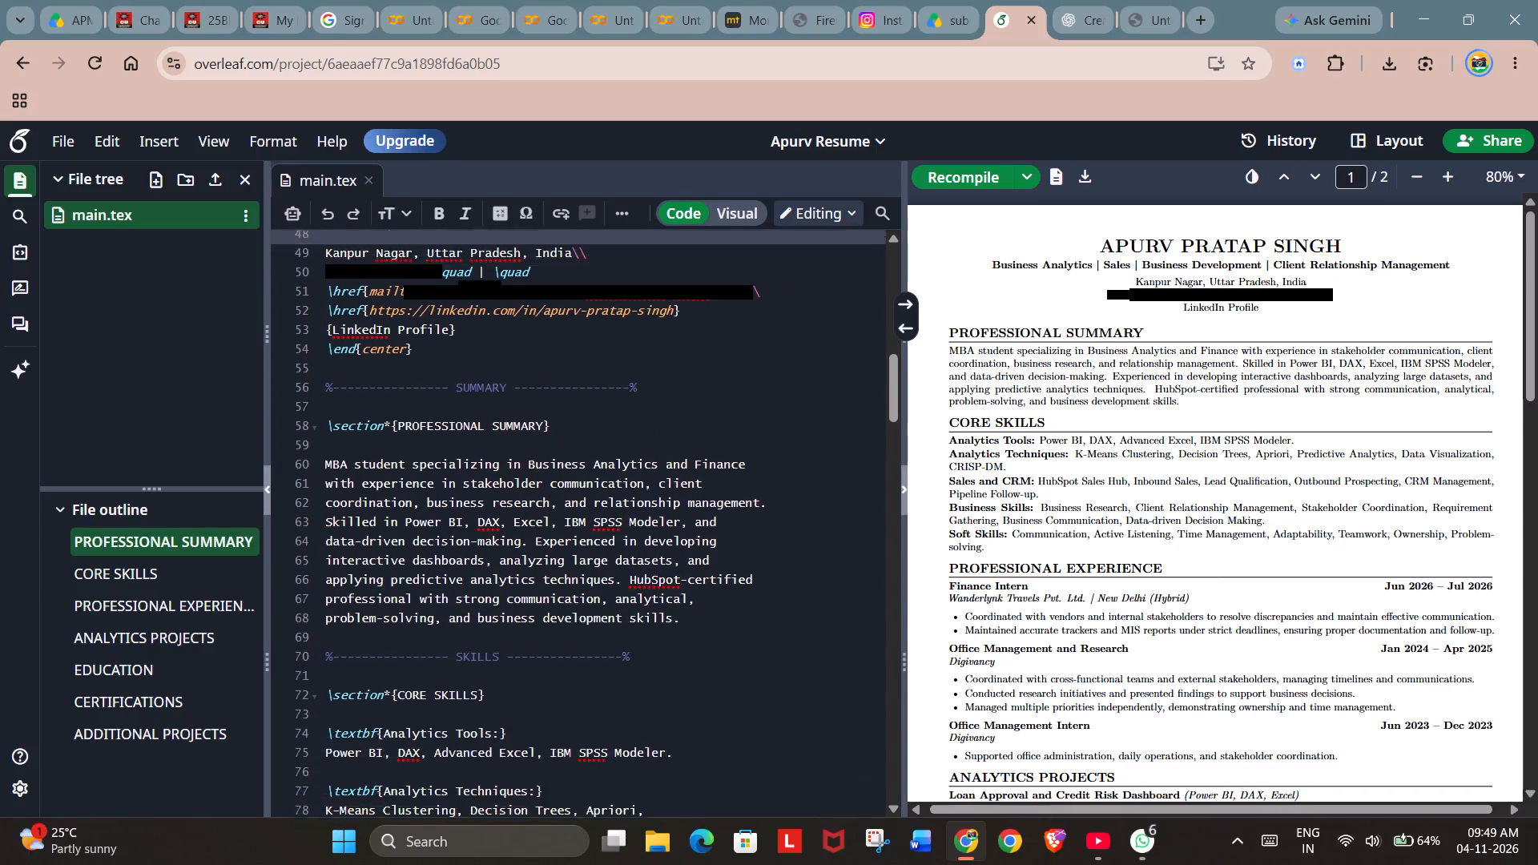
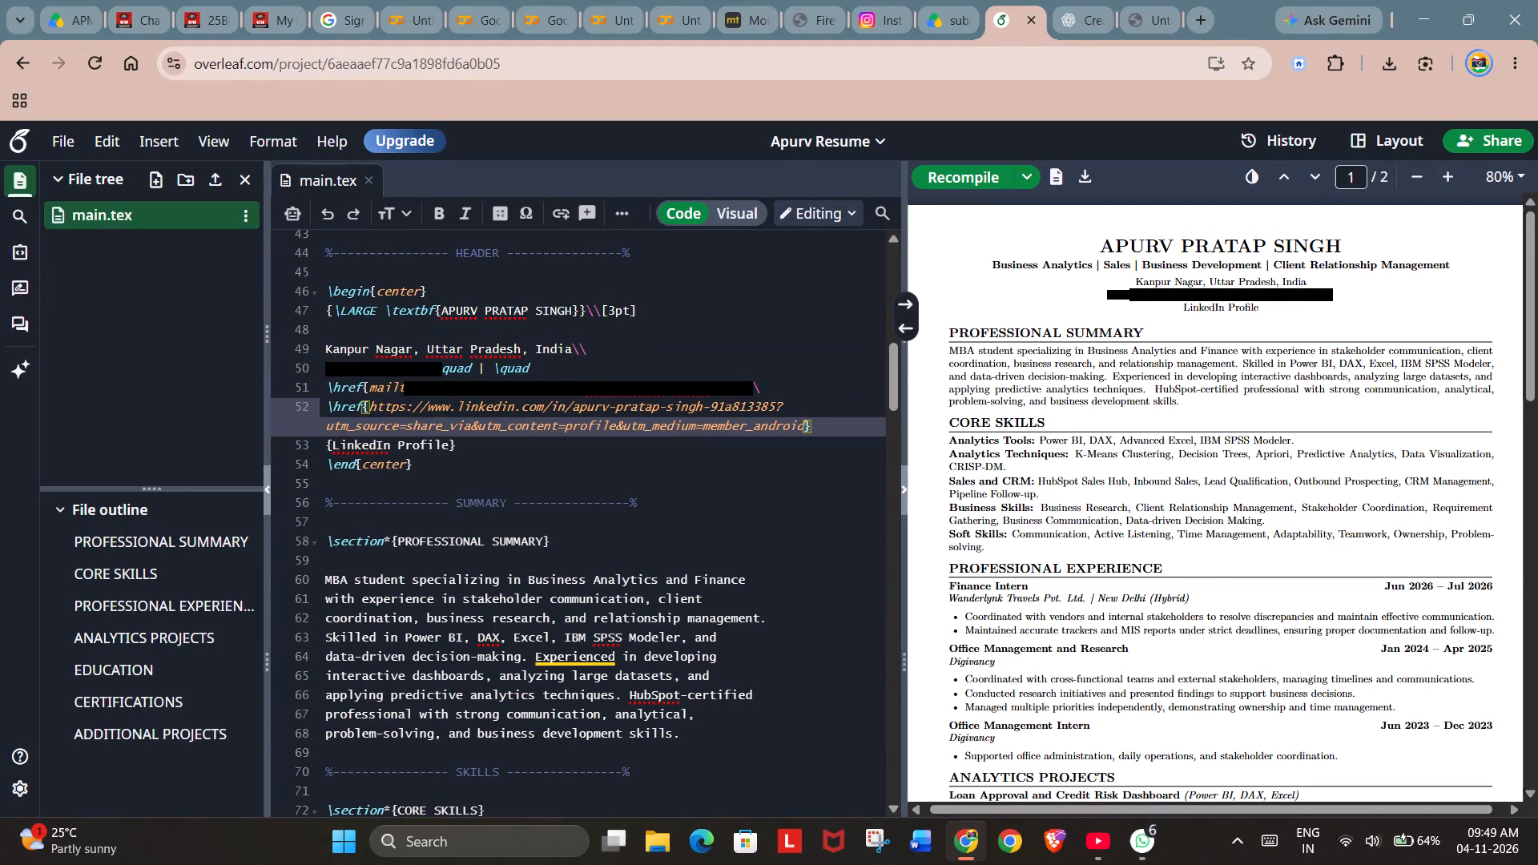
Recompile the resume and check the updated header and the content on the second page.
click(989, 176)
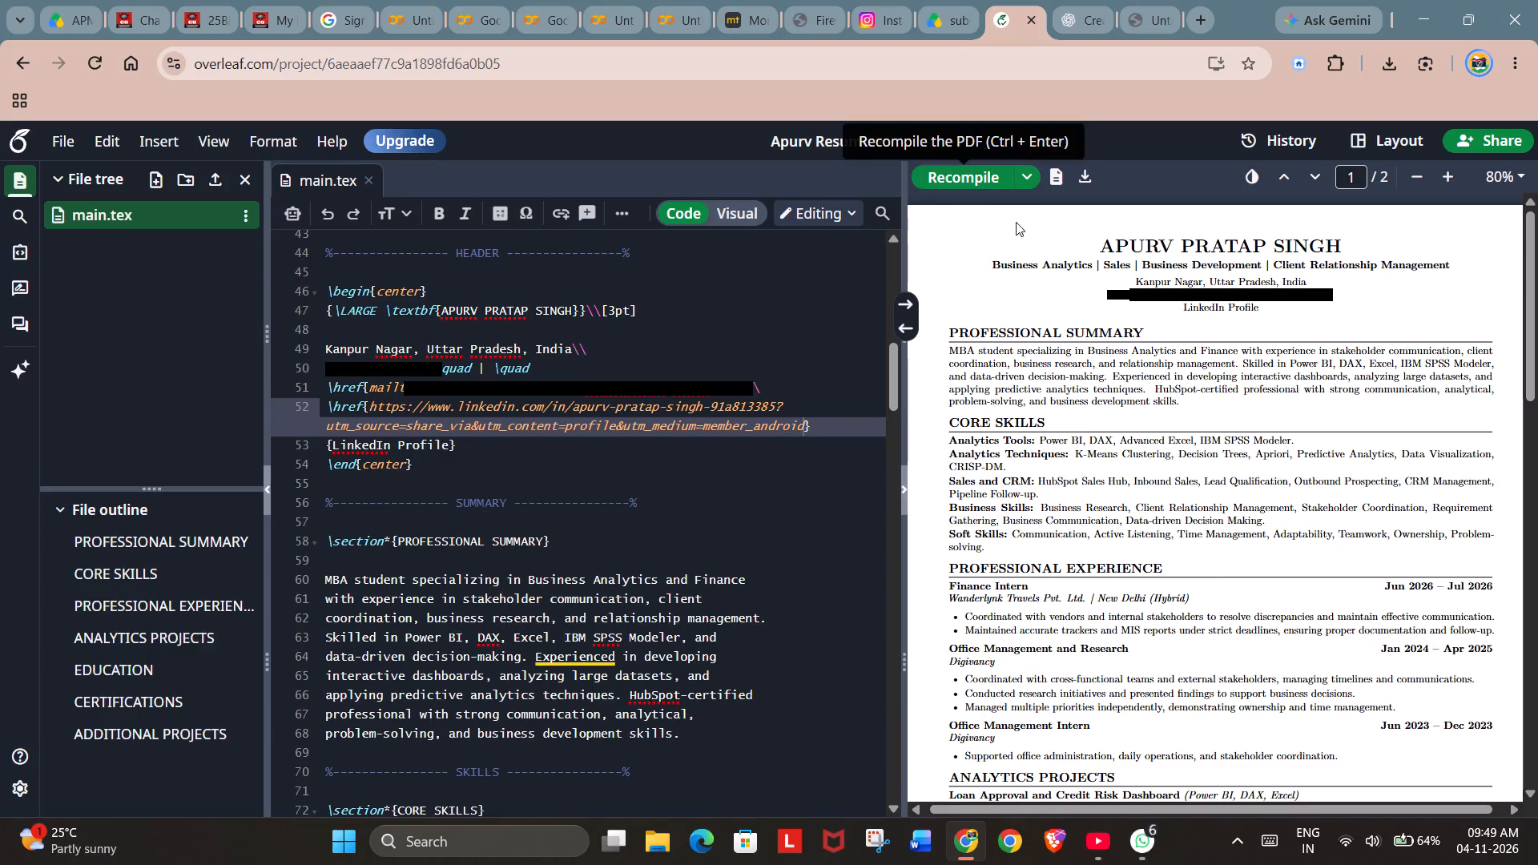
scroll(1116, 392, down, 3)
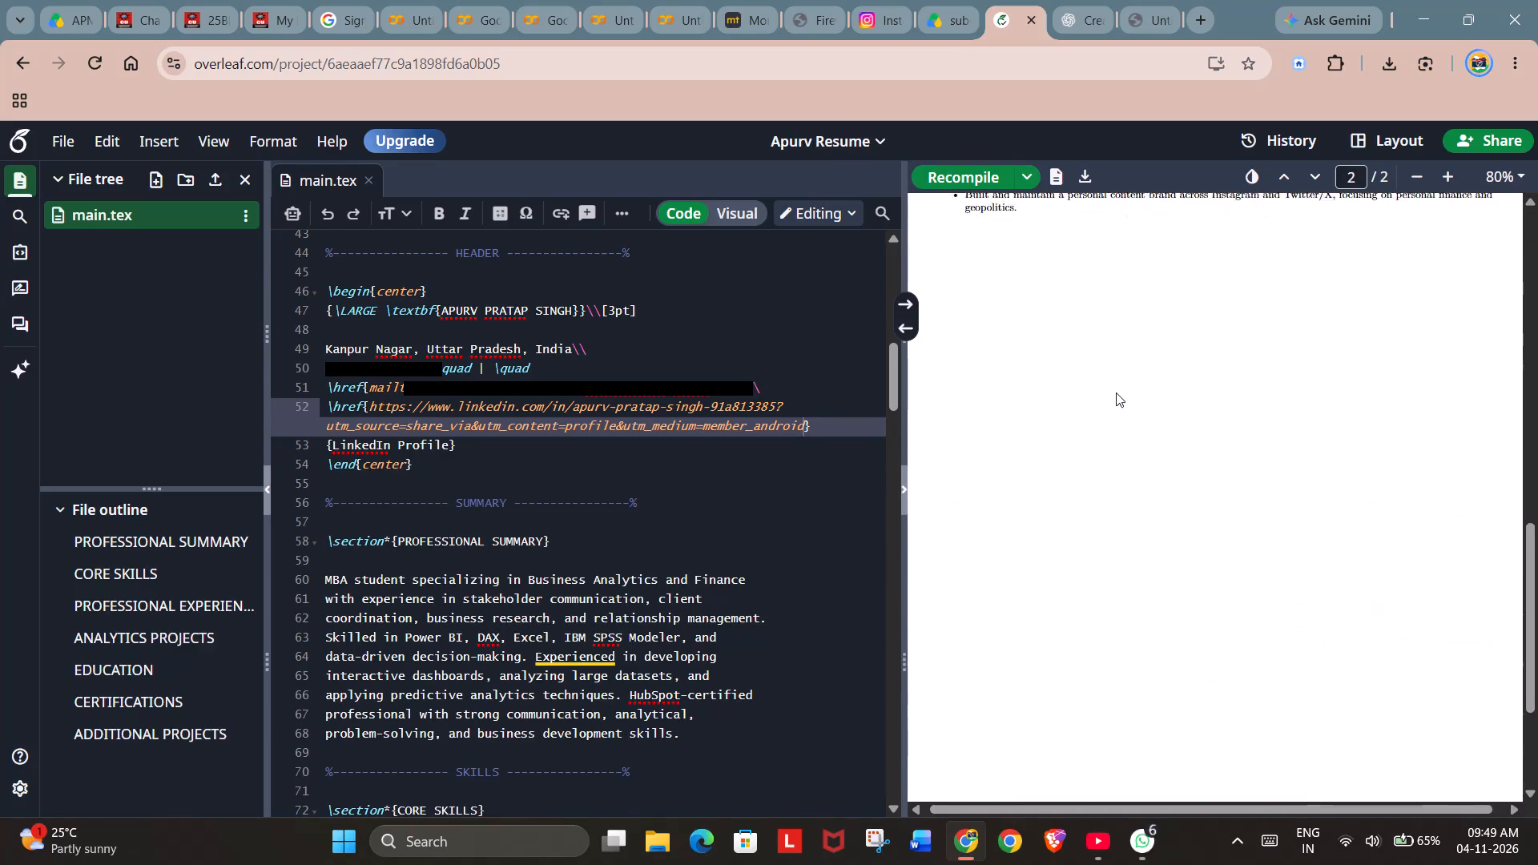
scroll(1116, 392, down, 2)
Delete the whole Additional Projects section, including its comment line and the GeoFinFlow entry, from main.tex and recompile.
scroll(557, 537, down, 3)
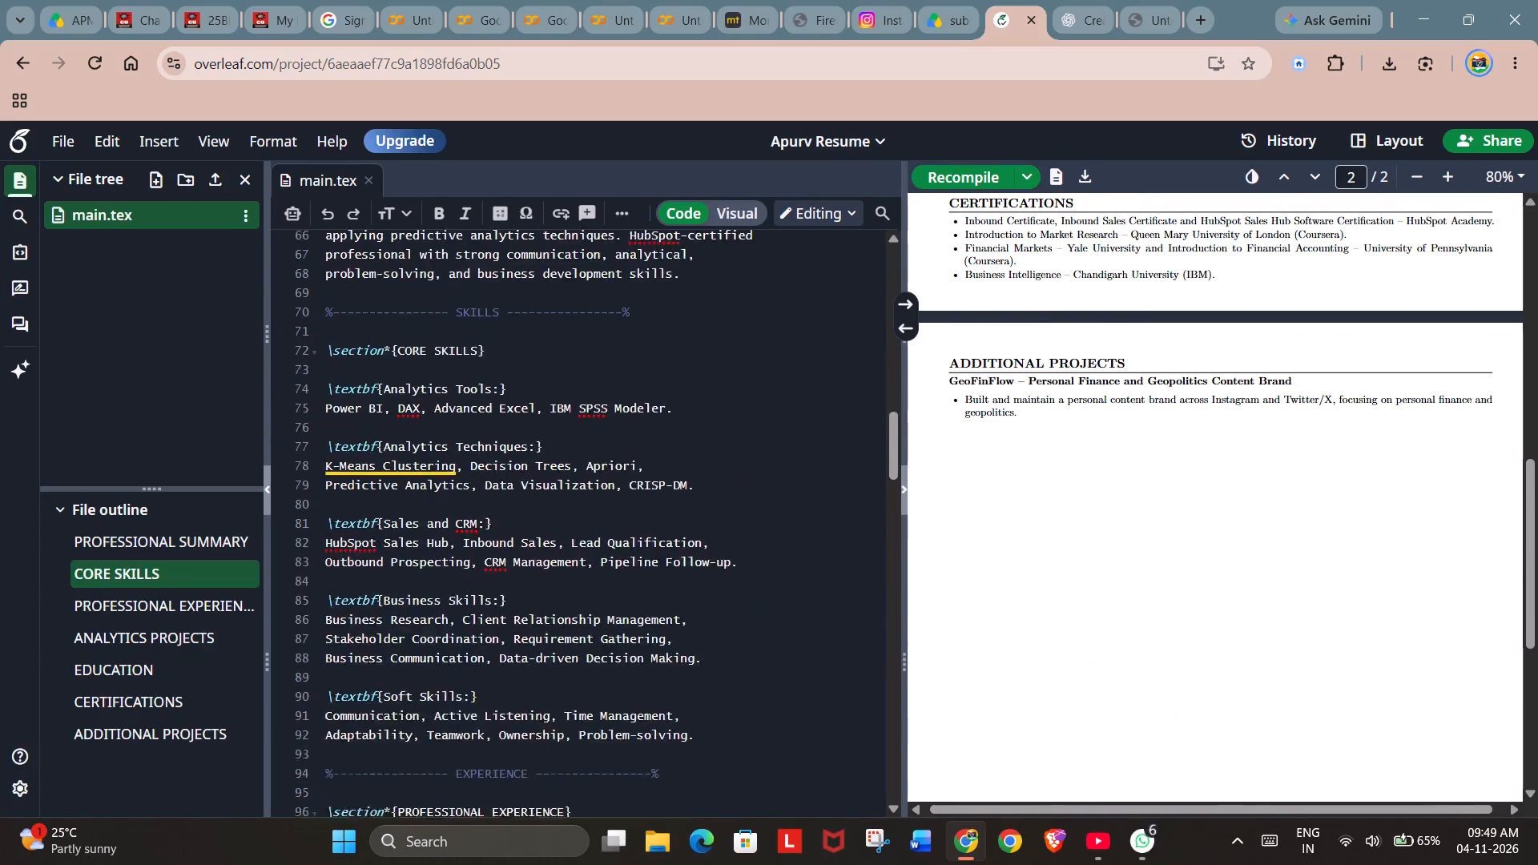
scroll(557, 537, down, 7)
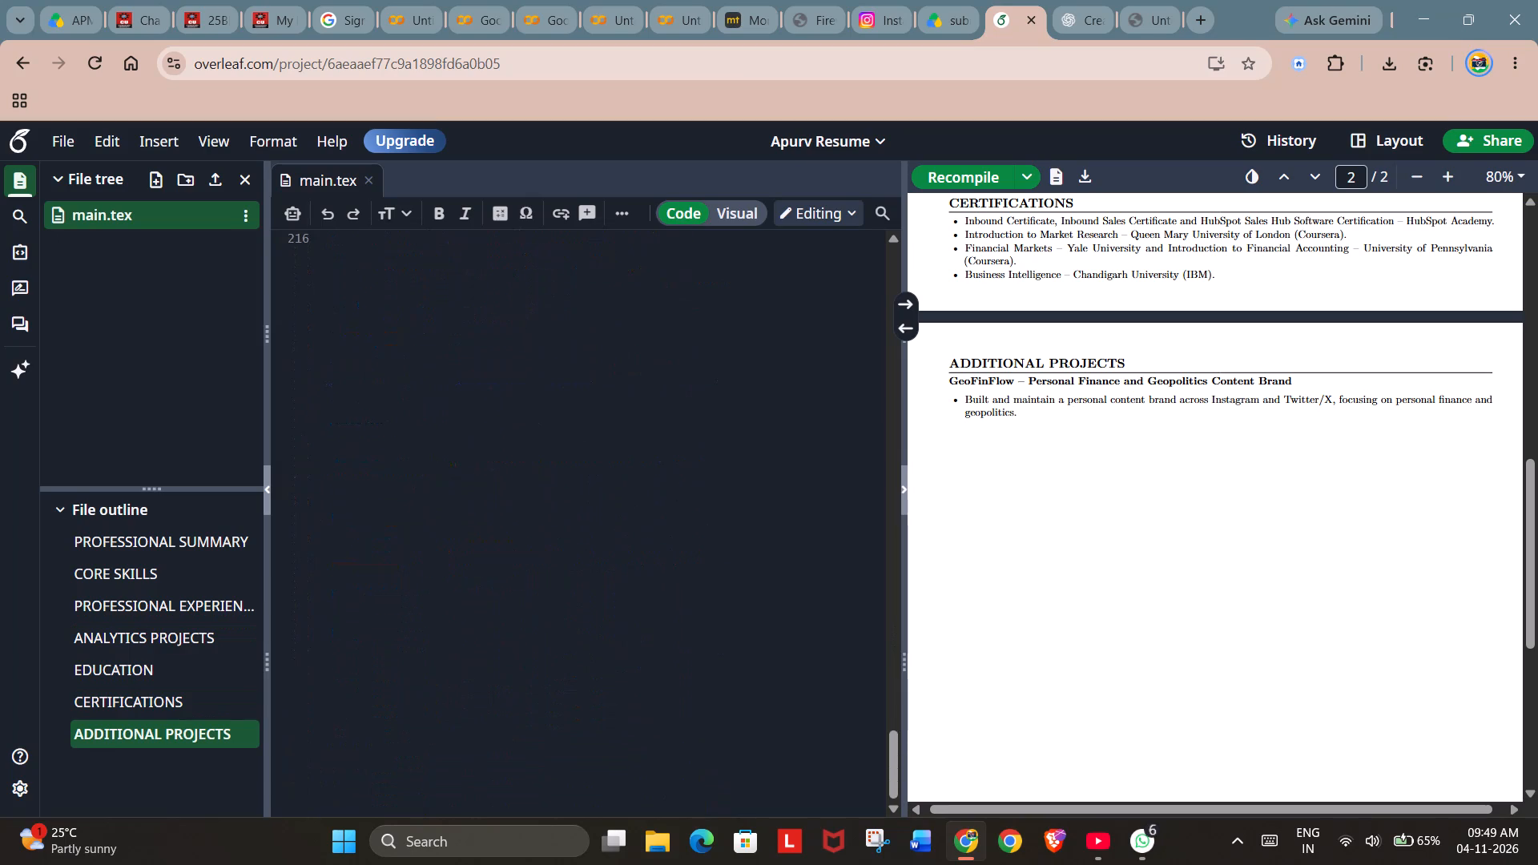
scroll(557, 537, down, 5)
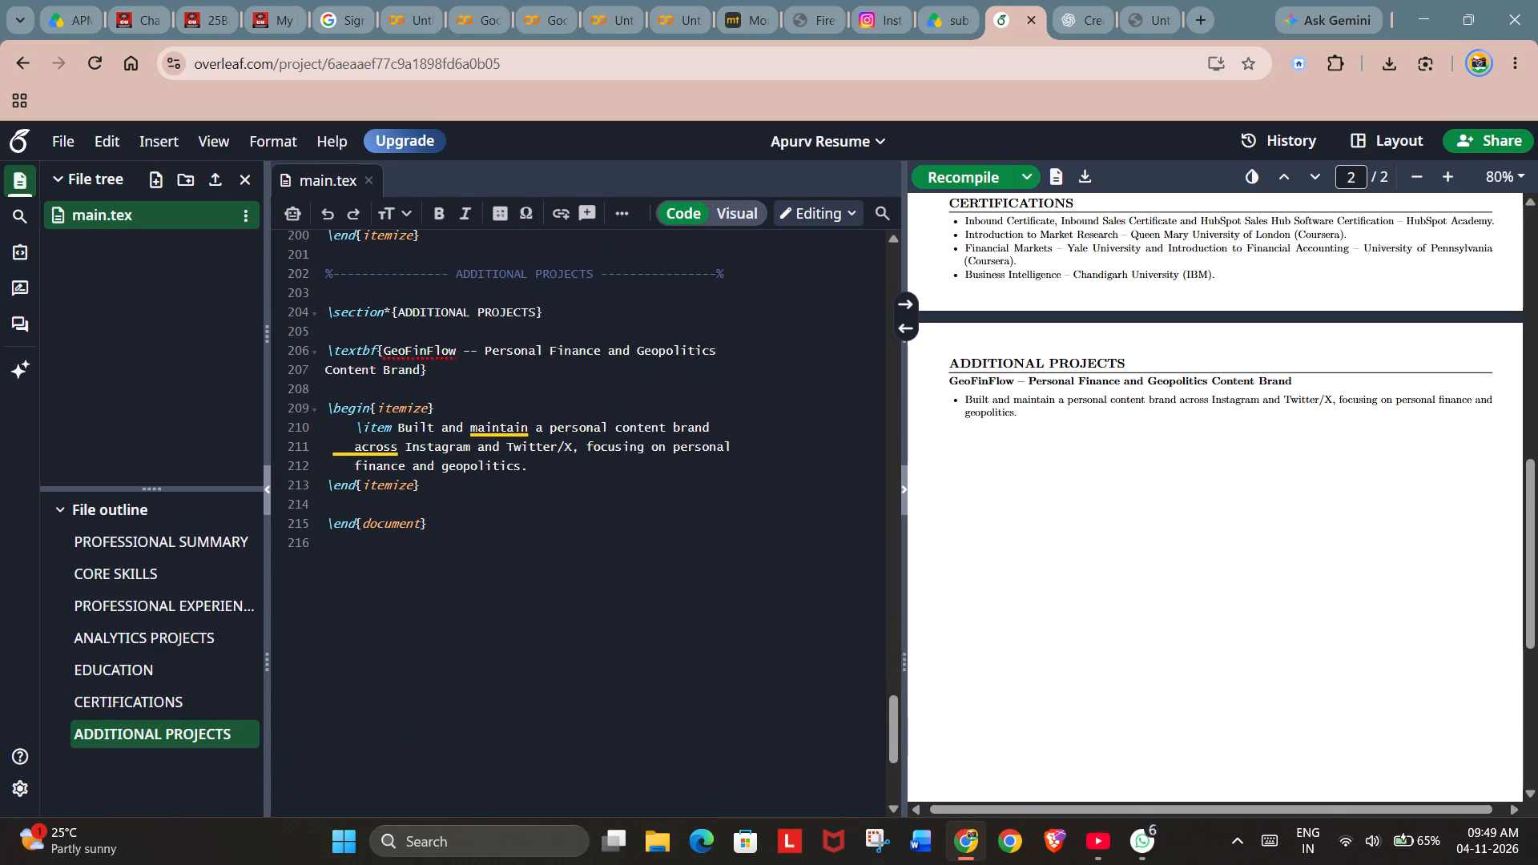
drag(423, 485, 356, 441)
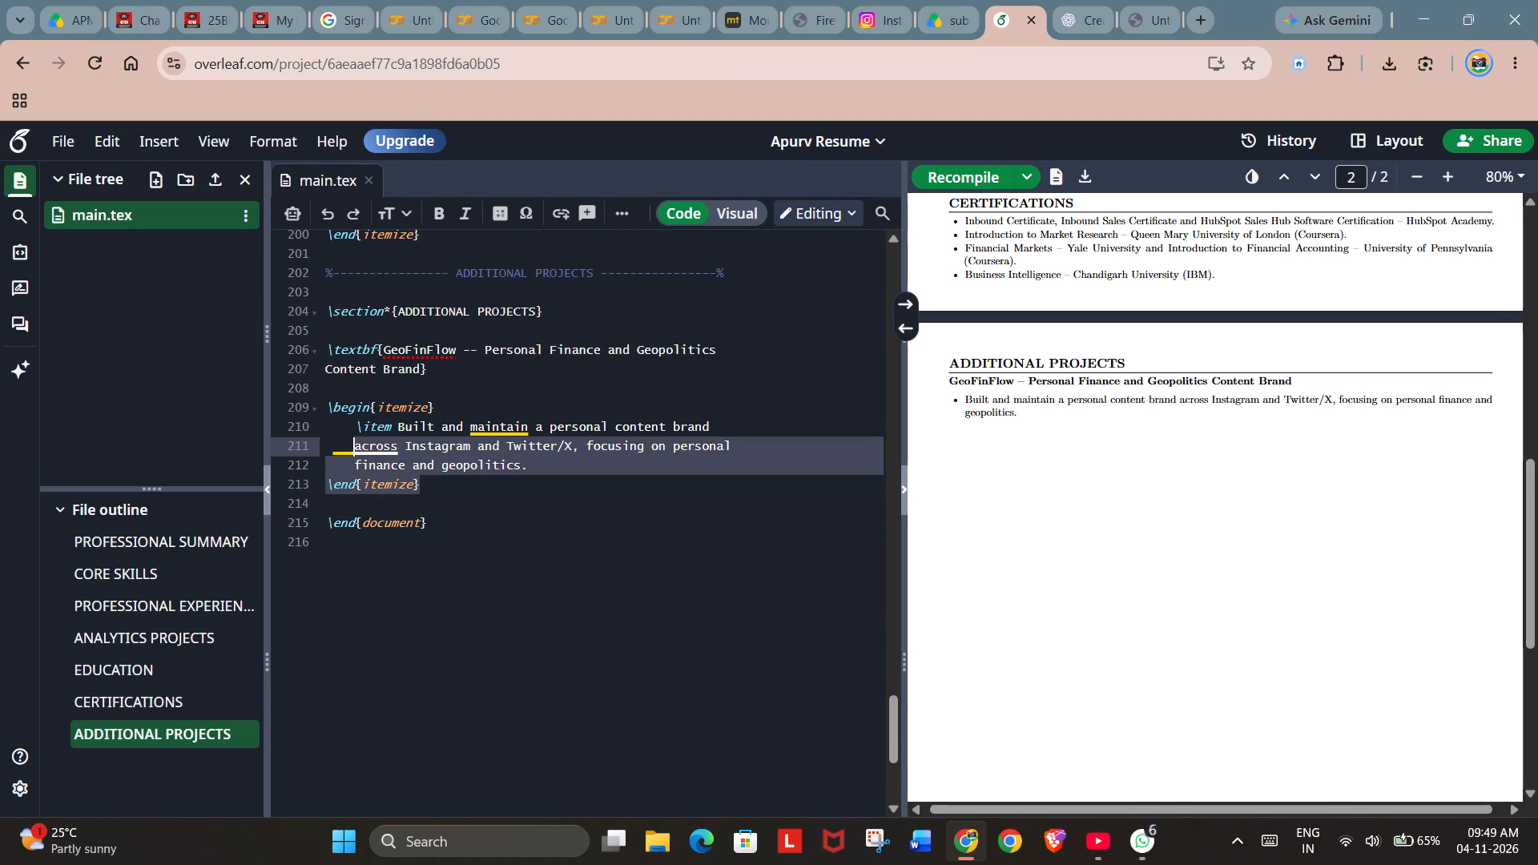
drag(356, 441, 325, 405)
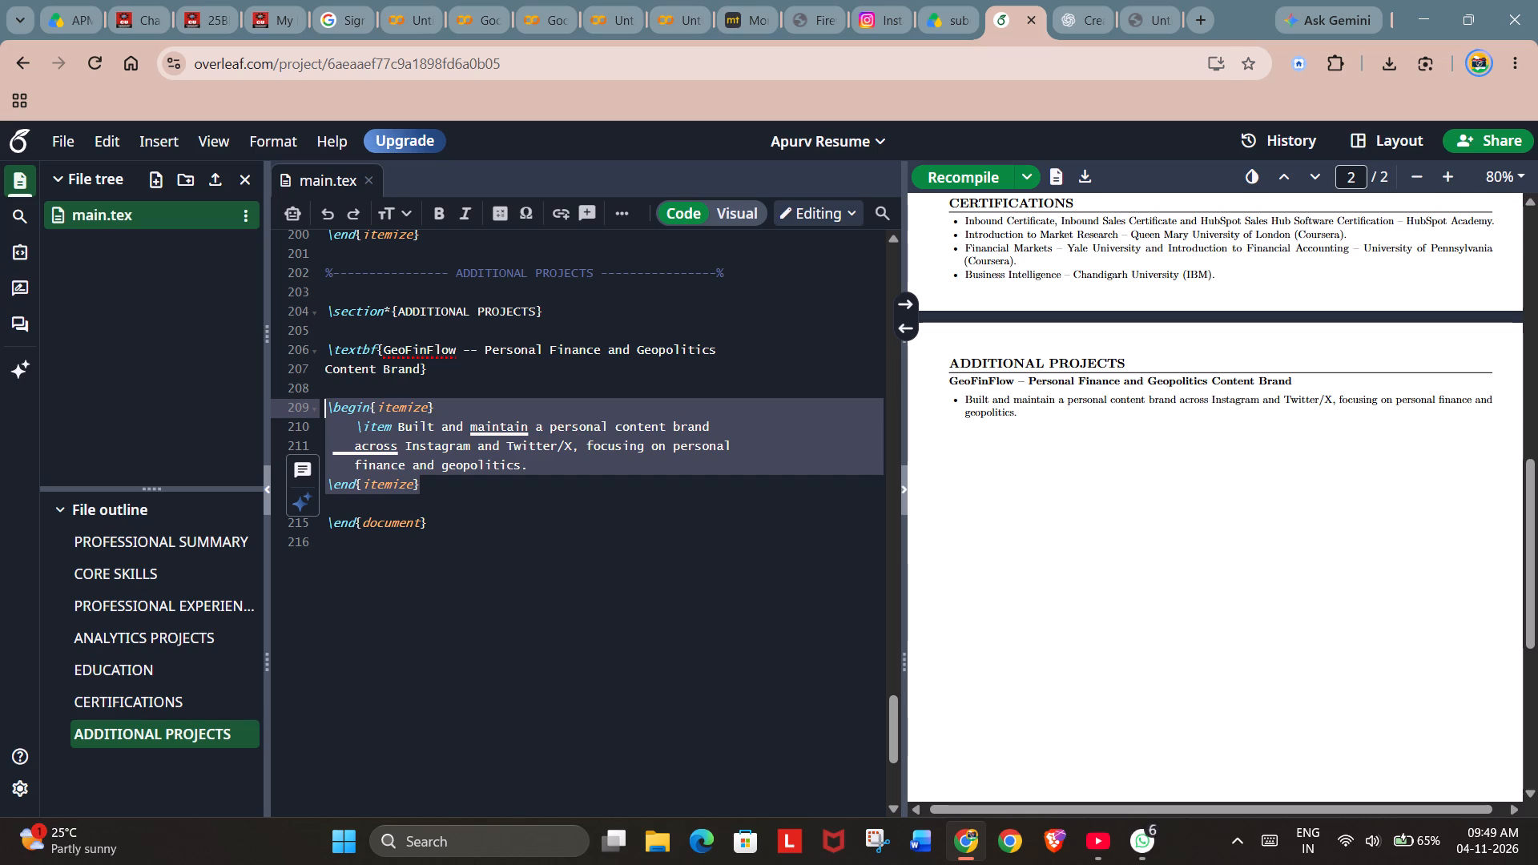
drag(451, 496, 318, 280)
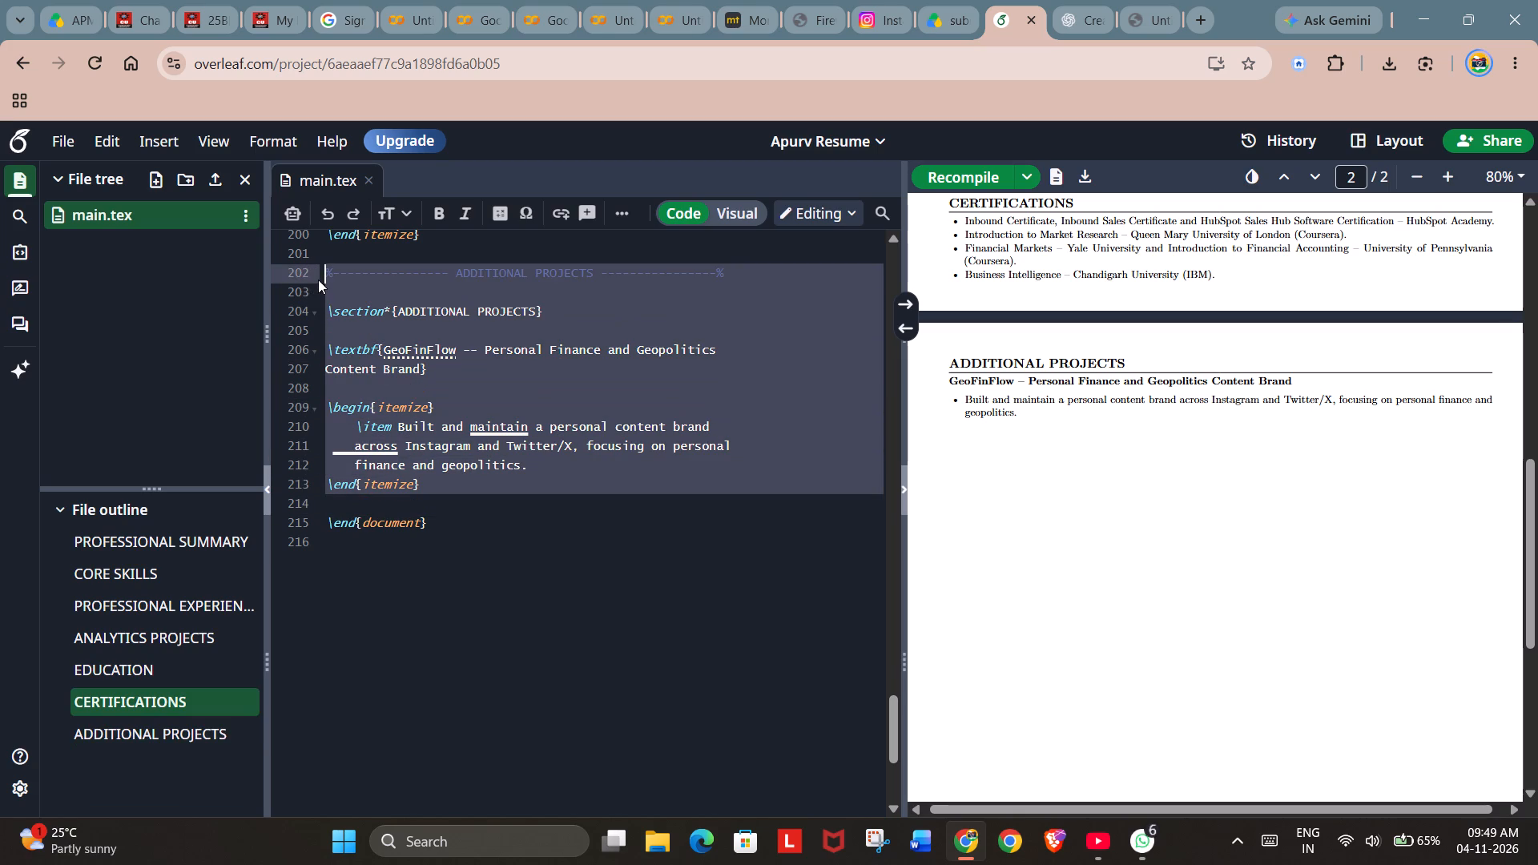
drag(318, 280, 316, 233)
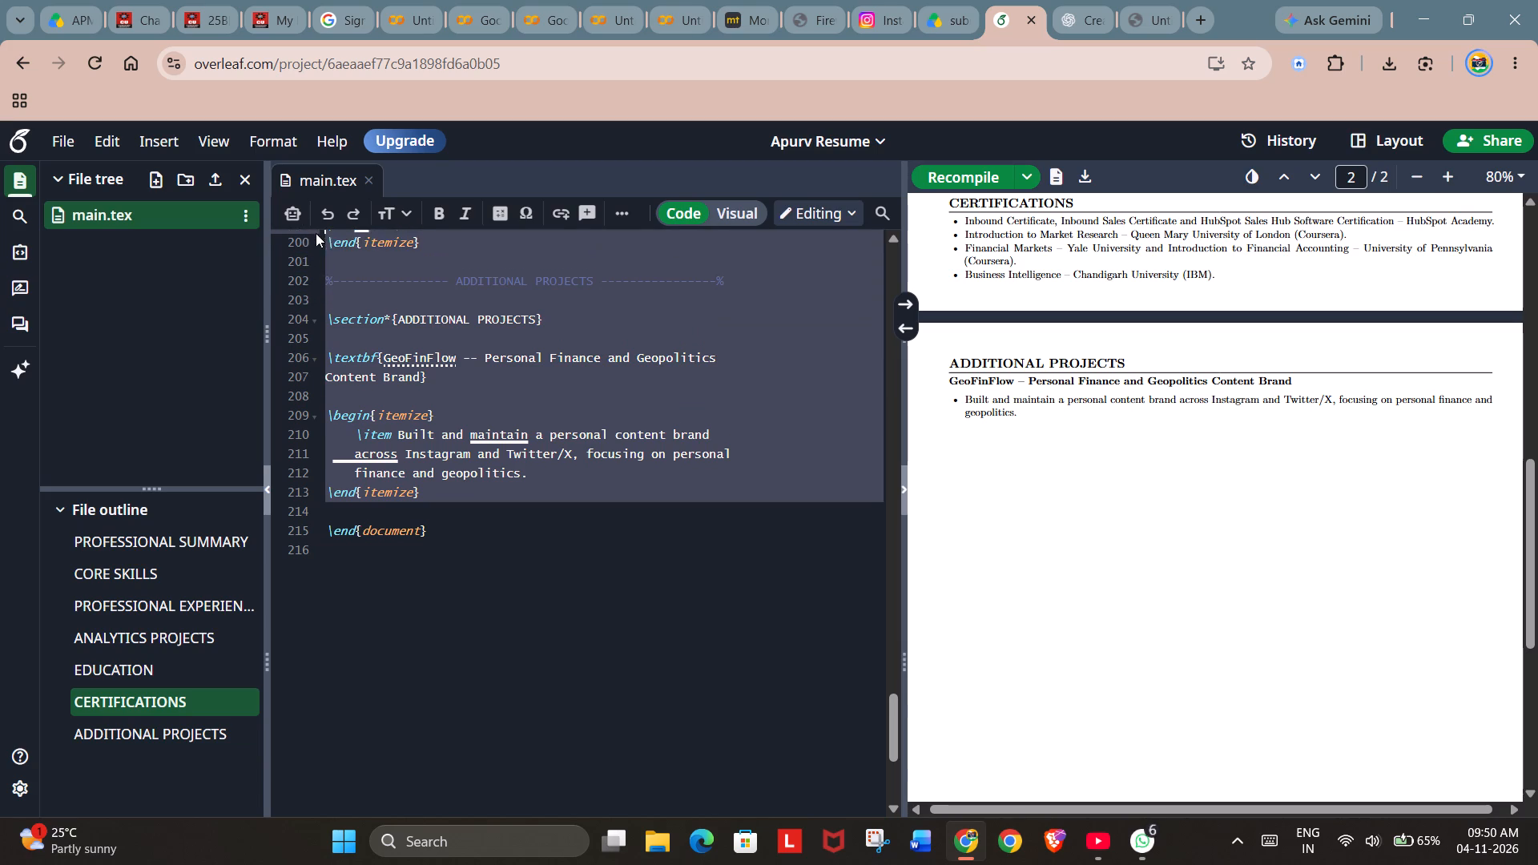
drag(316, 233, 325, 364)
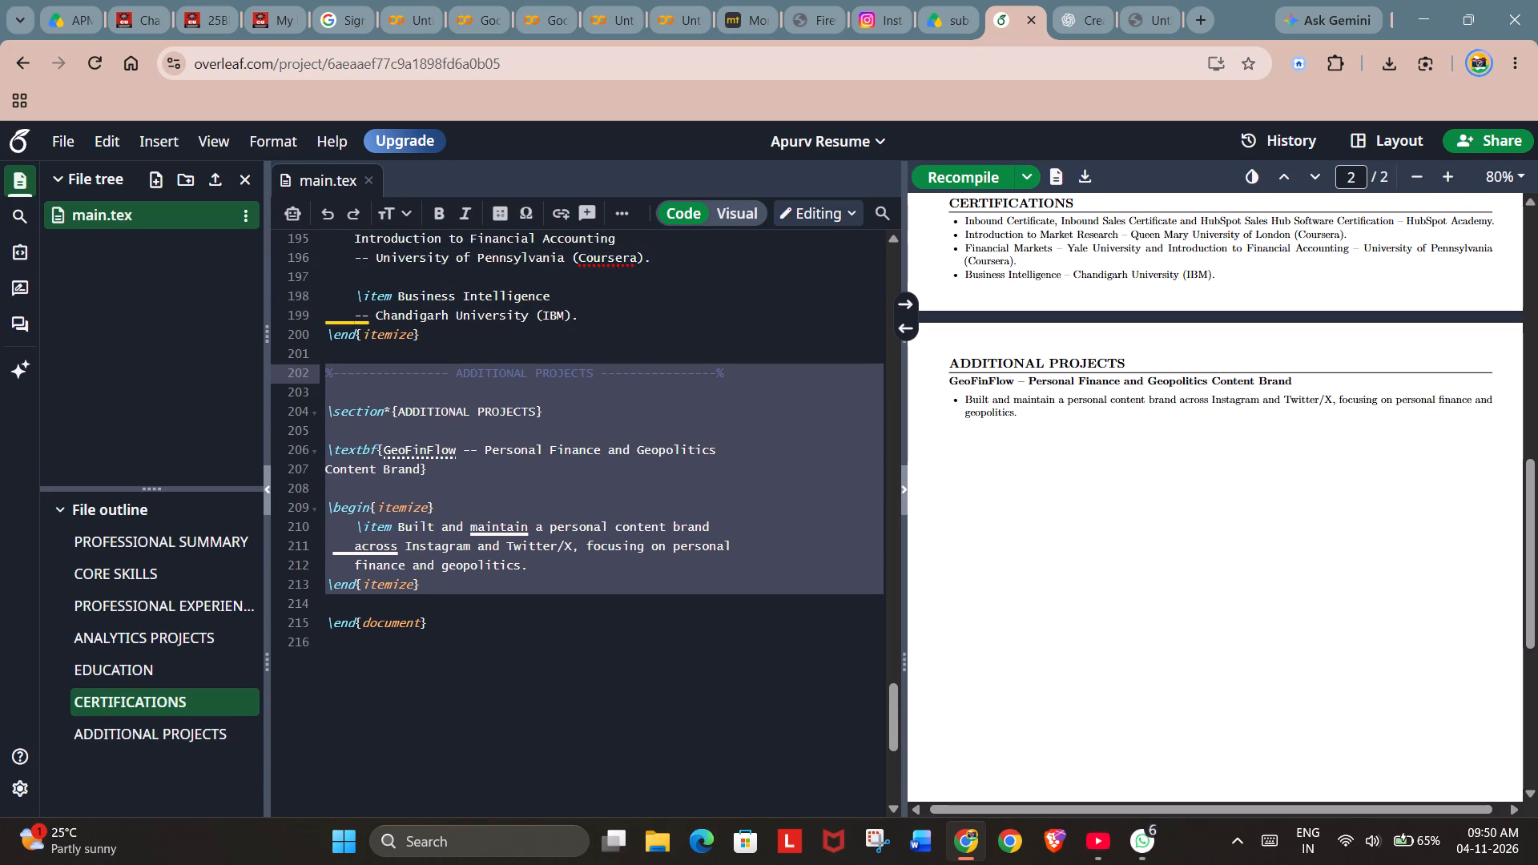
key(BackSpace)
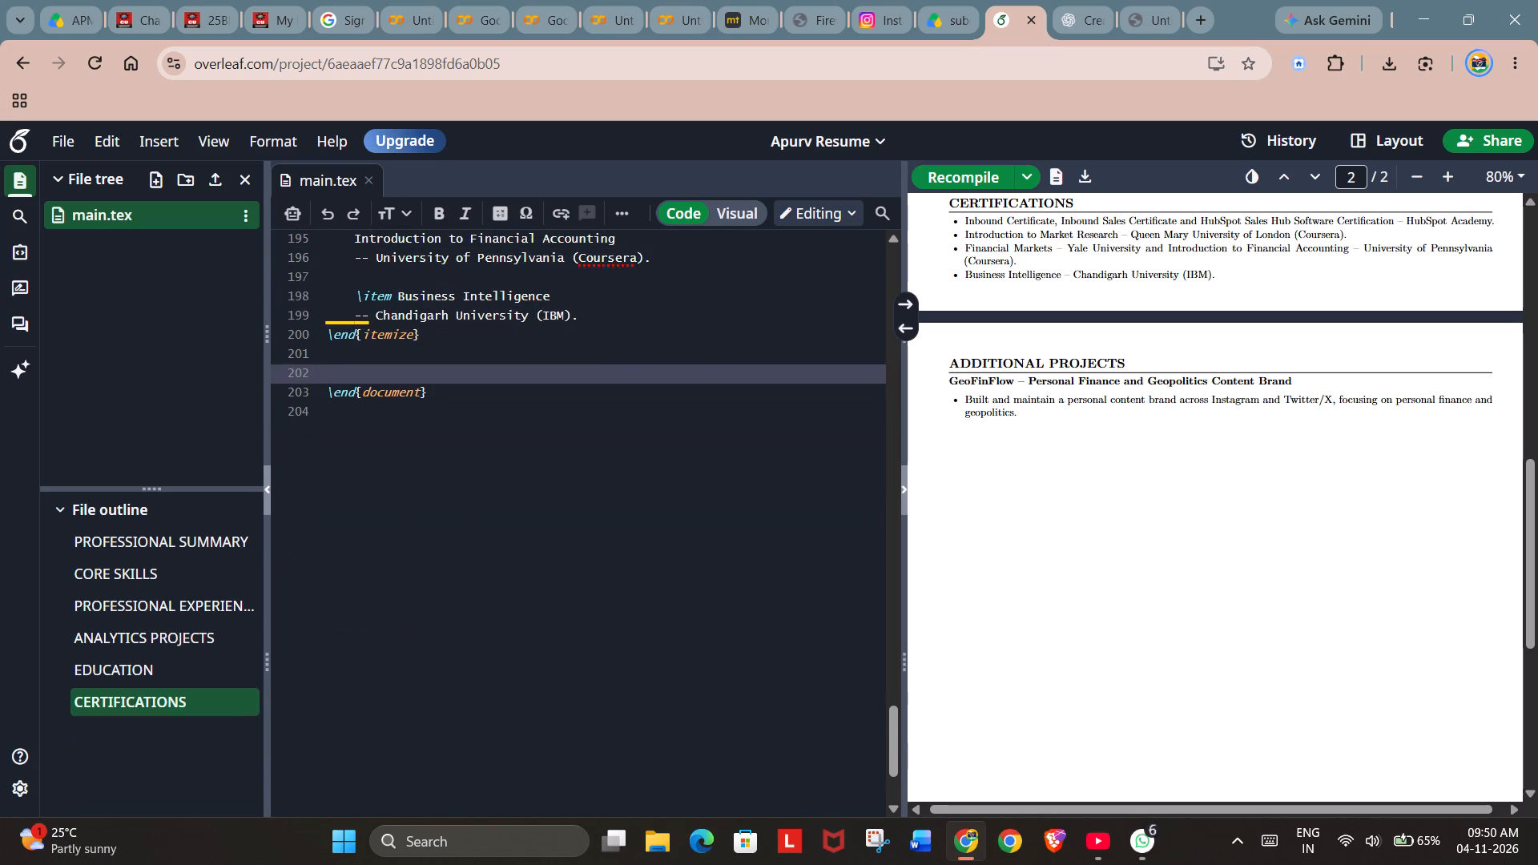
scroll(325, 364, up, 3)
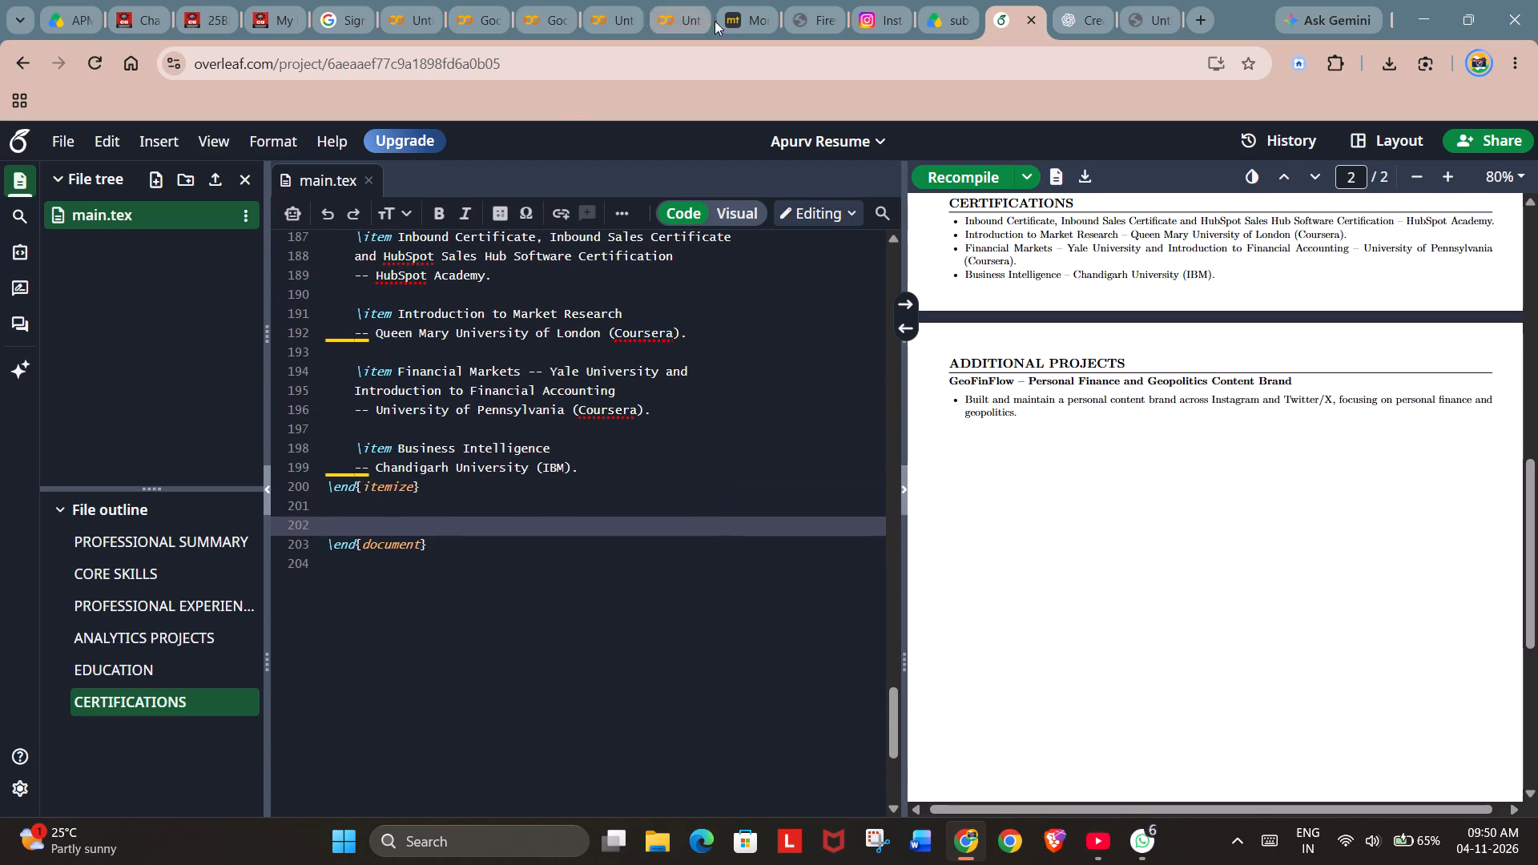
click(976, 183)
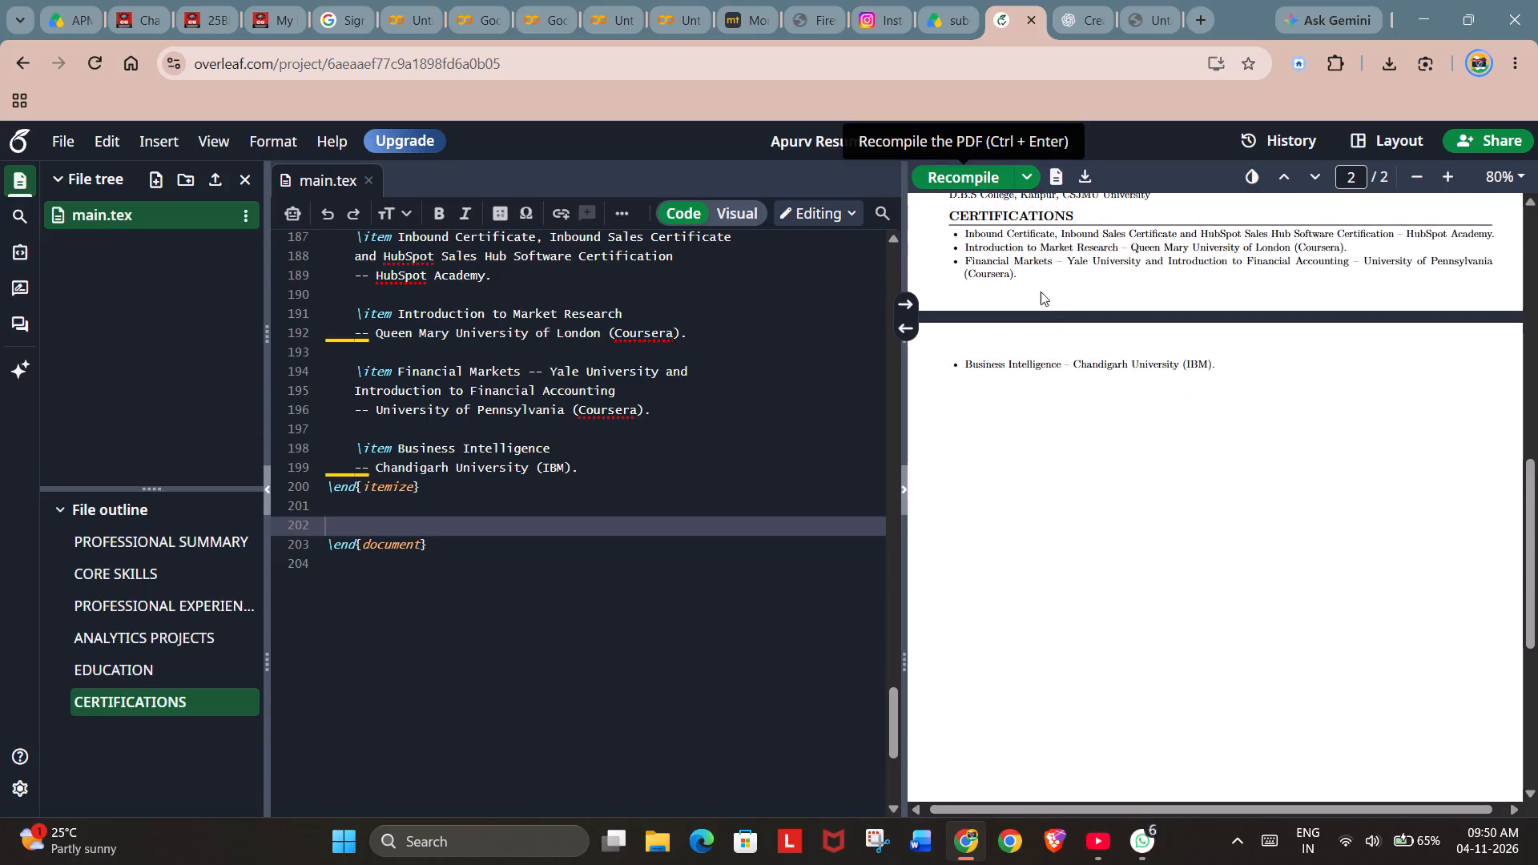
Review the recompiled resume from header to Certifications, checking the page break and which content could still be shortened.
scroll(1004, 537, up, 3)
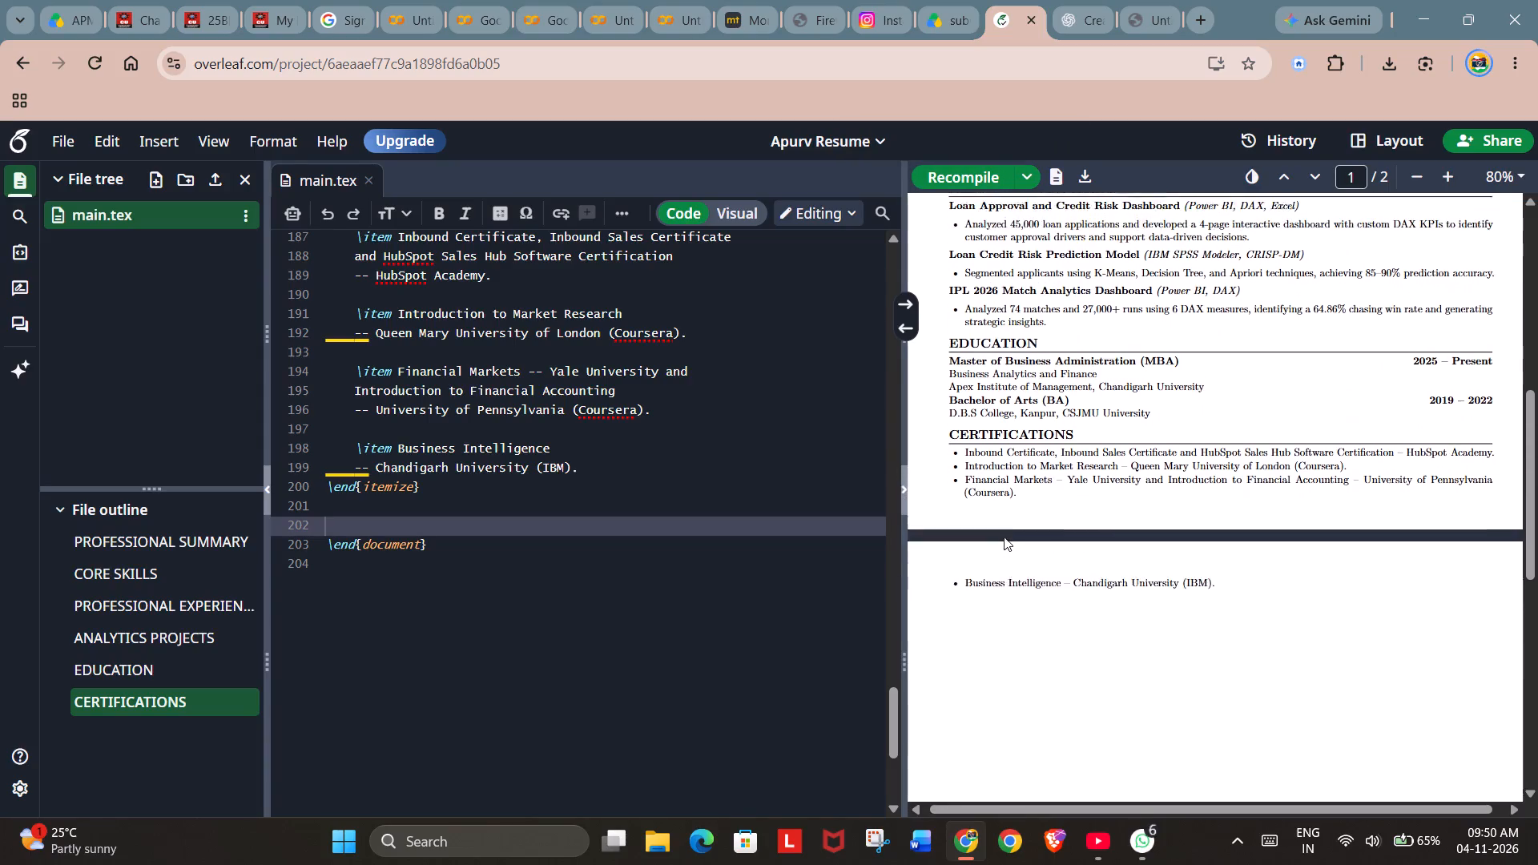
scroll(1004, 537, up, 4)
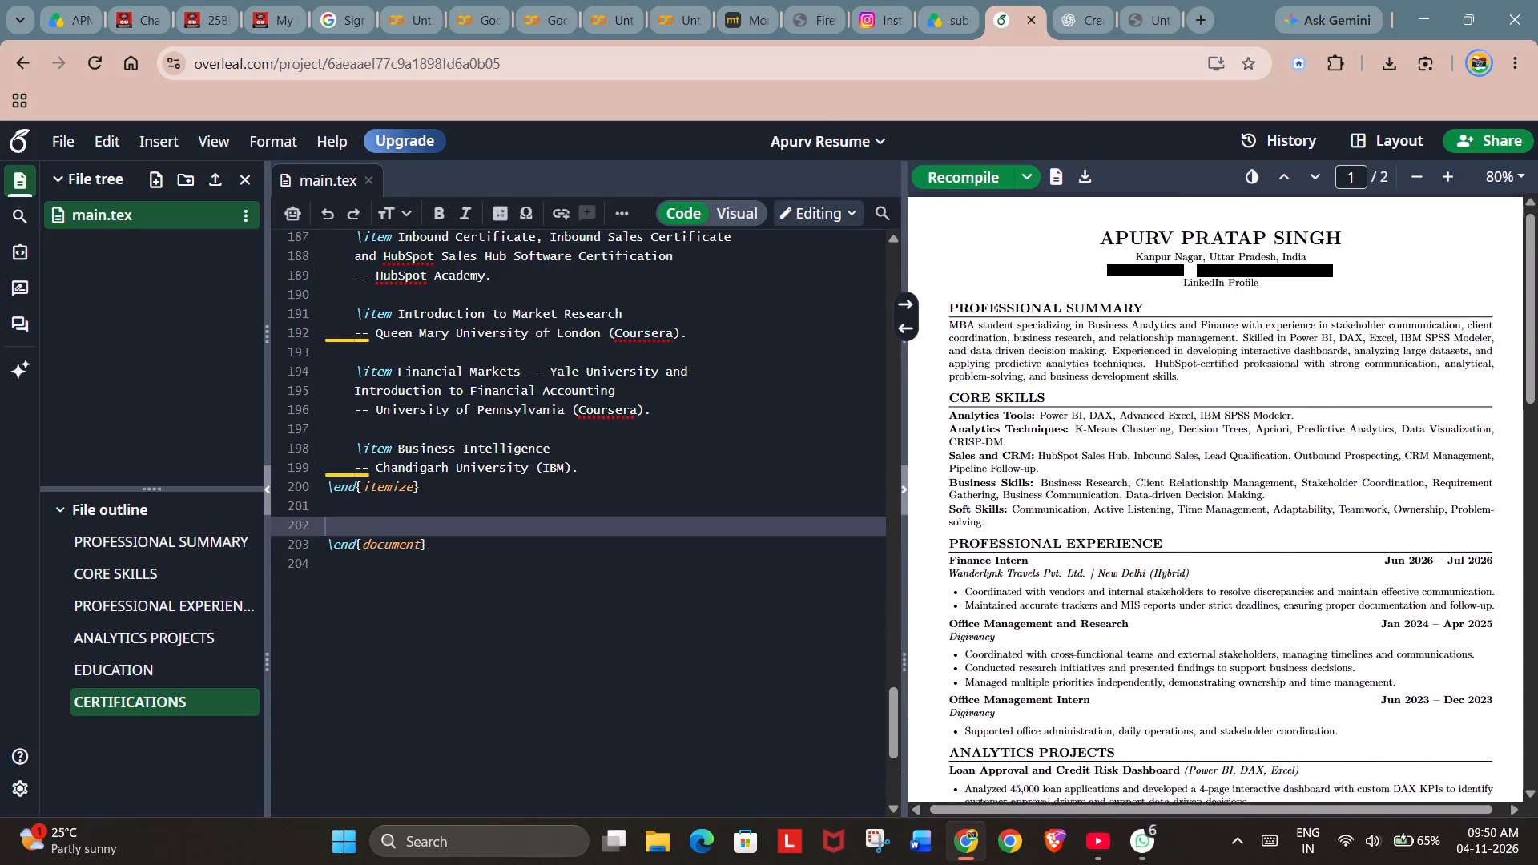
scroll(1004, 537, up, 2)
scroll(1004, 537, down, 4)
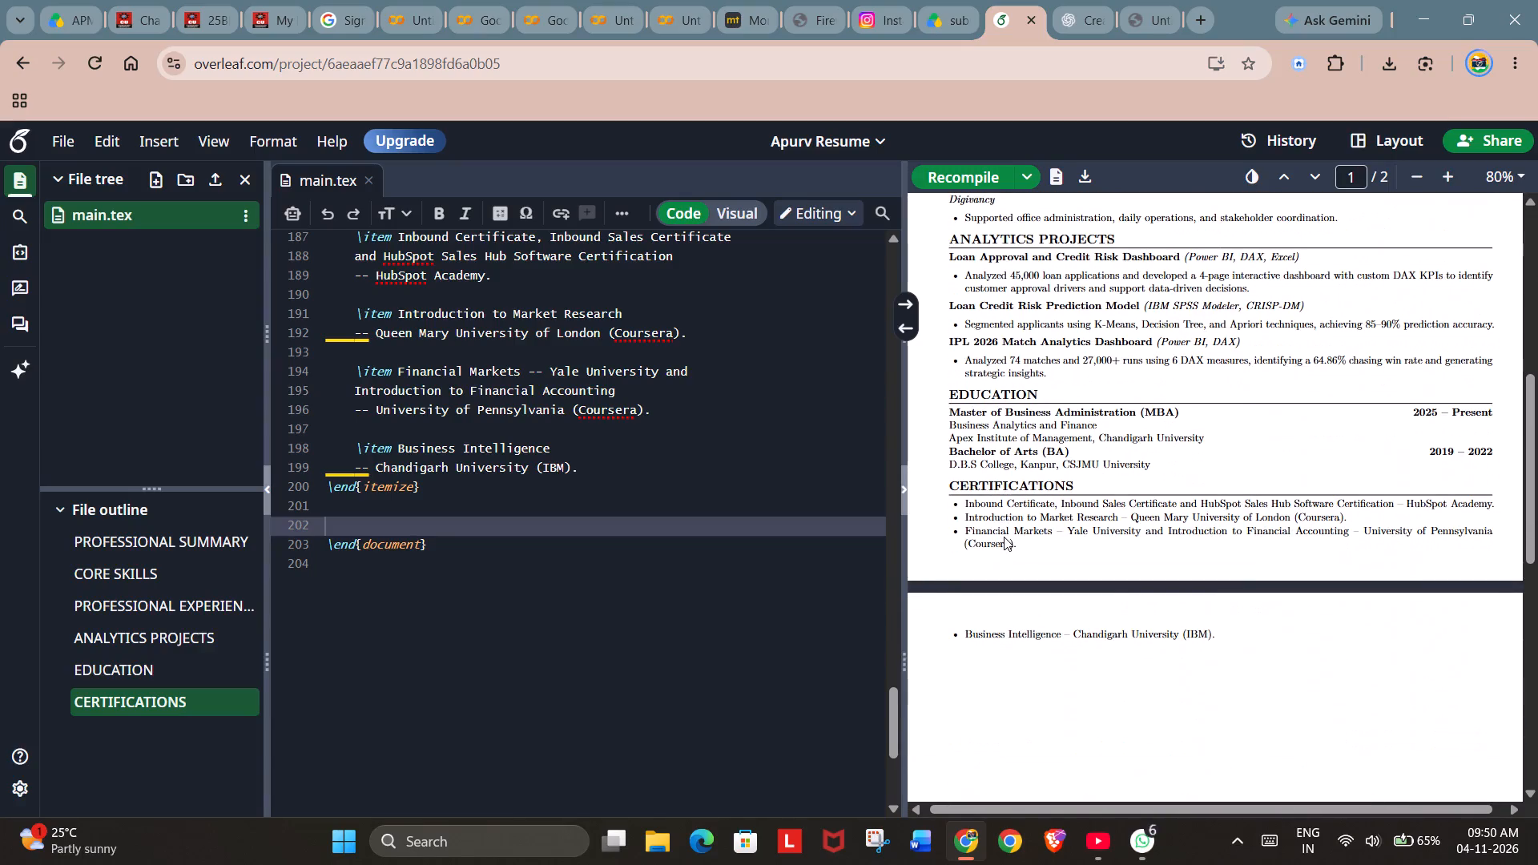
scroll(1004, 537, down, 2)
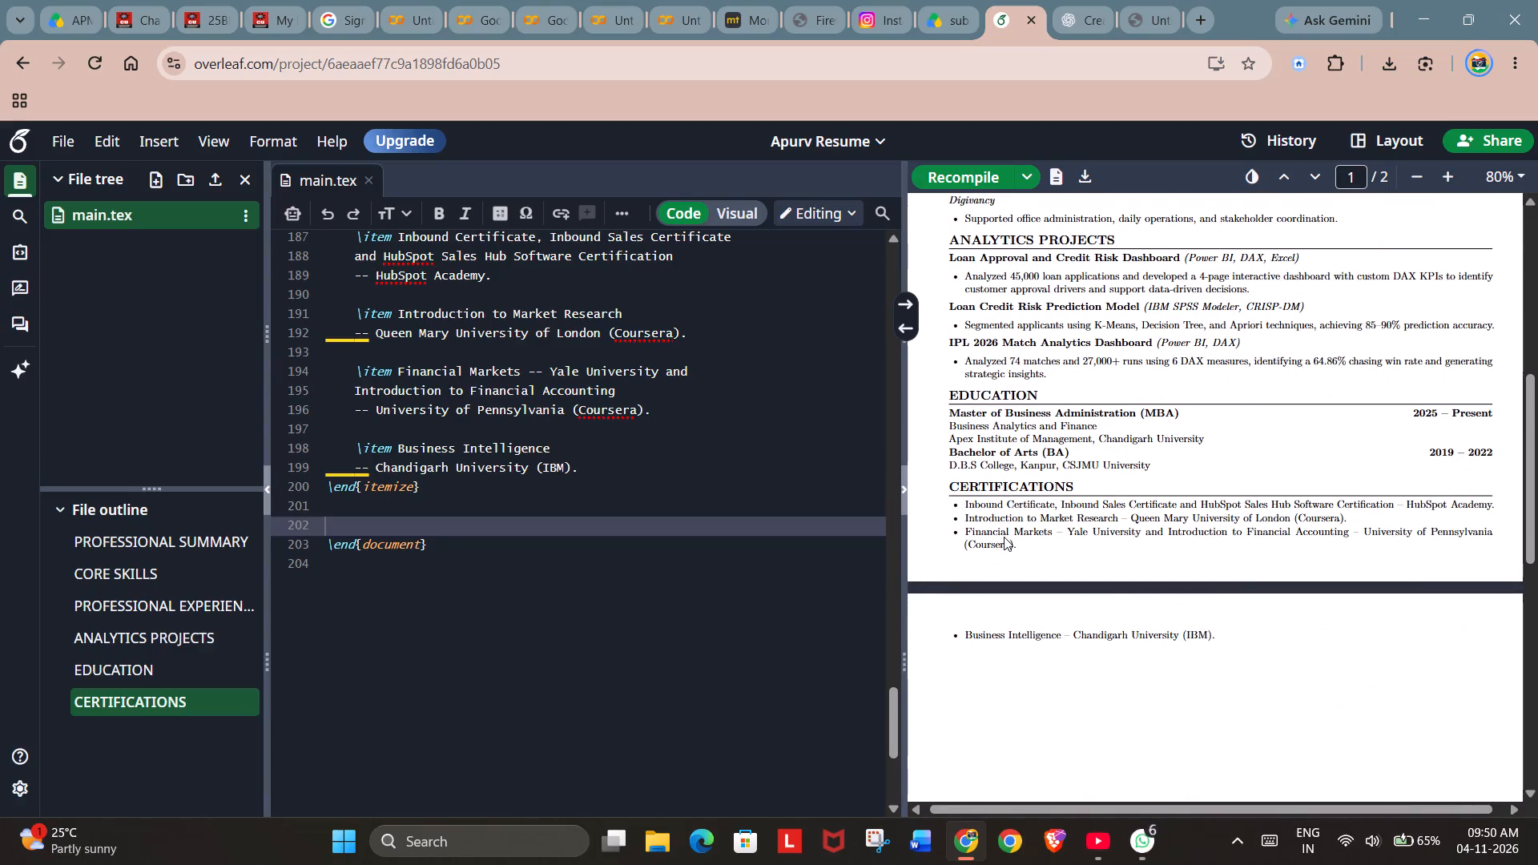
scroll(1004, 537, down, 1)
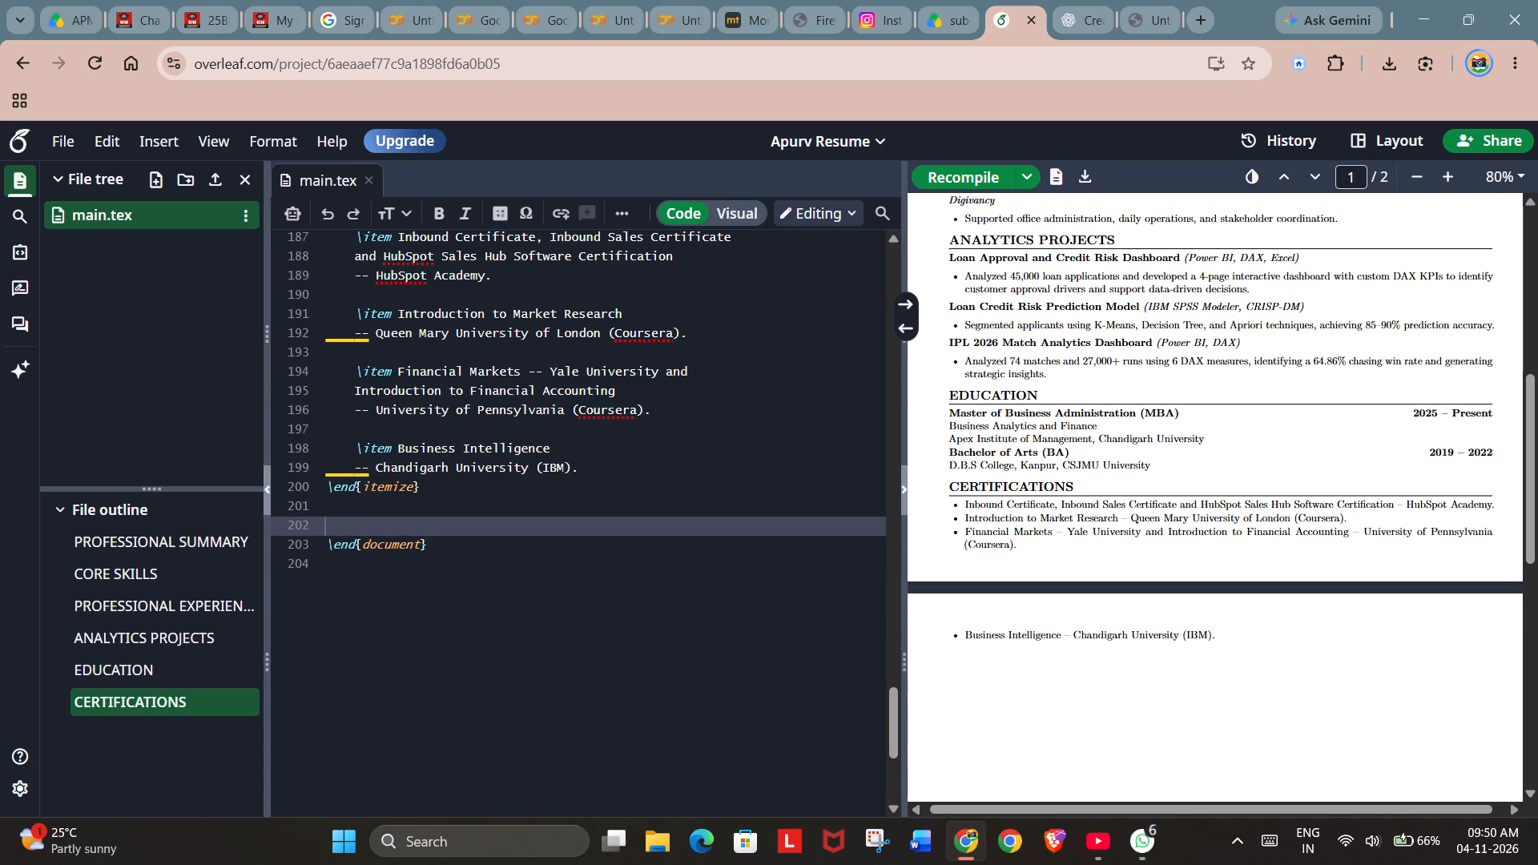
scroll(1004, 537, up, 4)
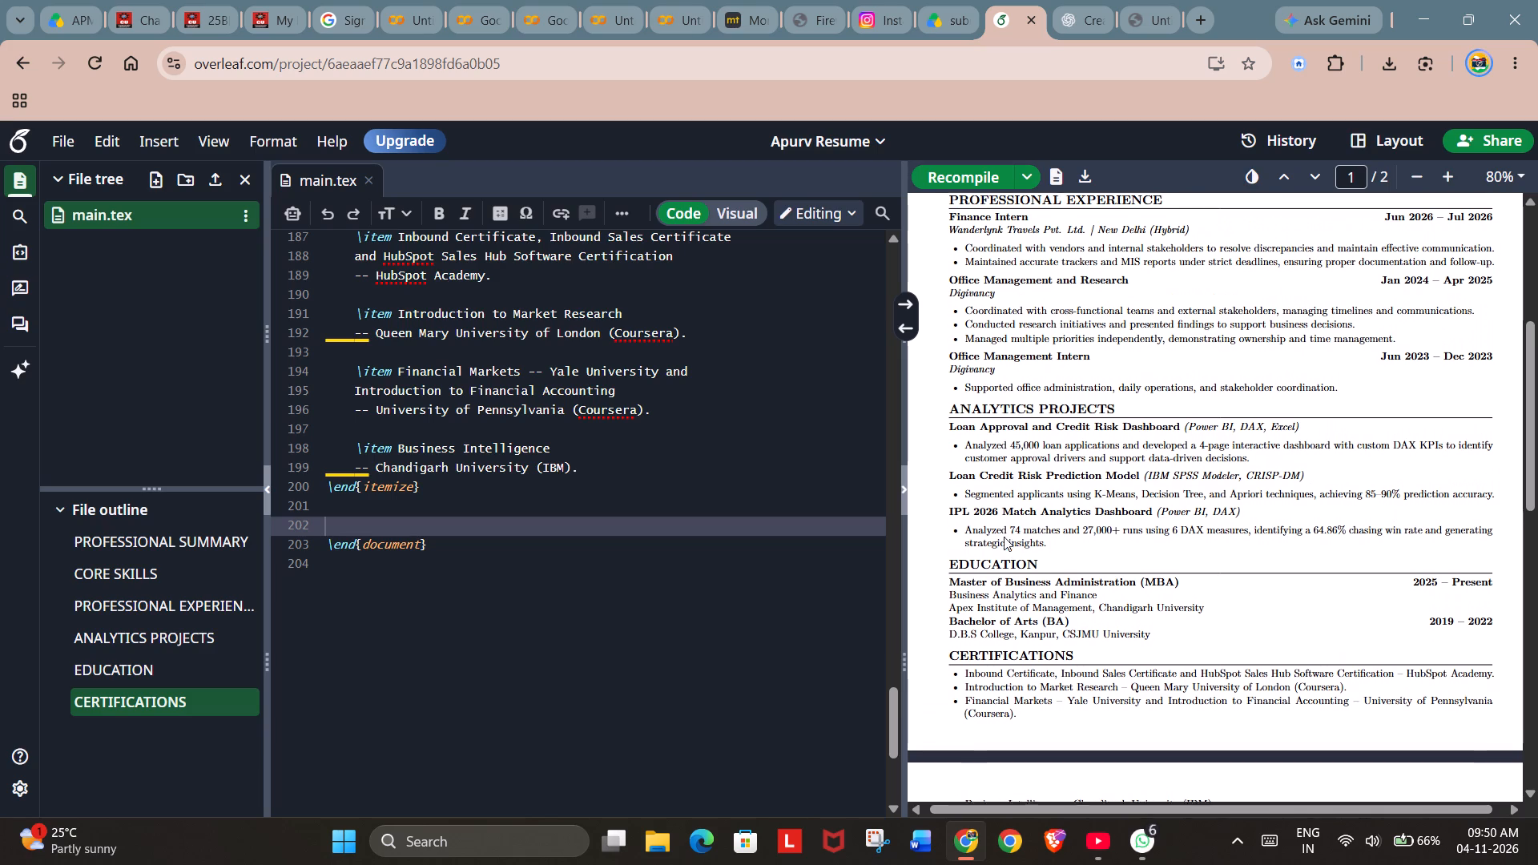
scroll(1004, 537, up, 1)
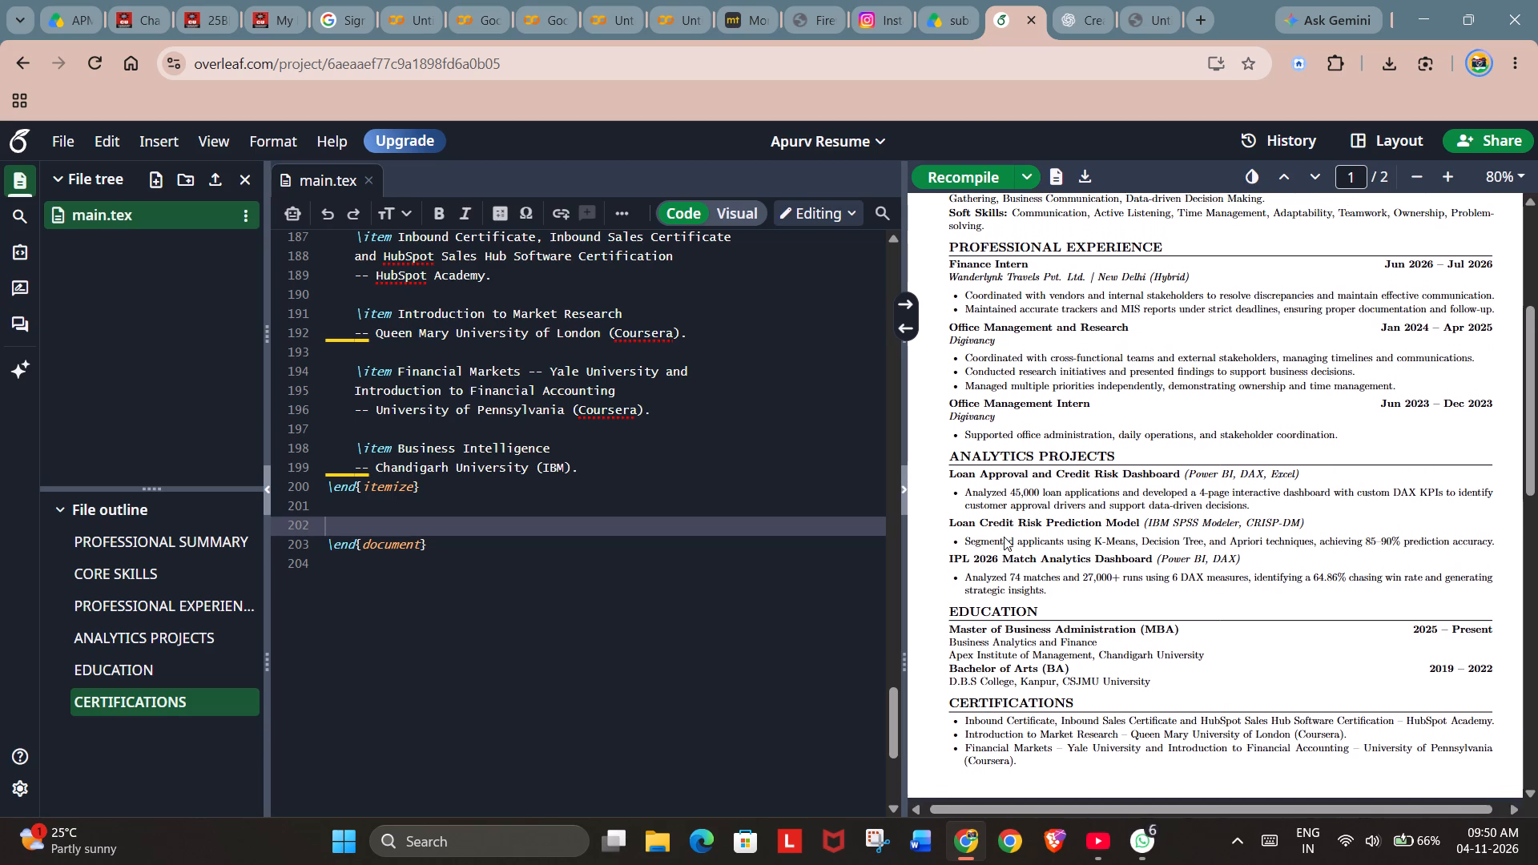
scroll(1004, 537, up, 2)
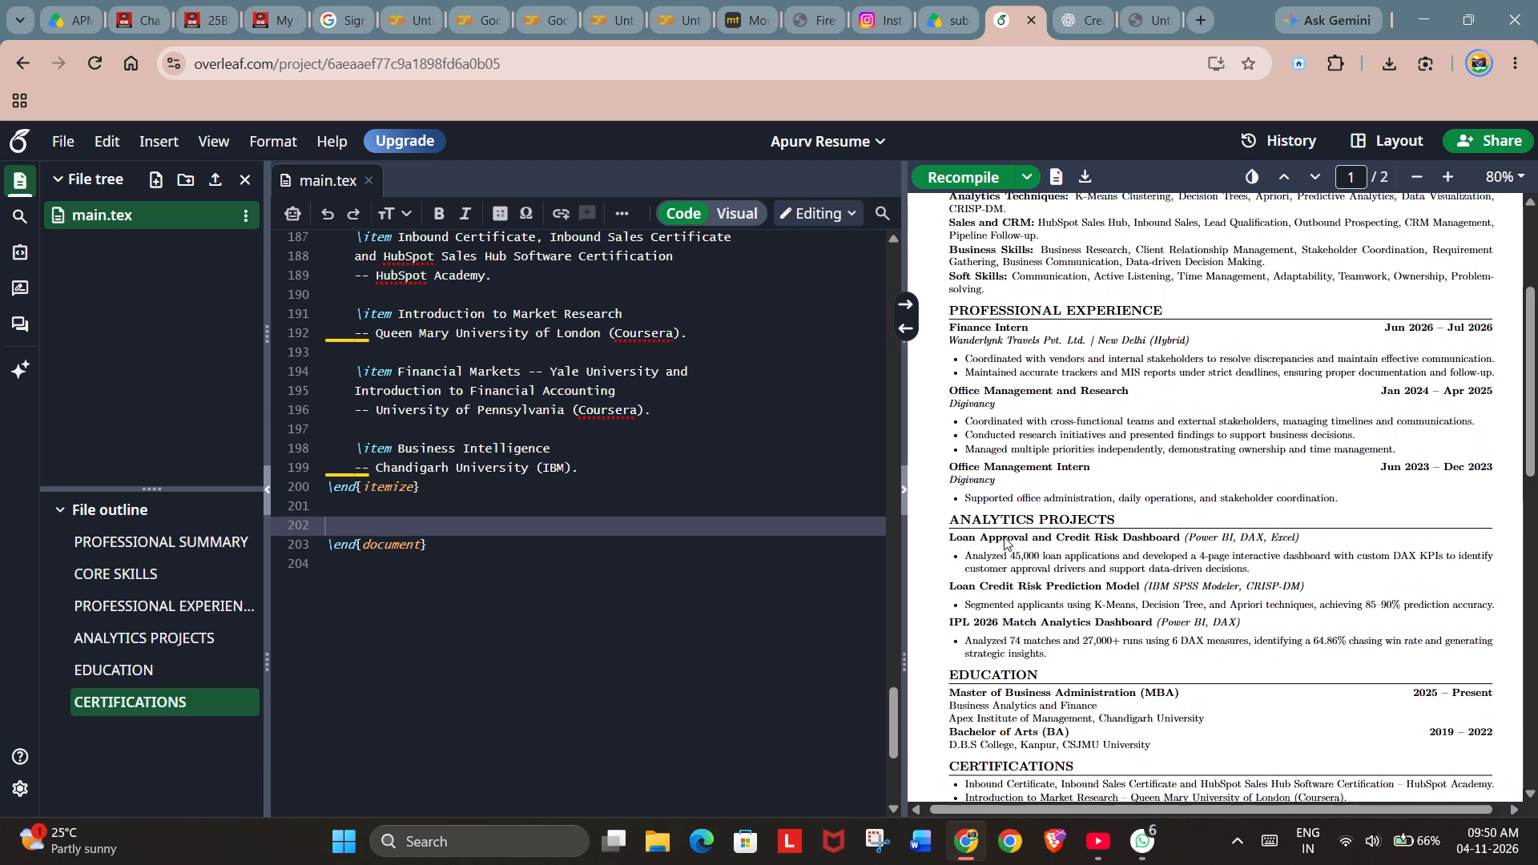
scroll(1004, 537, up, 3)
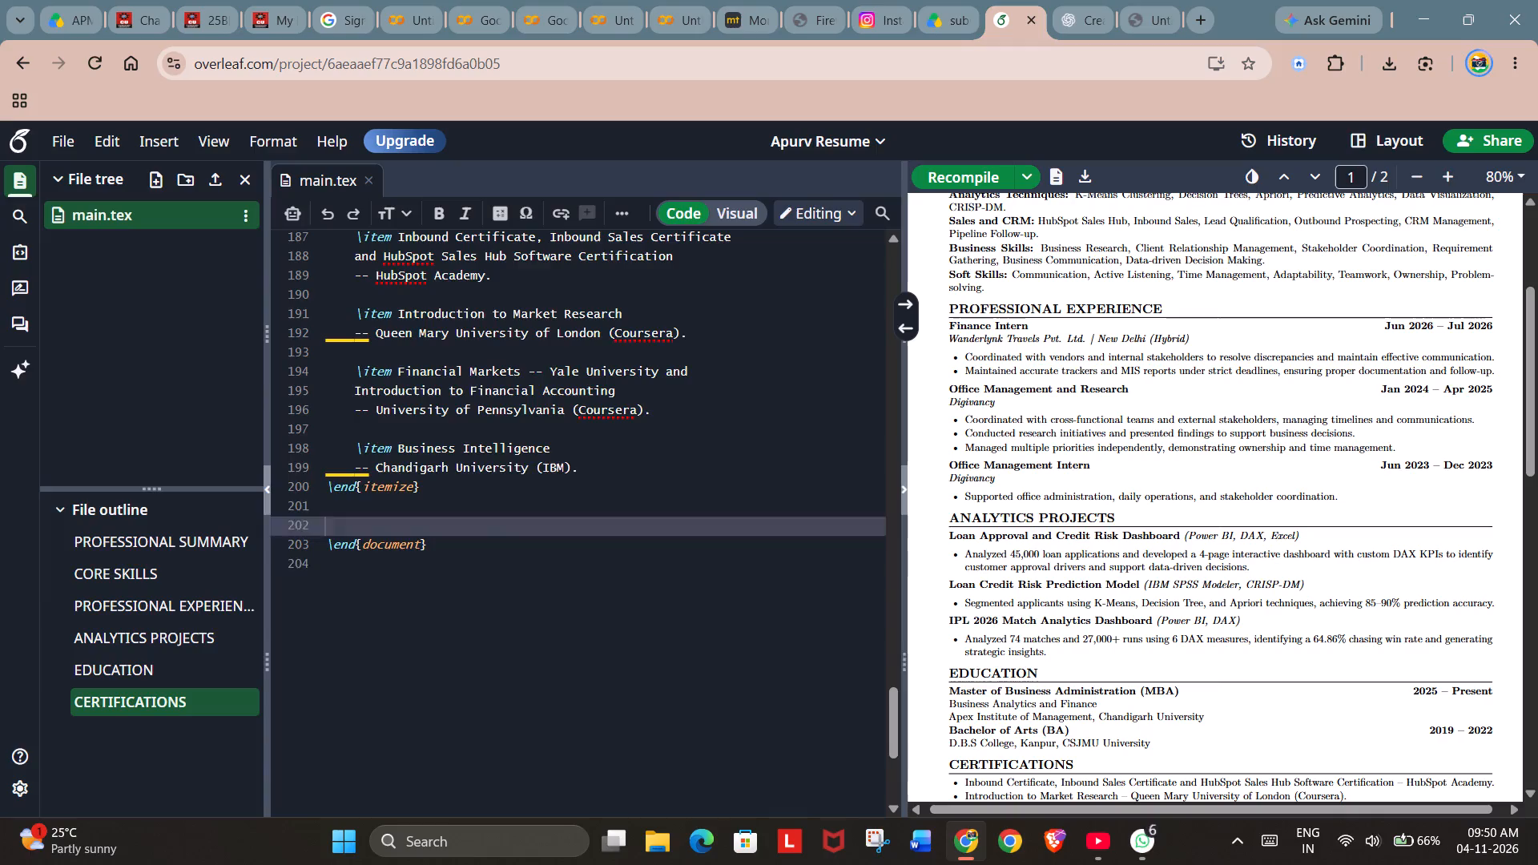
Select the entire LaTeX code of main.tex.
drag(457, 560, 310, 204)
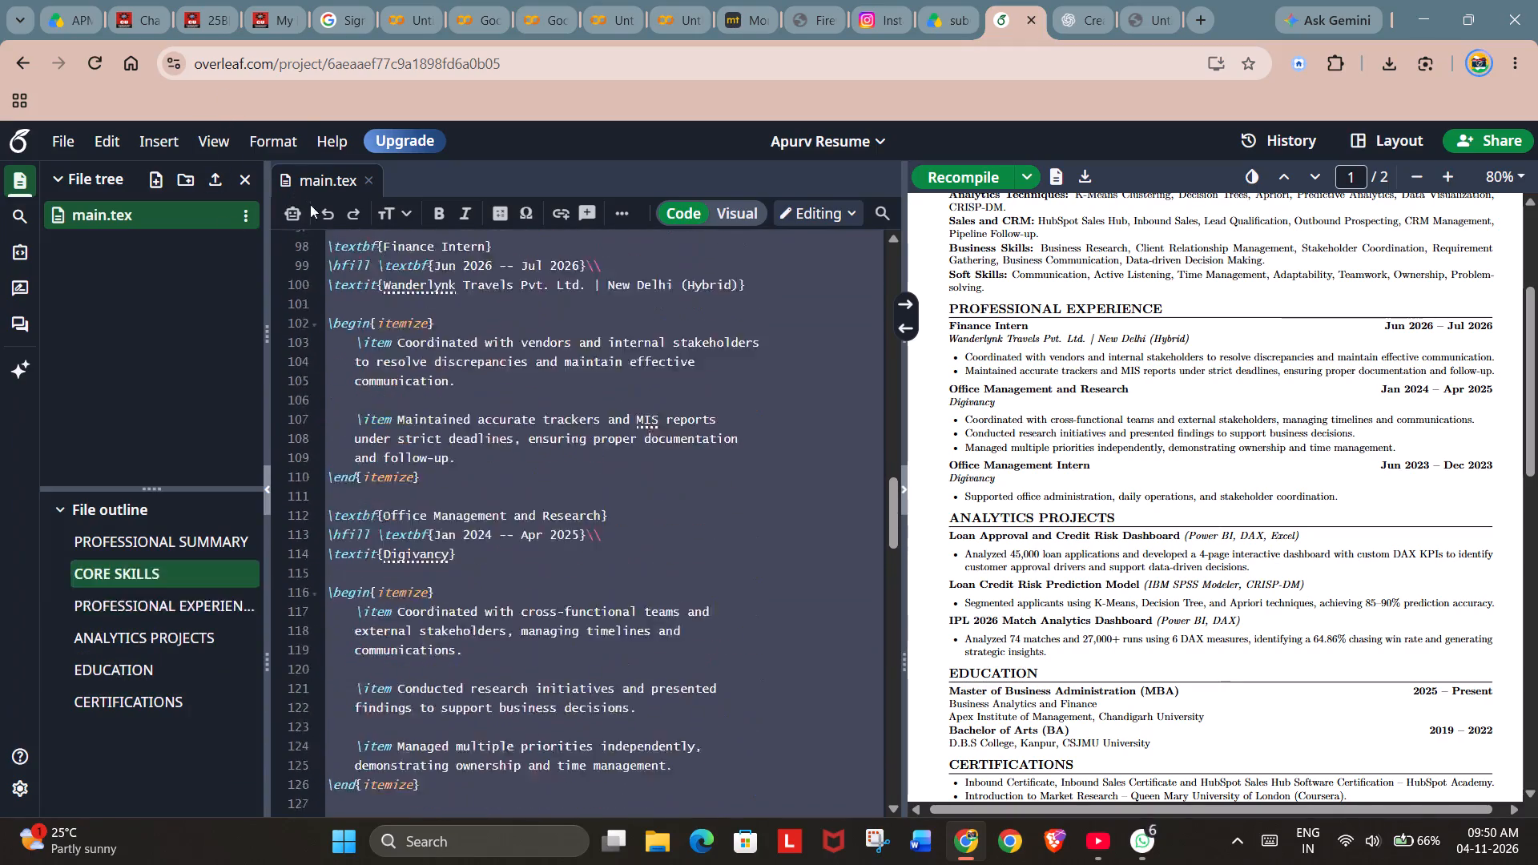
drag(310, 204, 322, 183)
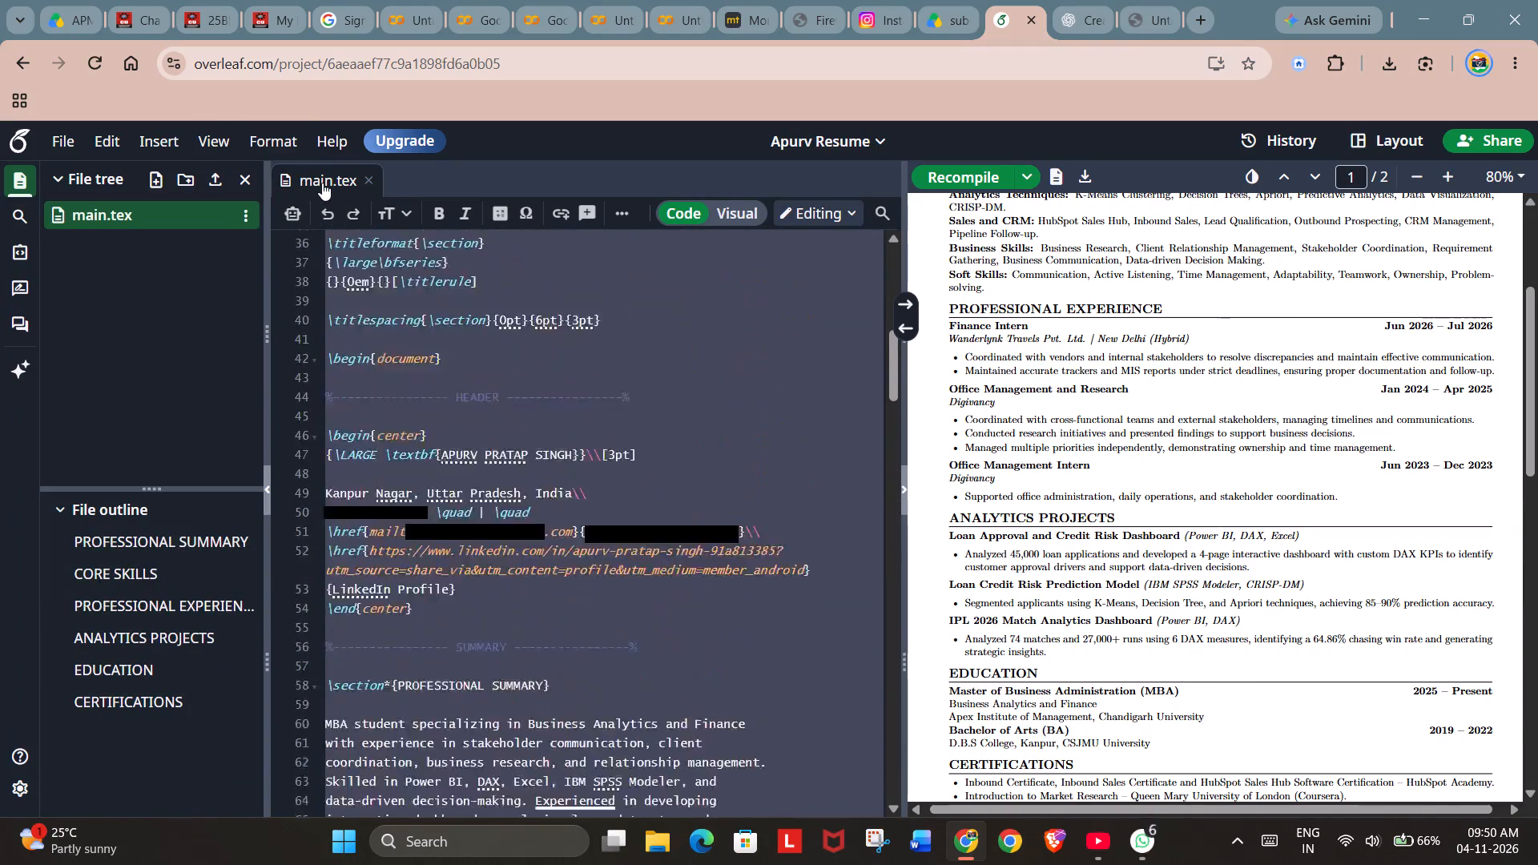
drag(322, 183, 322, 183)
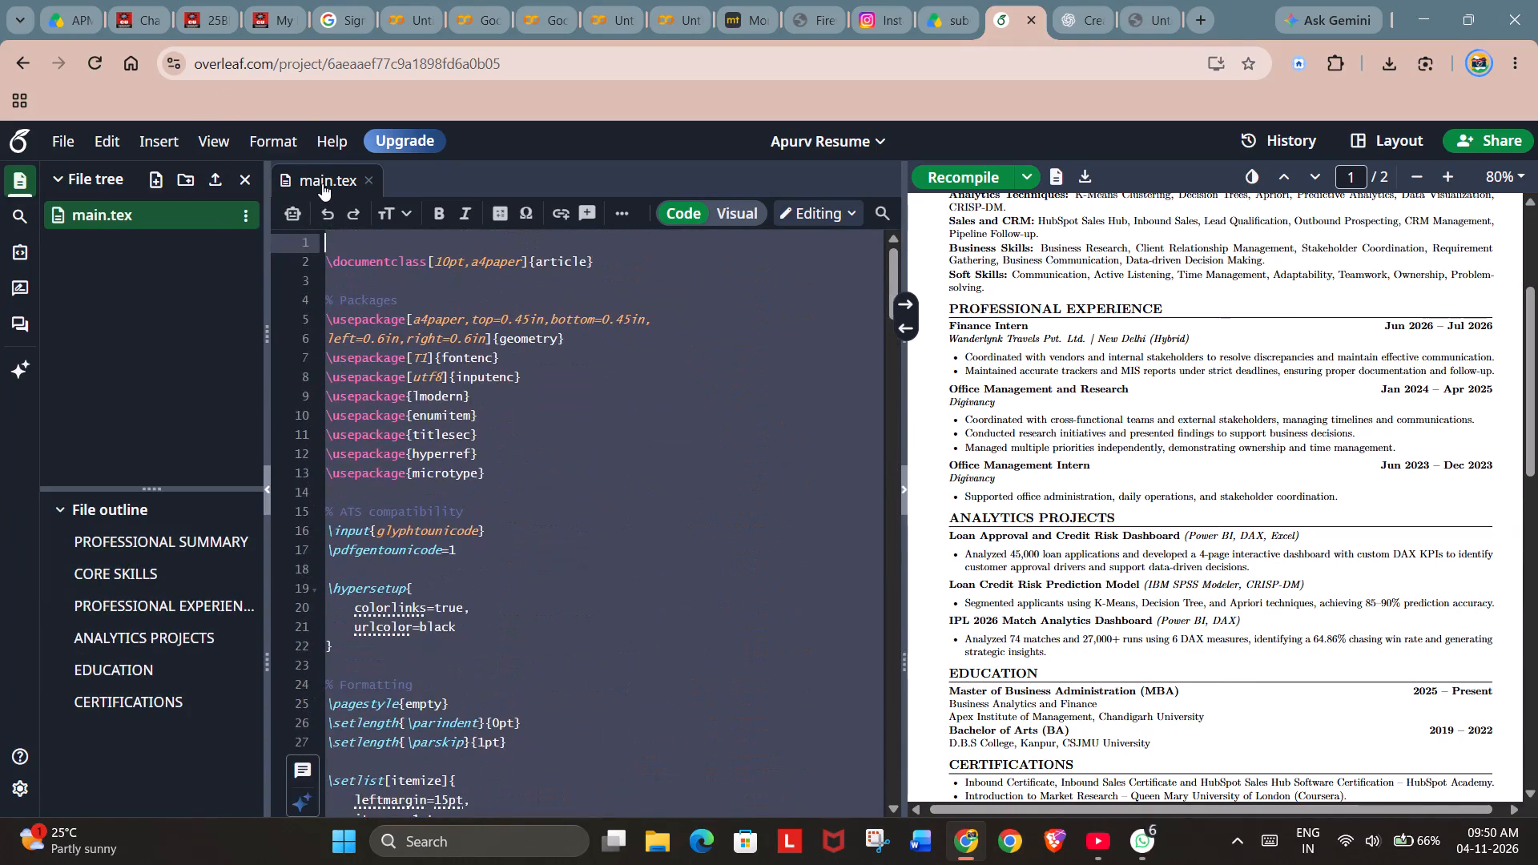
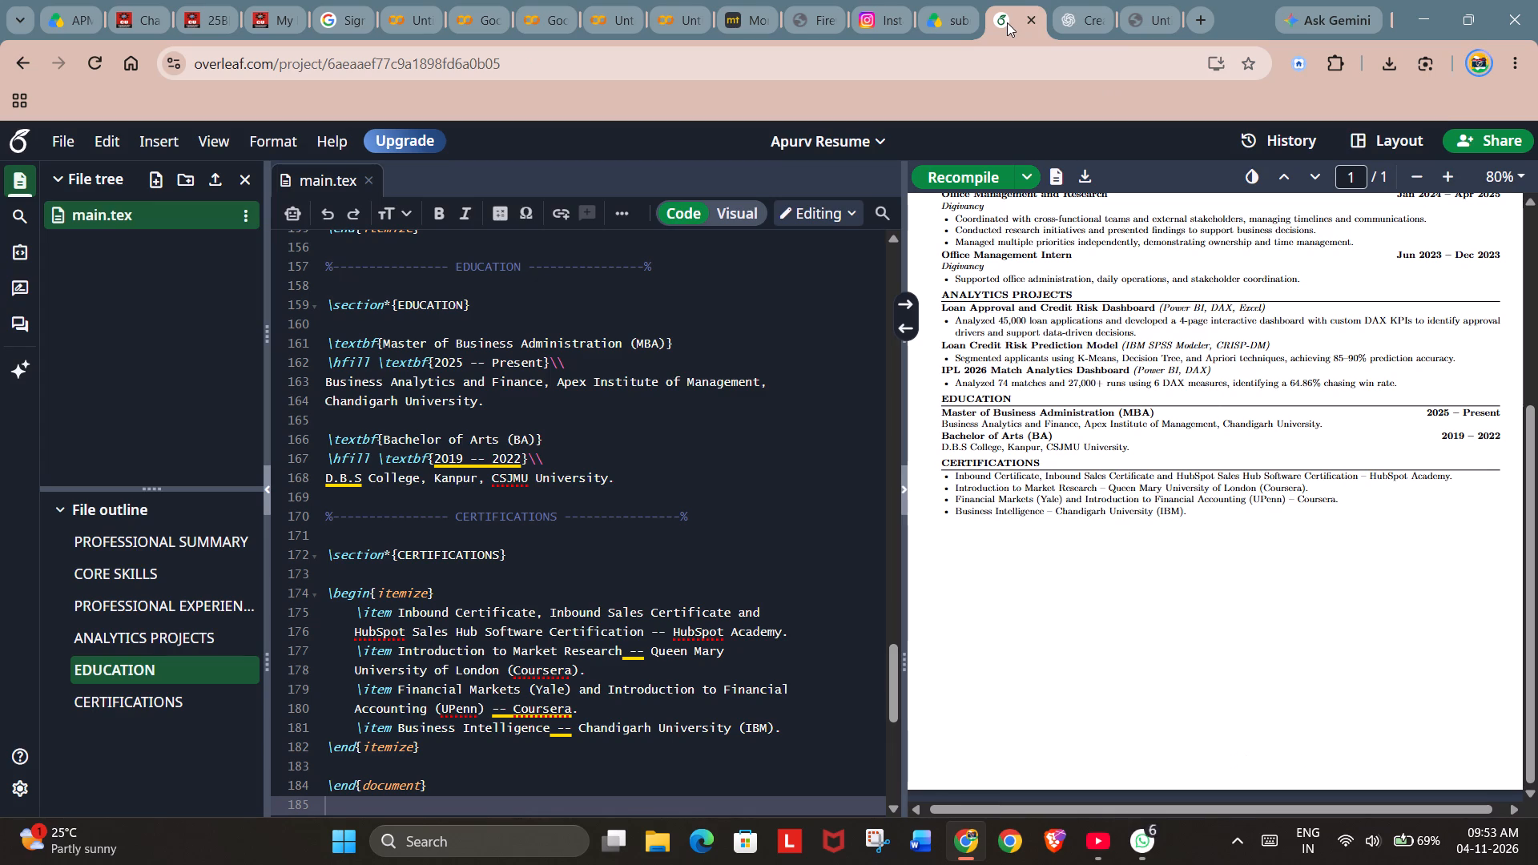
click(557, 426)
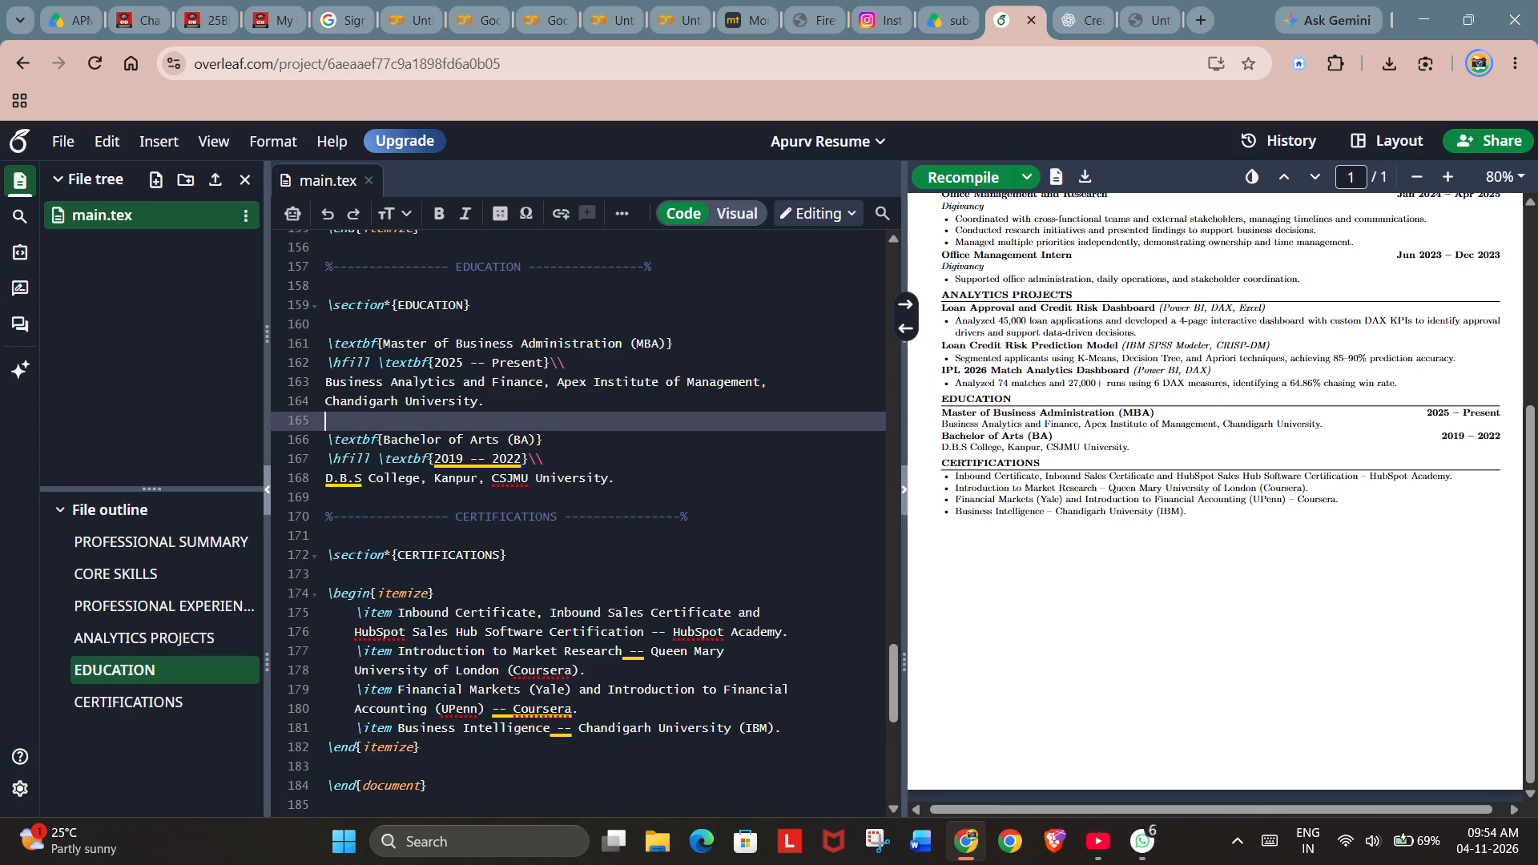
key(ctrl+a)
key(ctrl+v)
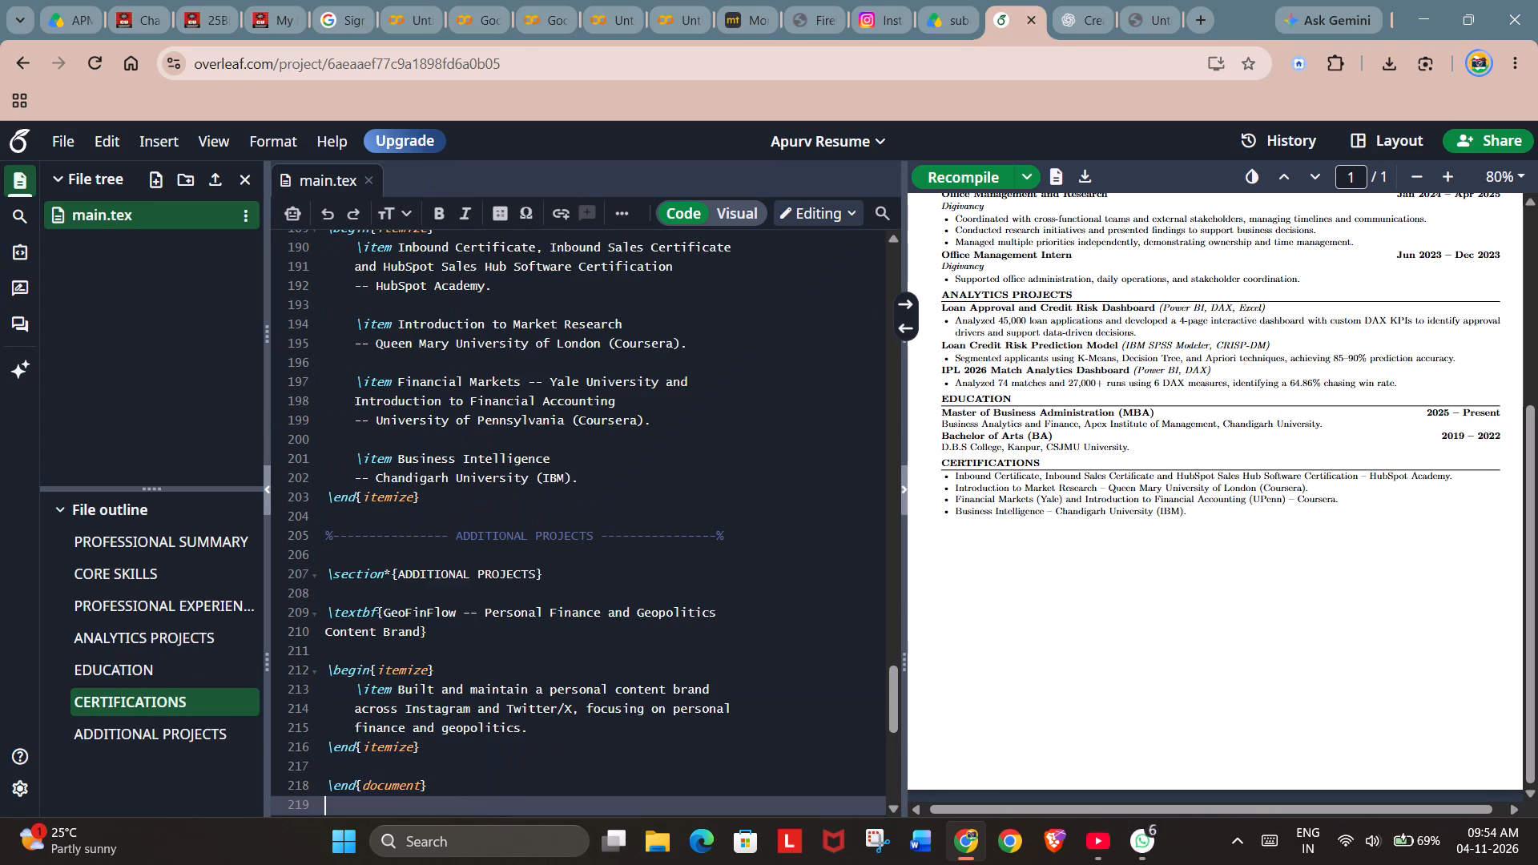
click(985, 172)
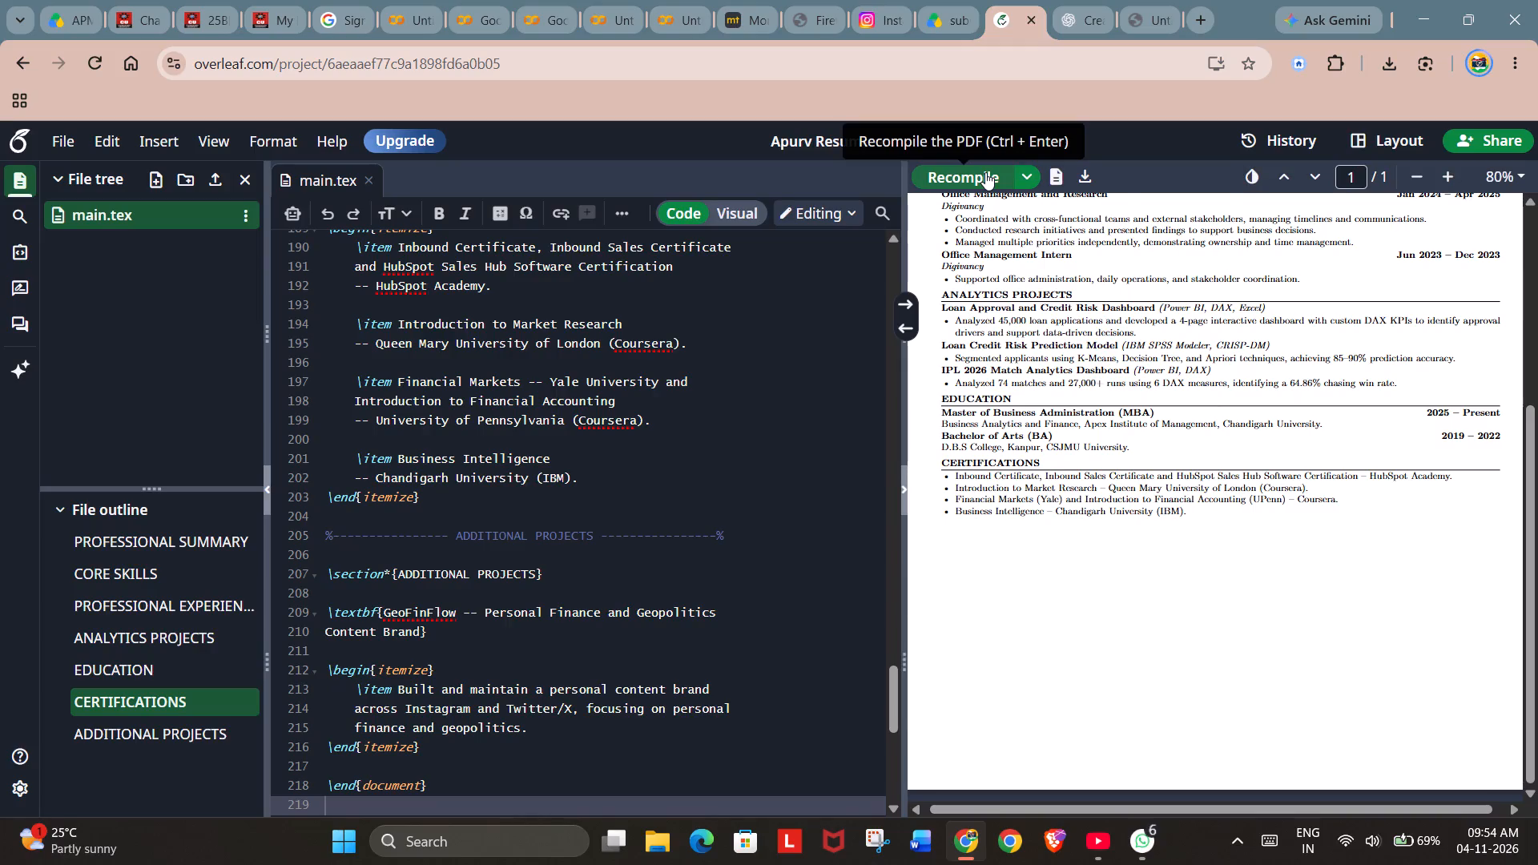
scroll(1153, 387, down, 2)
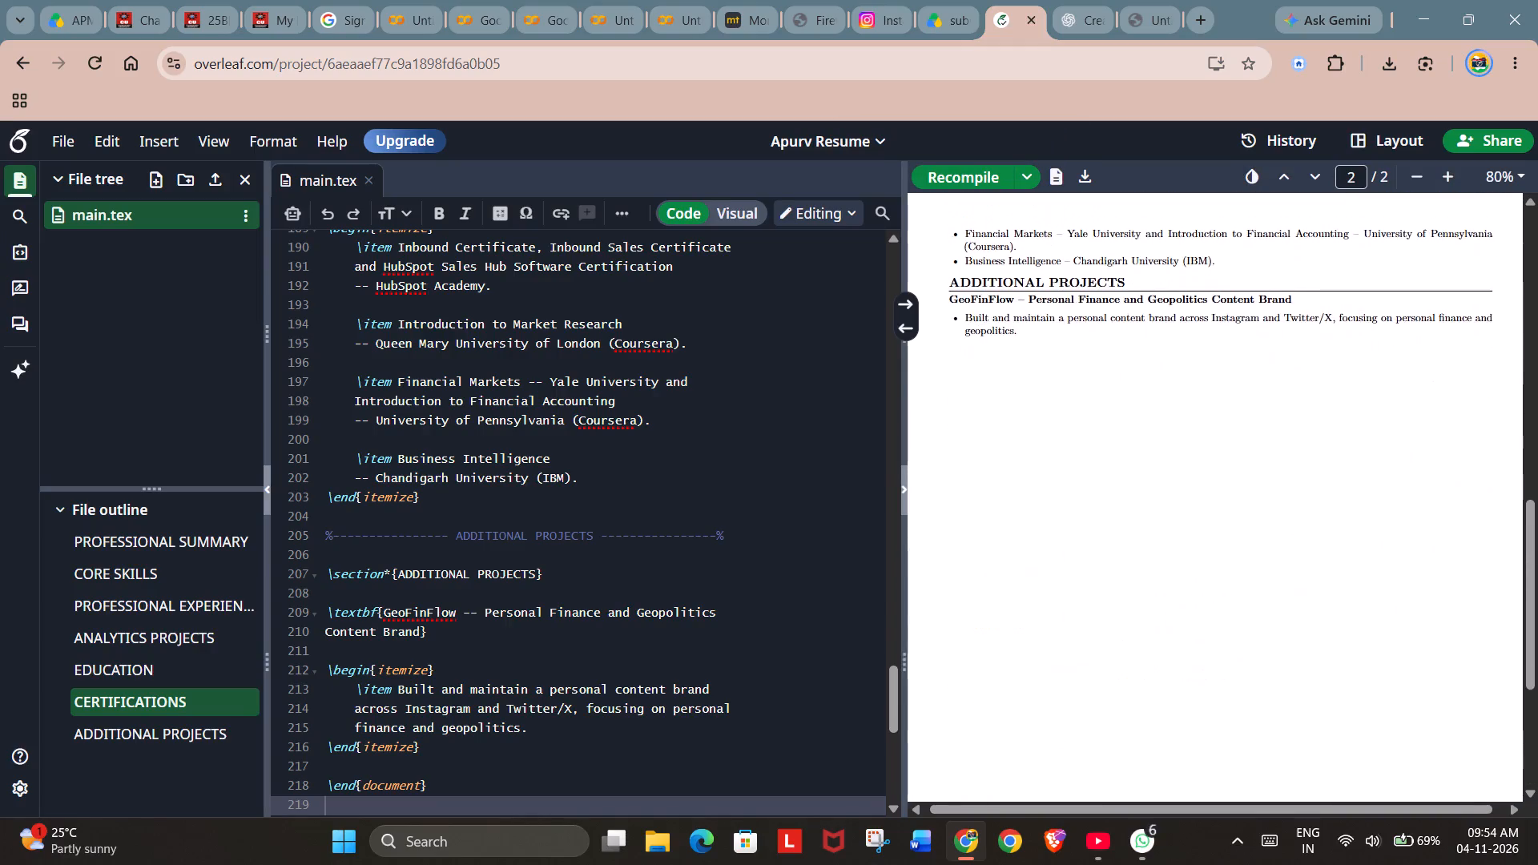
scroll(1153, 387, down, 1)
scroll(1153, 387, right, 1)
scroll(1153, 387, up, 1)
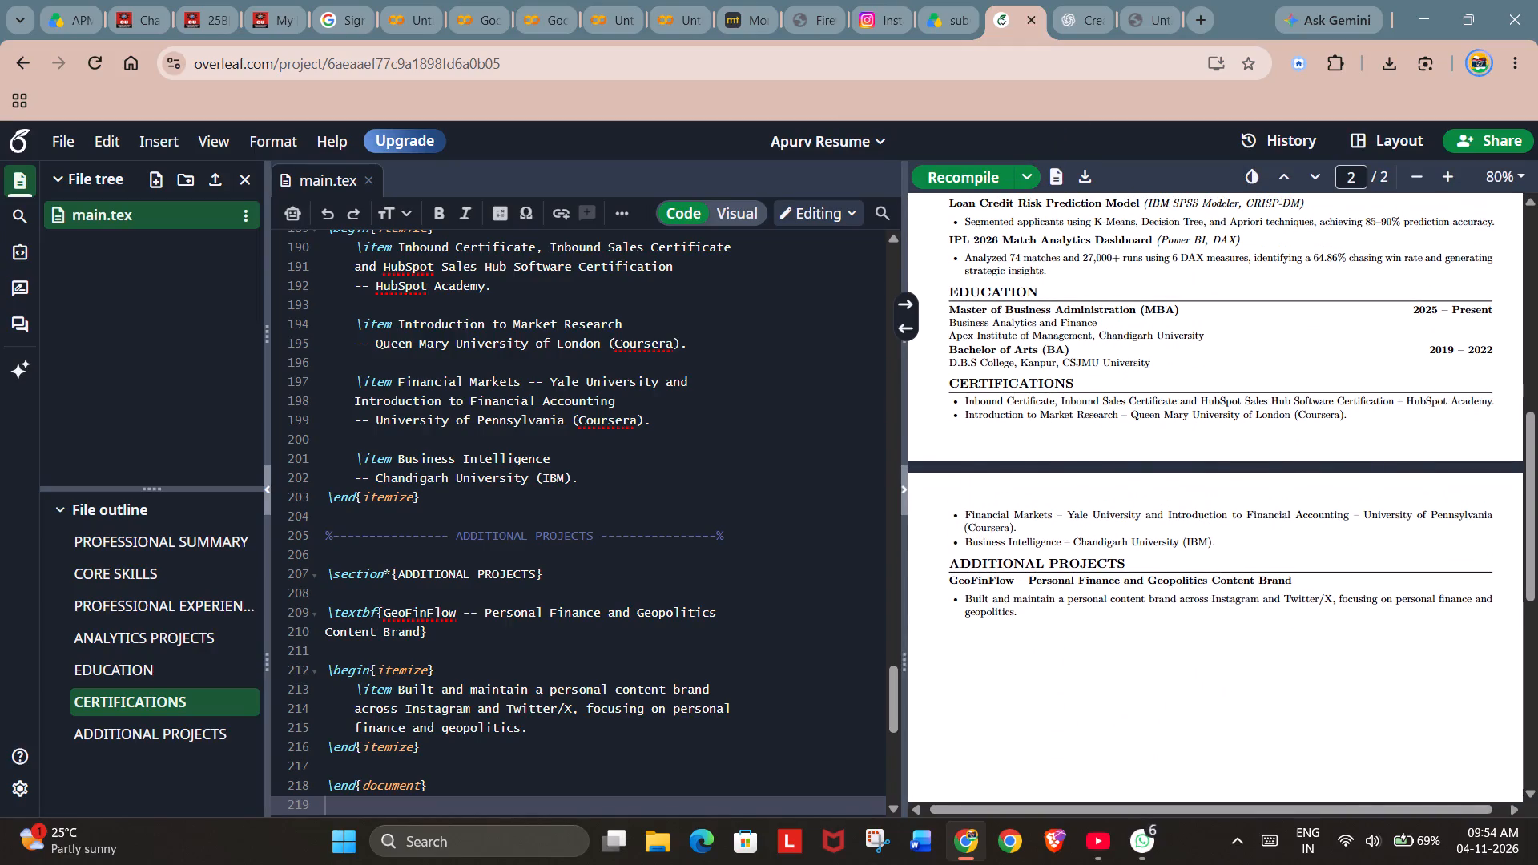
scroll(696, 445, up, 19)
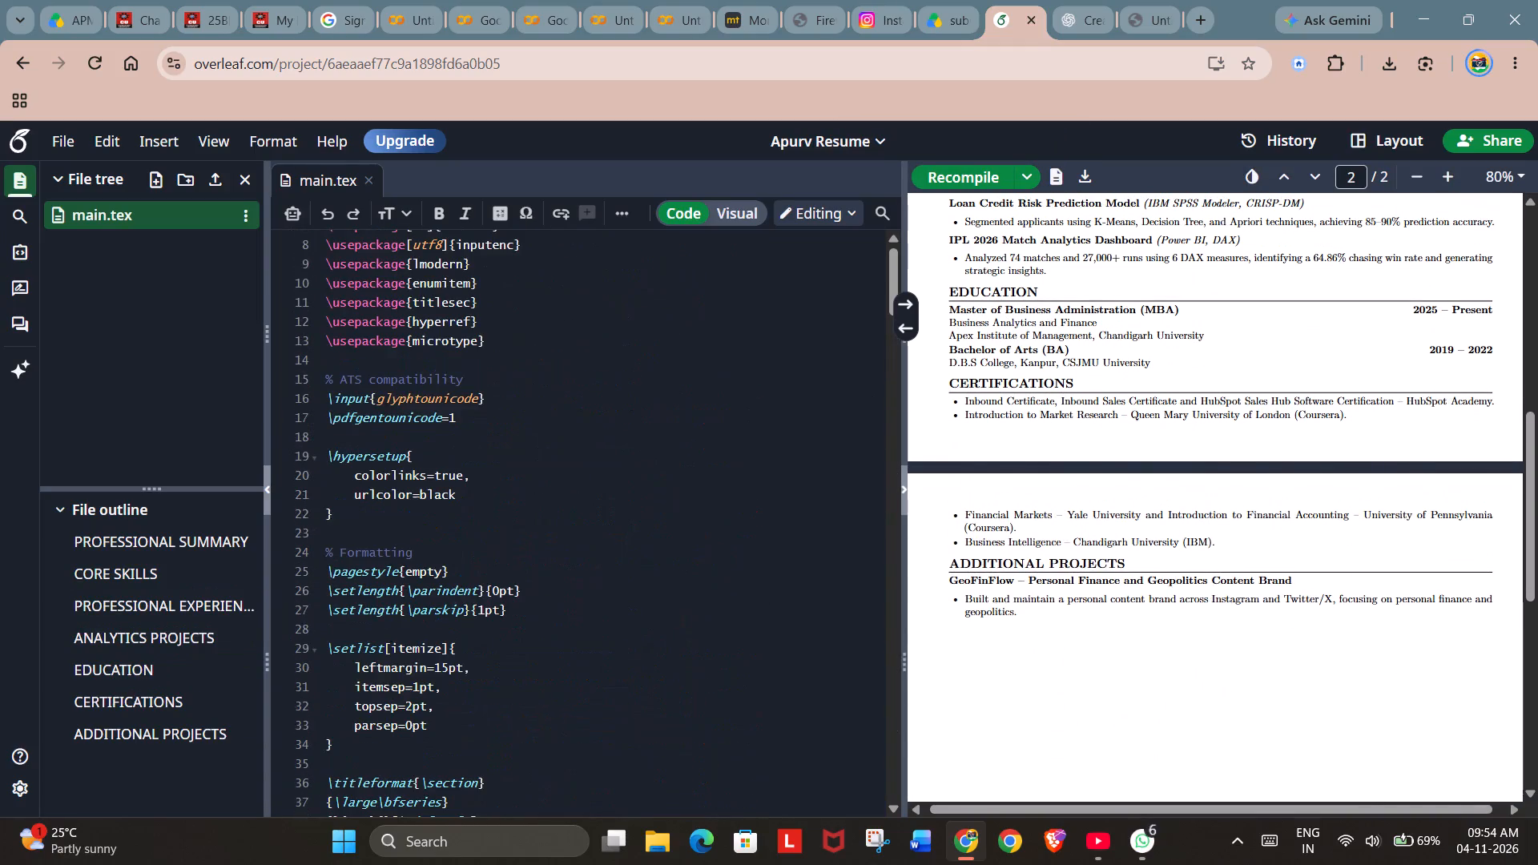
Delete the bold "Business Analytics | Sales | Business Development | Client Relationship Management" headline from the header block of main.tex.
scroll(696, 445, down, 5)
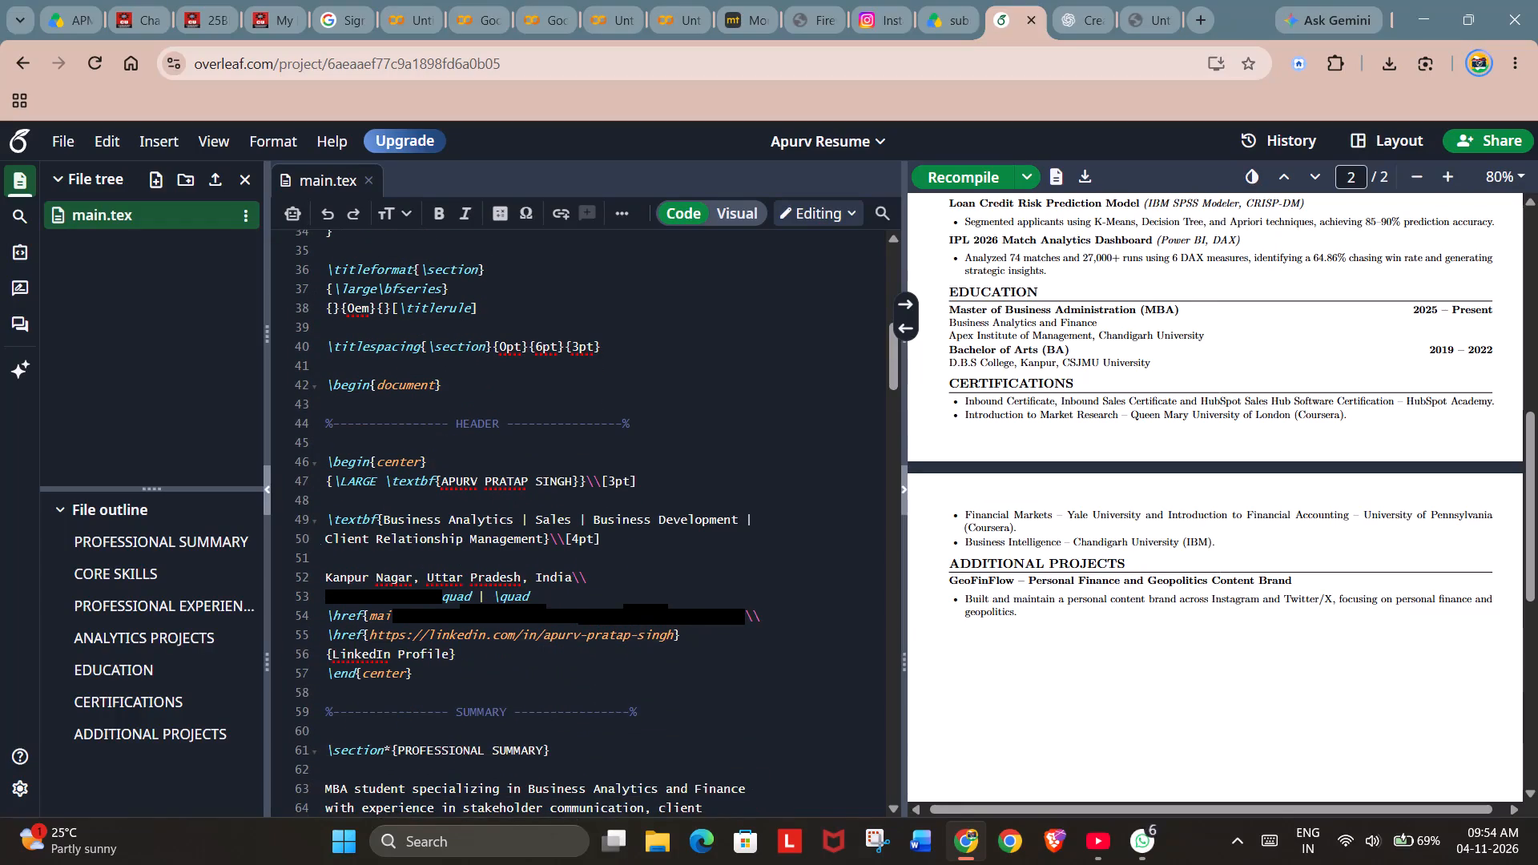
drag(322, 513, 617, 542)
key(BackSpace)
Delete the whole ADDITIONAL PROJECTS section, including its comment line and the GeoFinFlow entry, from the end of main.tex and recompile.
scroll(617, 542, down, 14)
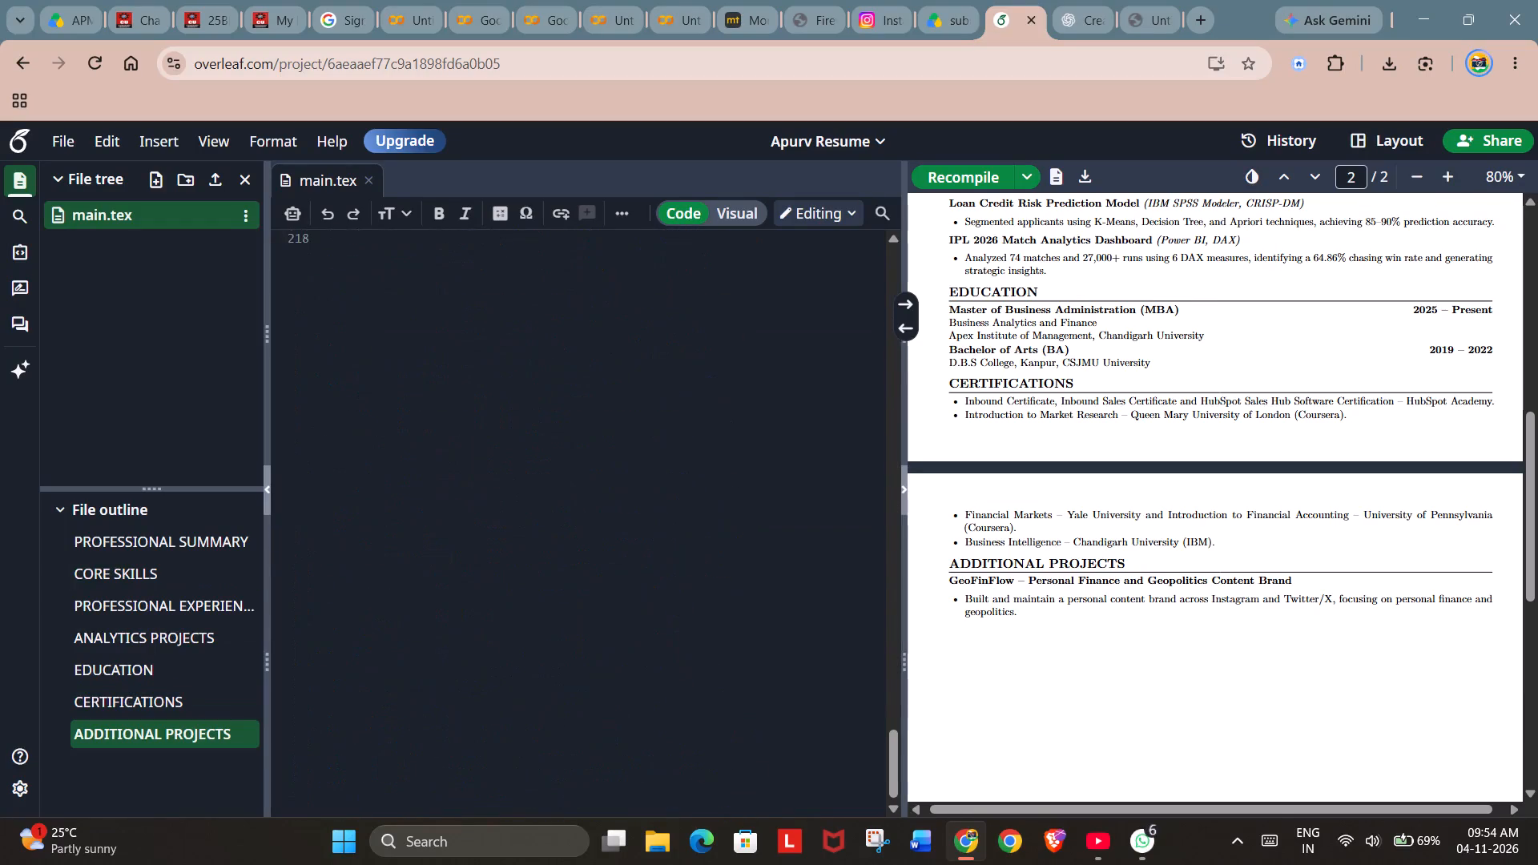
scroll(617, 542, down, 3)
scroll(617, 542, up, 2)
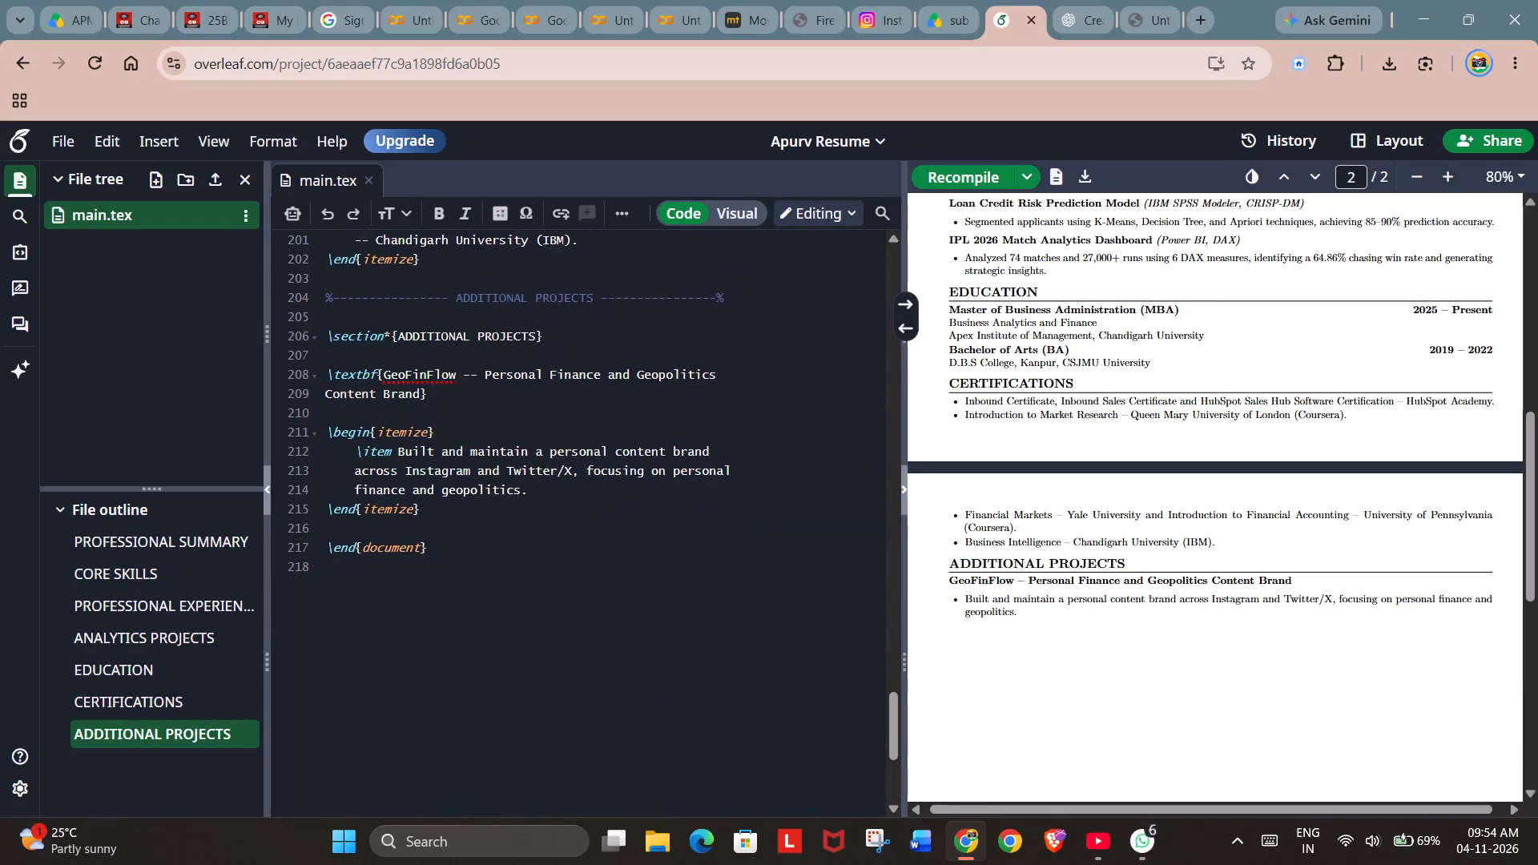
drag(426, 512, 372, 406)
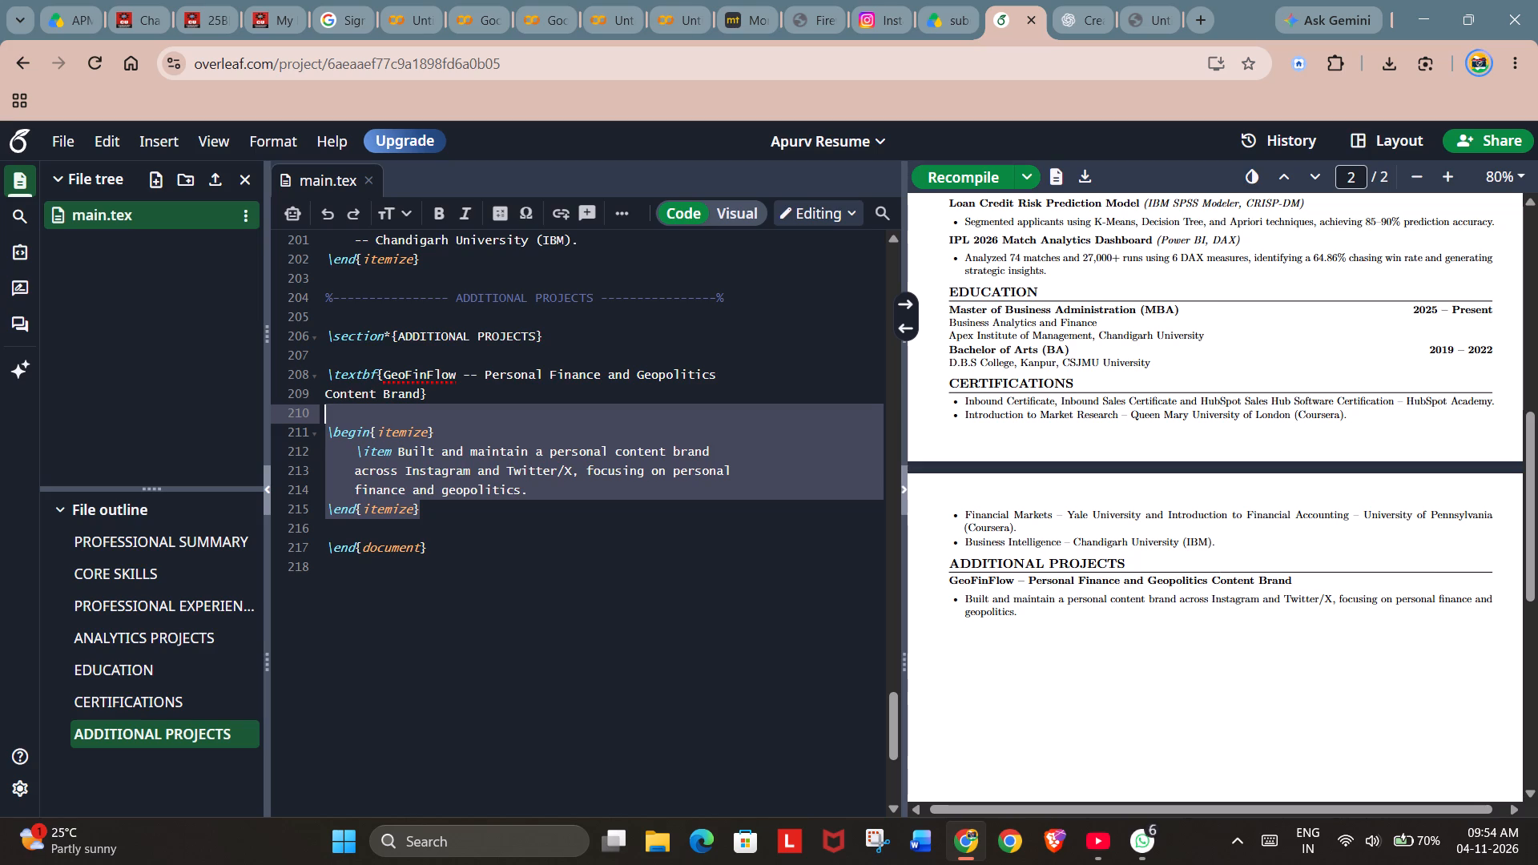
drag(372, 406, 321, 300)
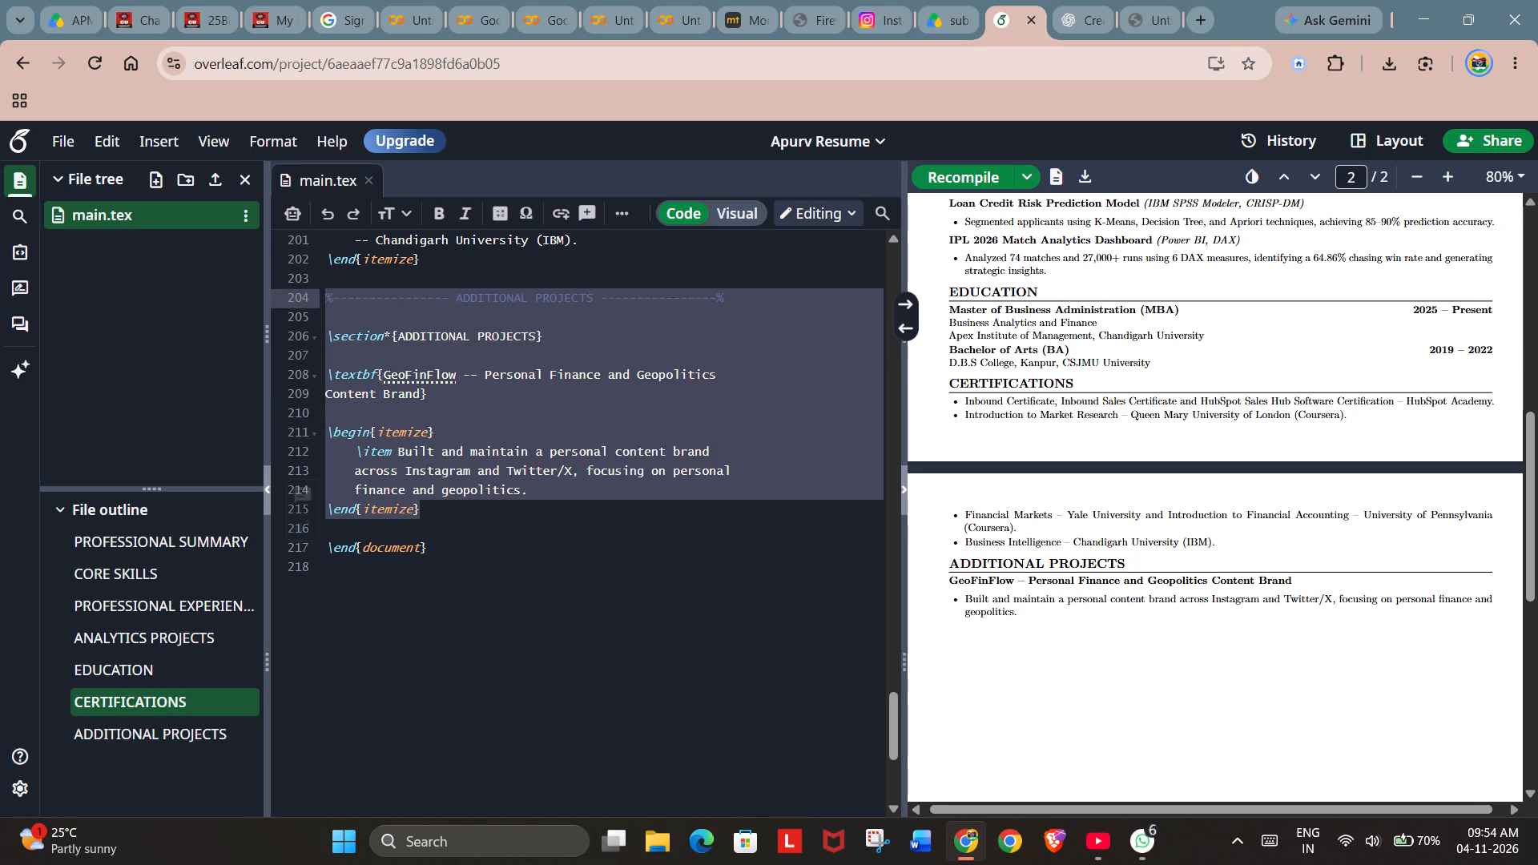
key(BackSpace)
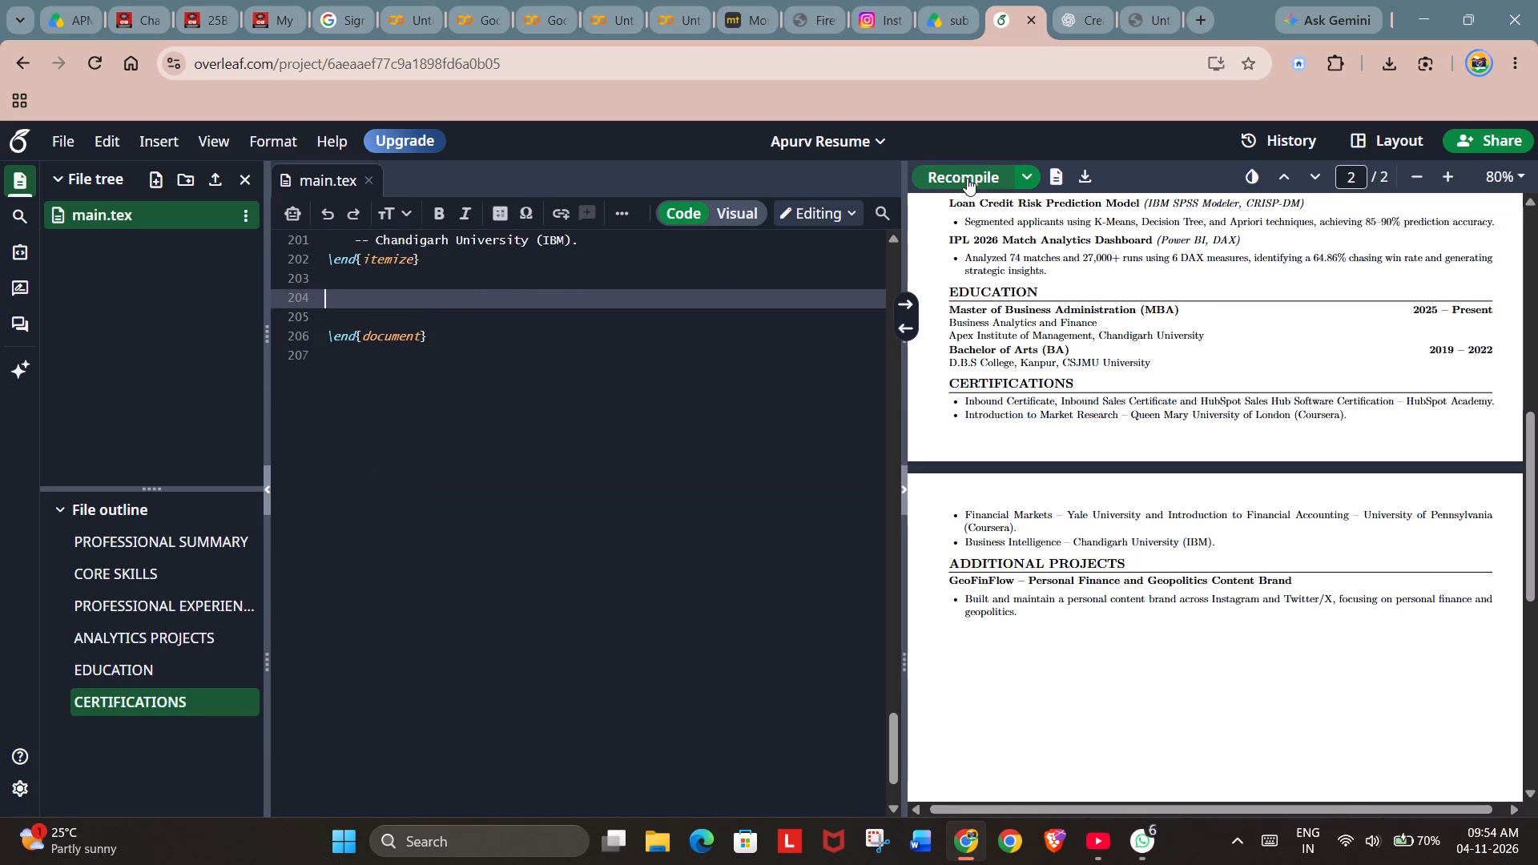
click(967, 178)
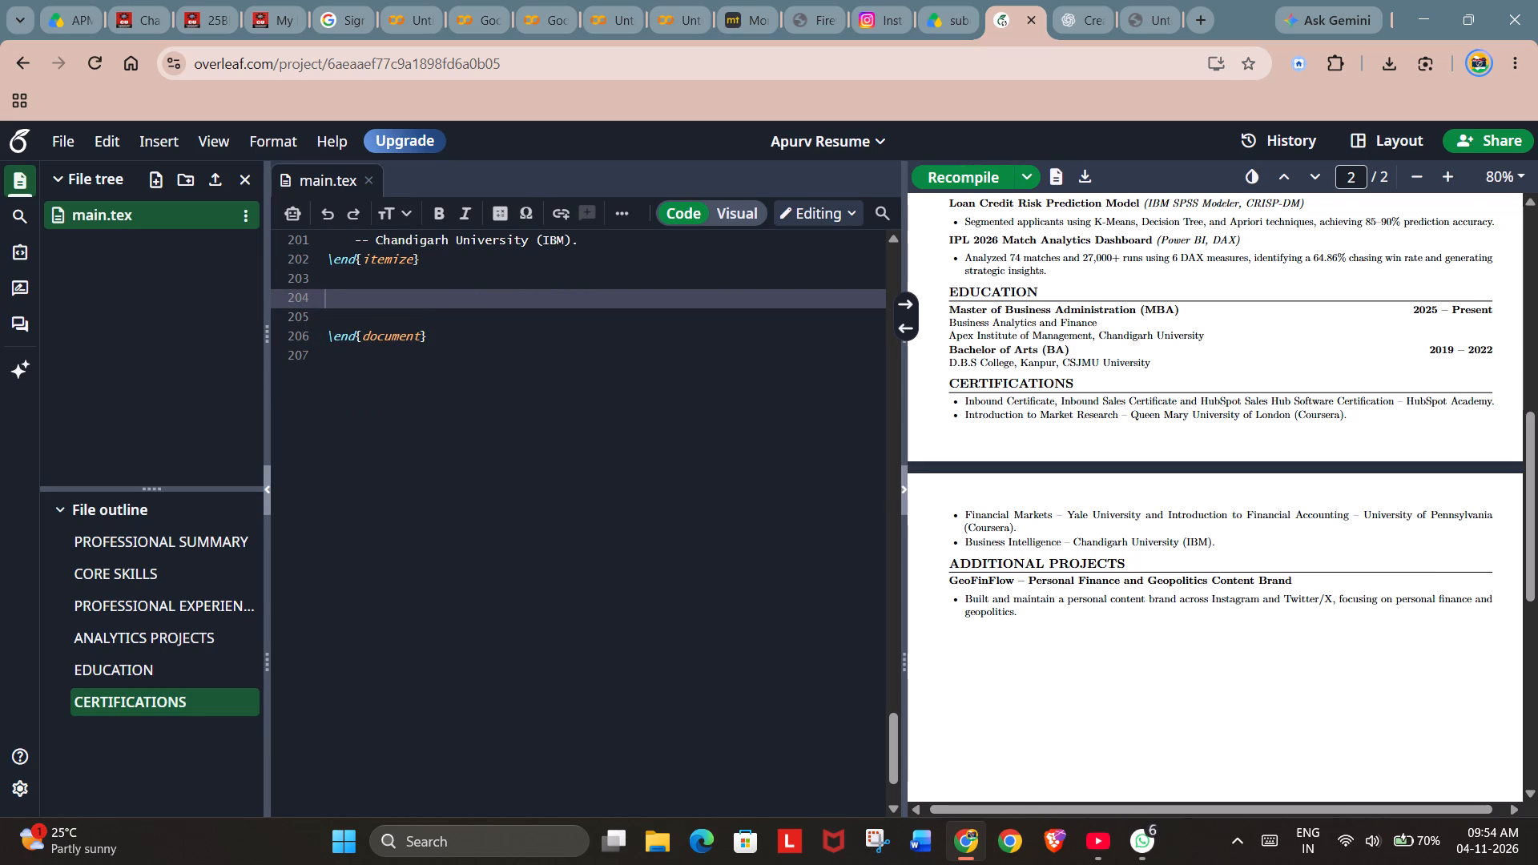
Look through the main.tex source, from the certifications back to the preamble and header, for more content or spacing to trim.
scroll(723, 301, up, 4)
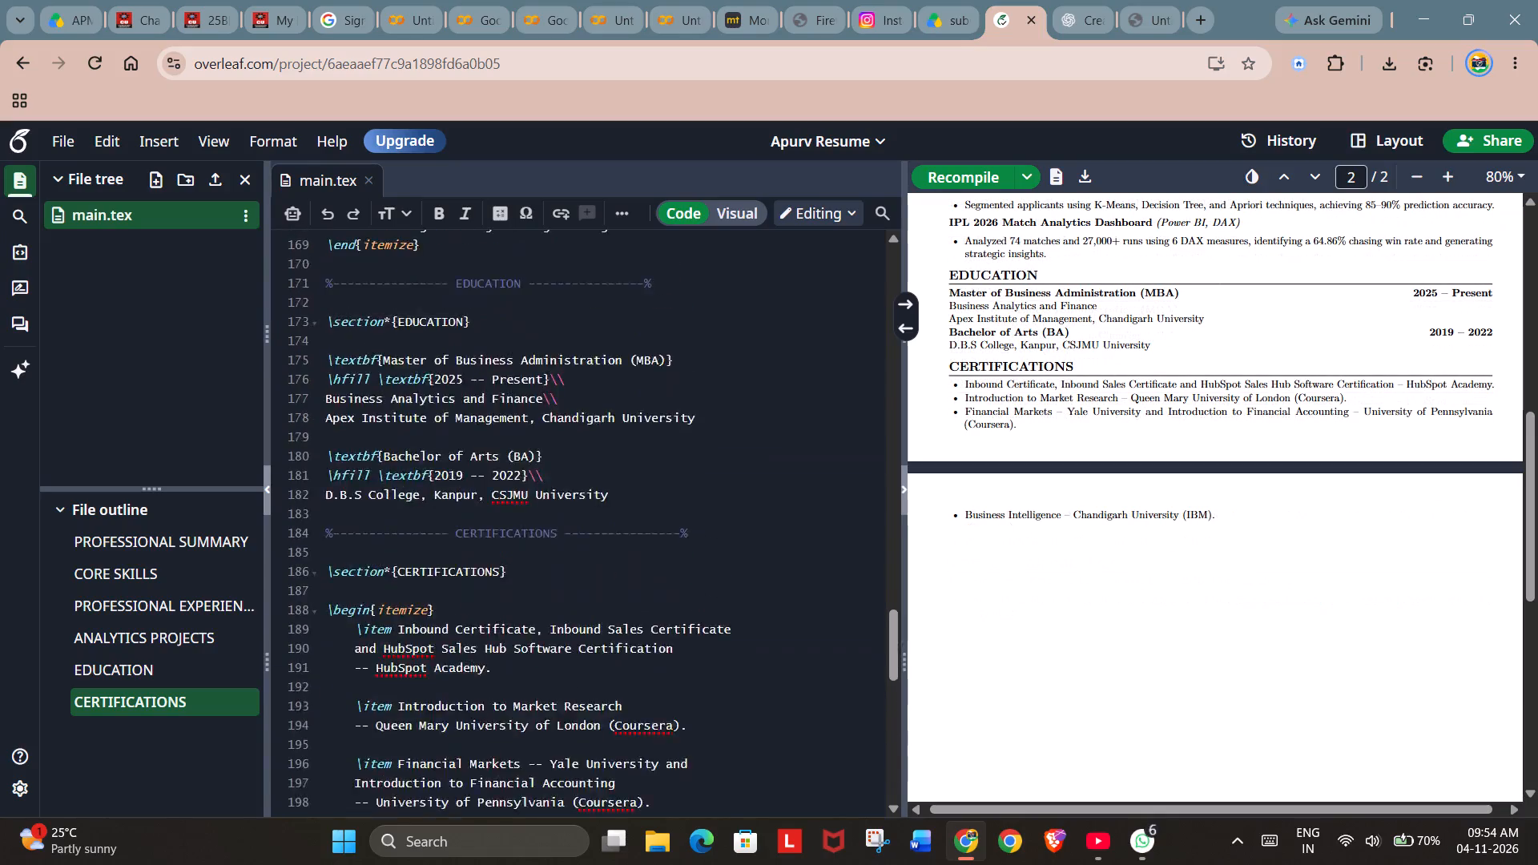
scroll(723, 301, up, 11)
scroll(723, 301, down, 1)
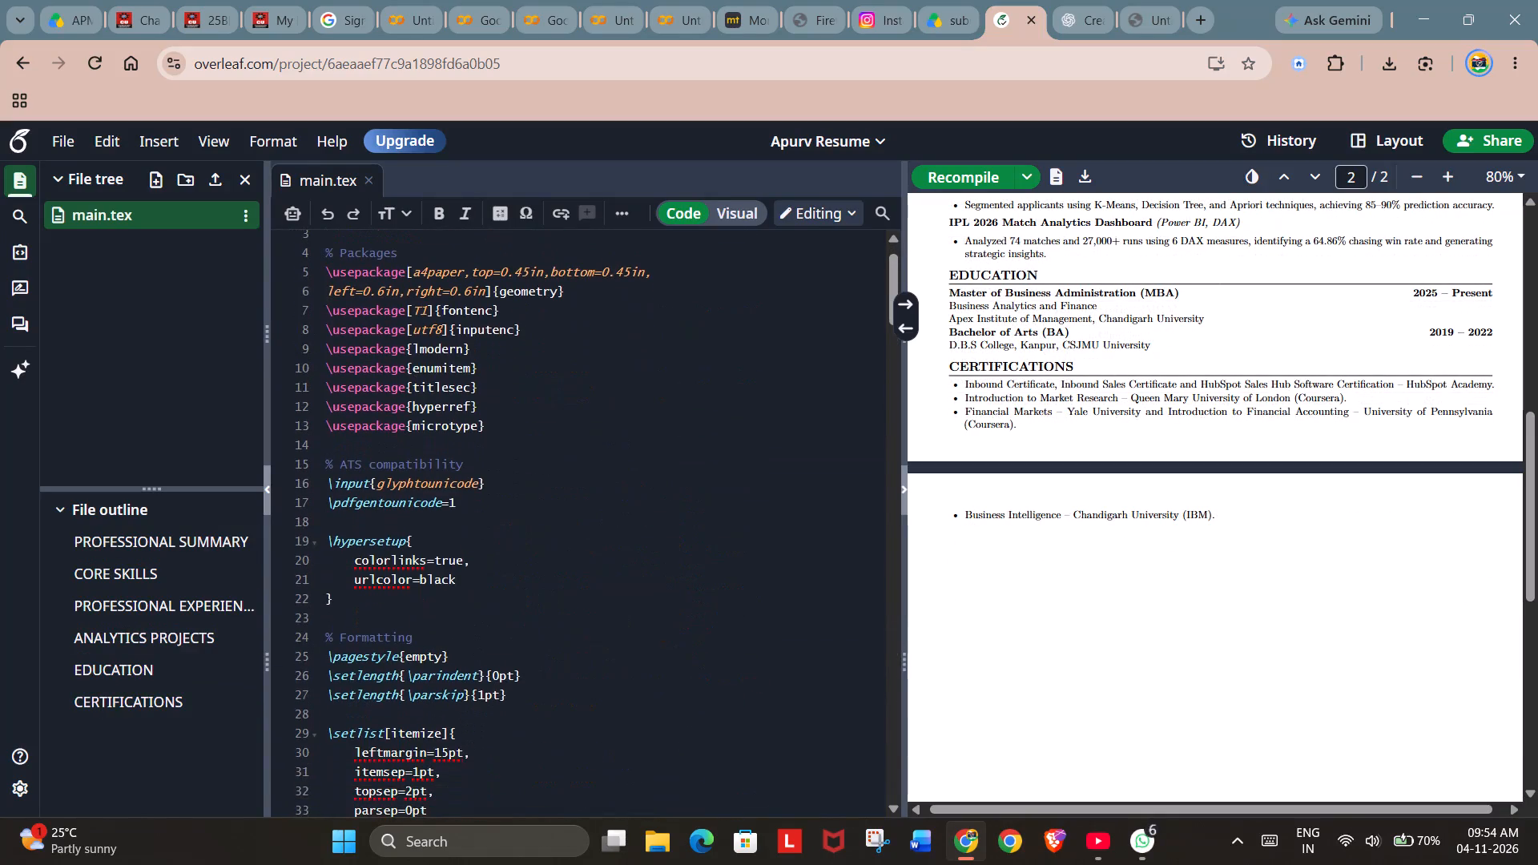
scroll(723, 301, down, 2)
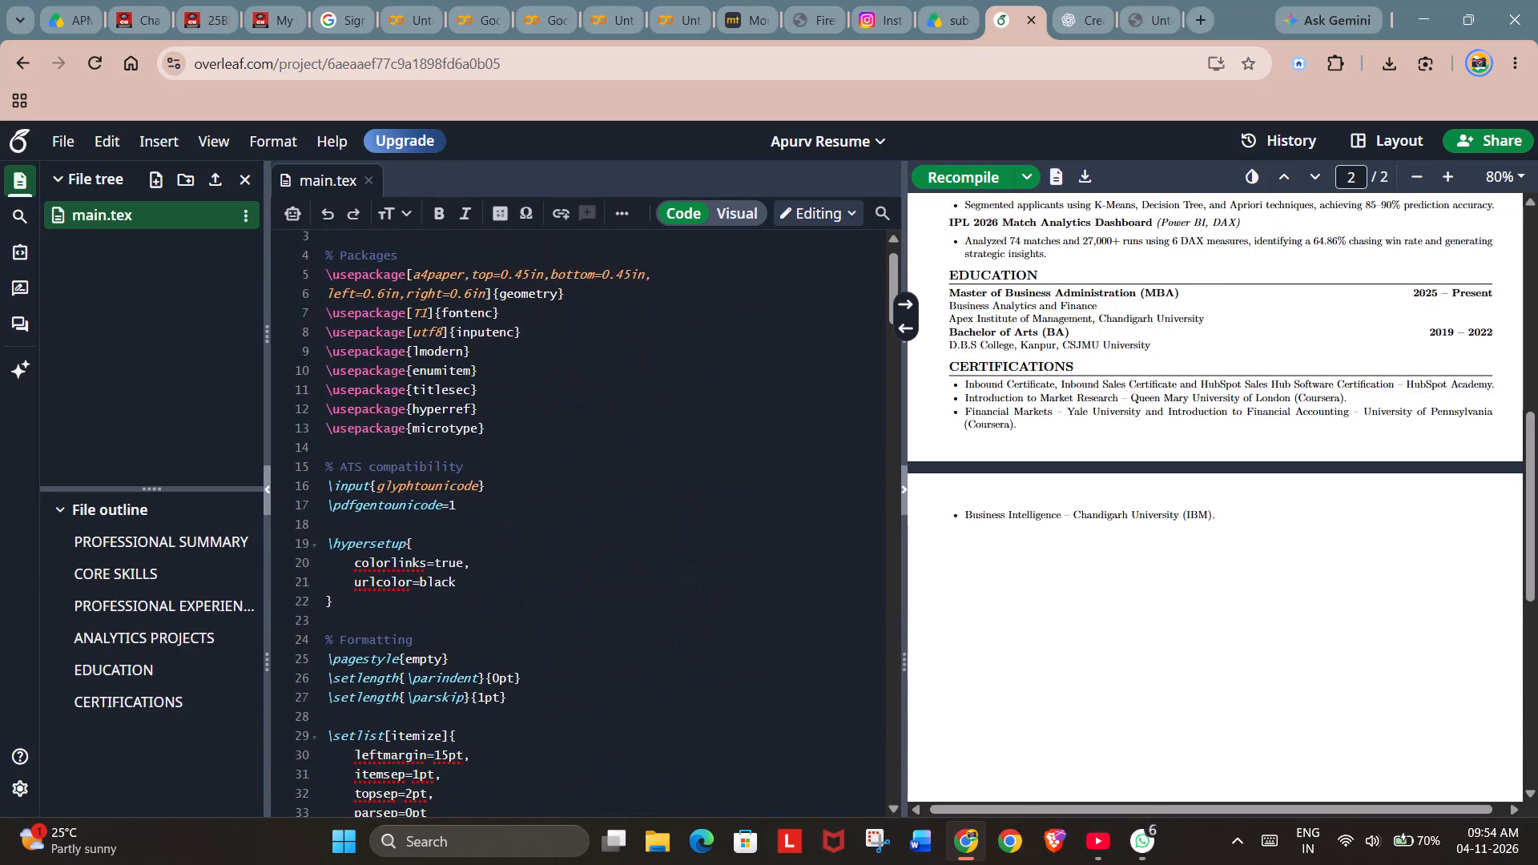
scroll(723, 301, down, 3)
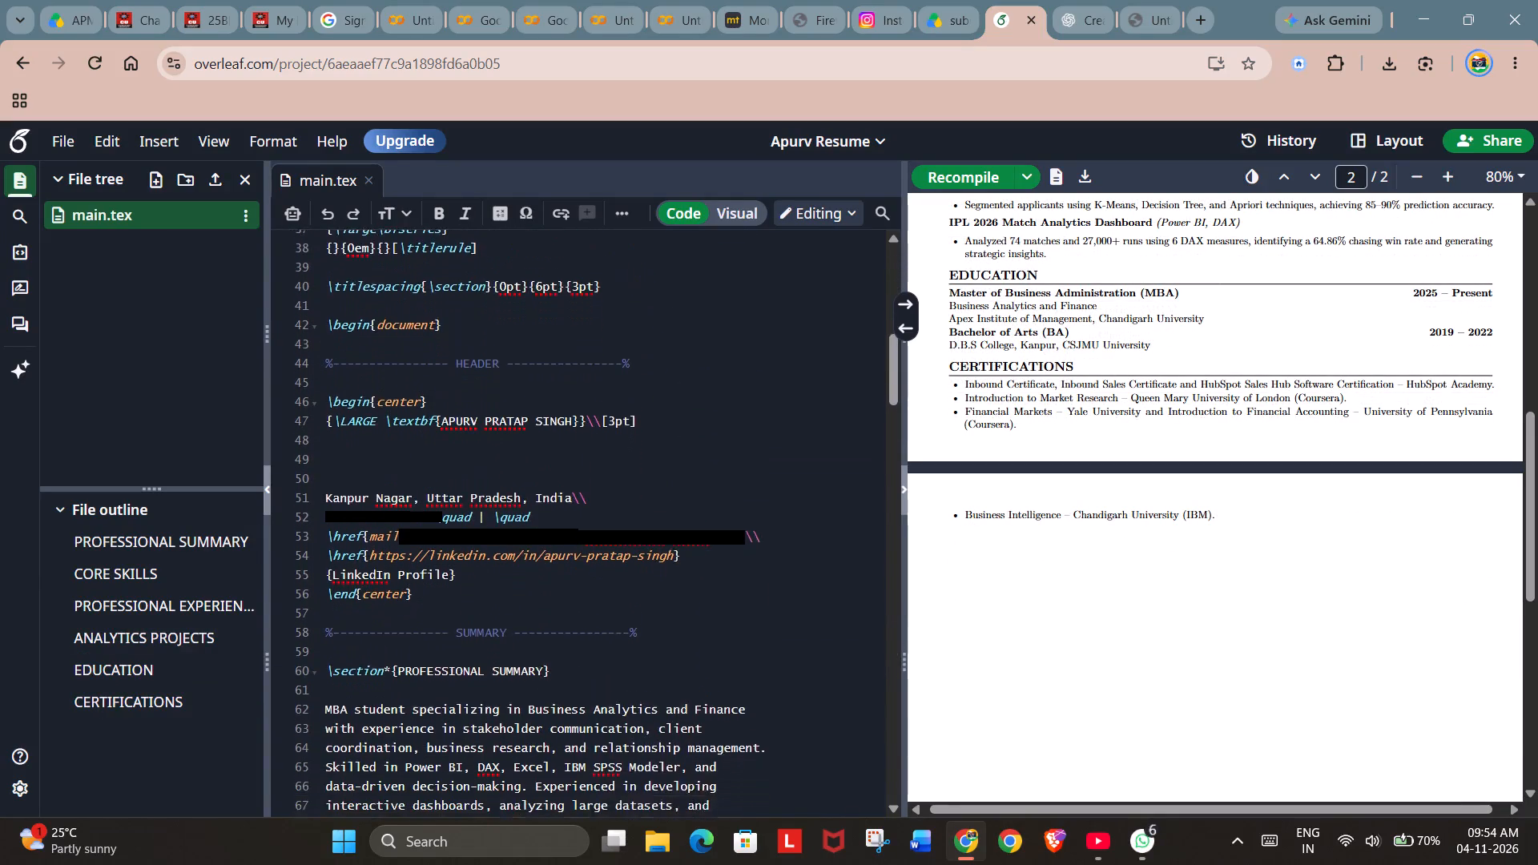
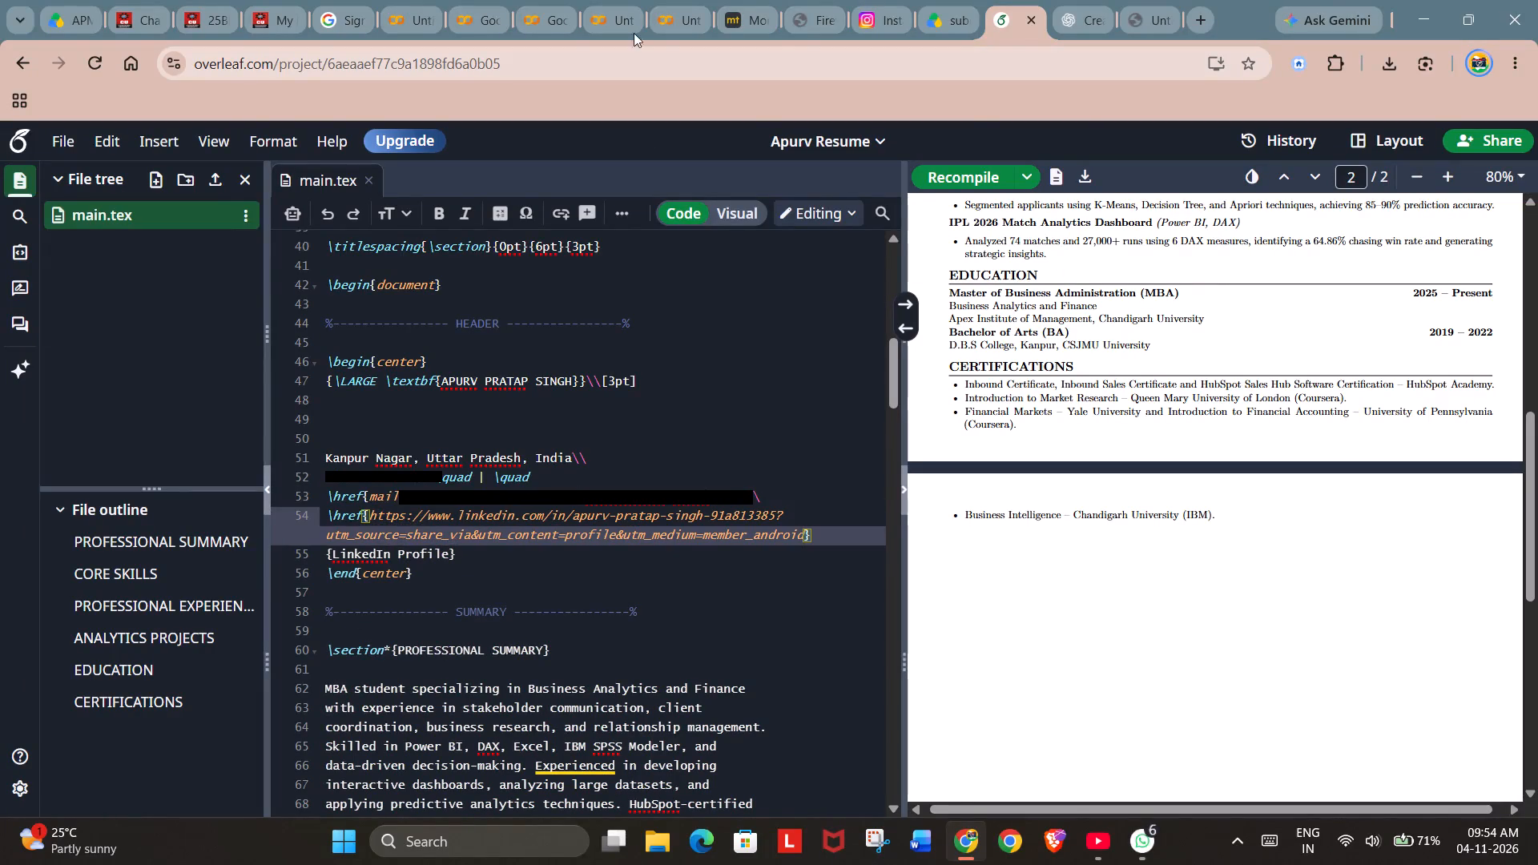
Recompile the resume, test the LinkedIn Profile link in the PDF header, and return to the Overleaf project.
click(976, 167)
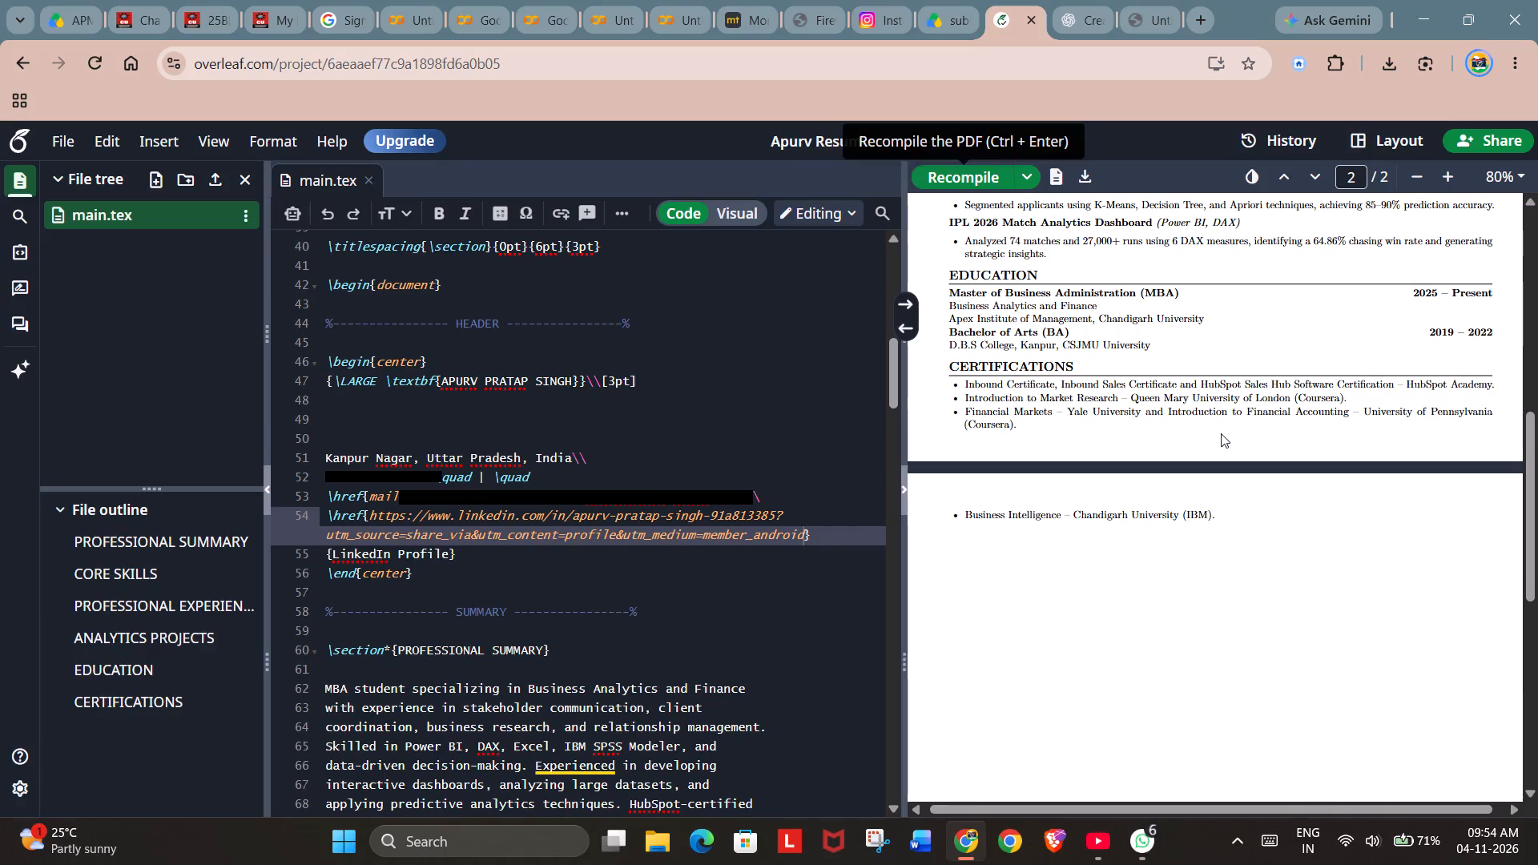
scroll(1225, 430, up, 6)
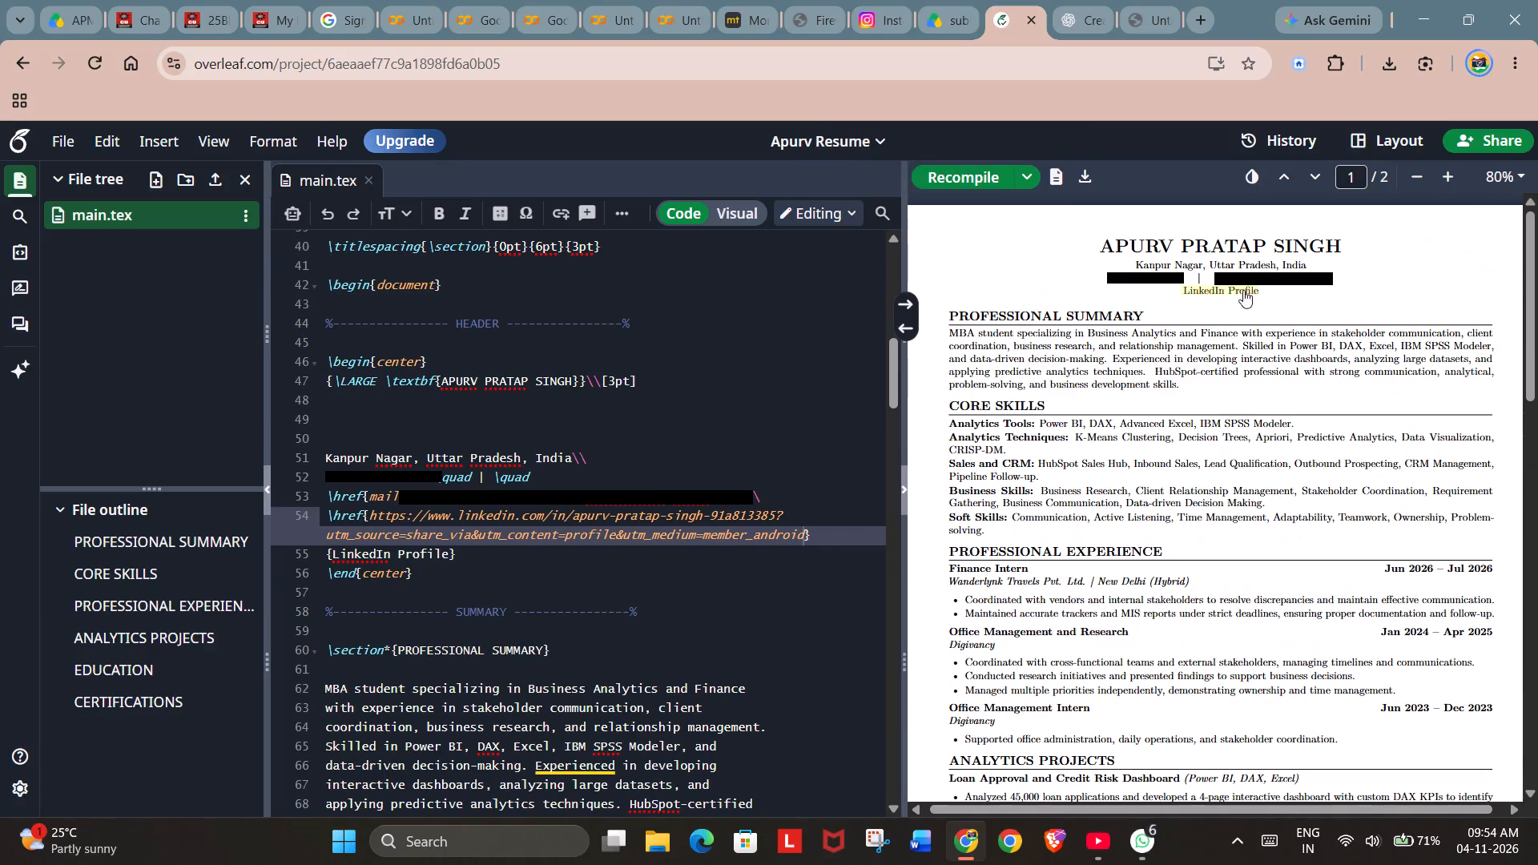
click(1225, 291)
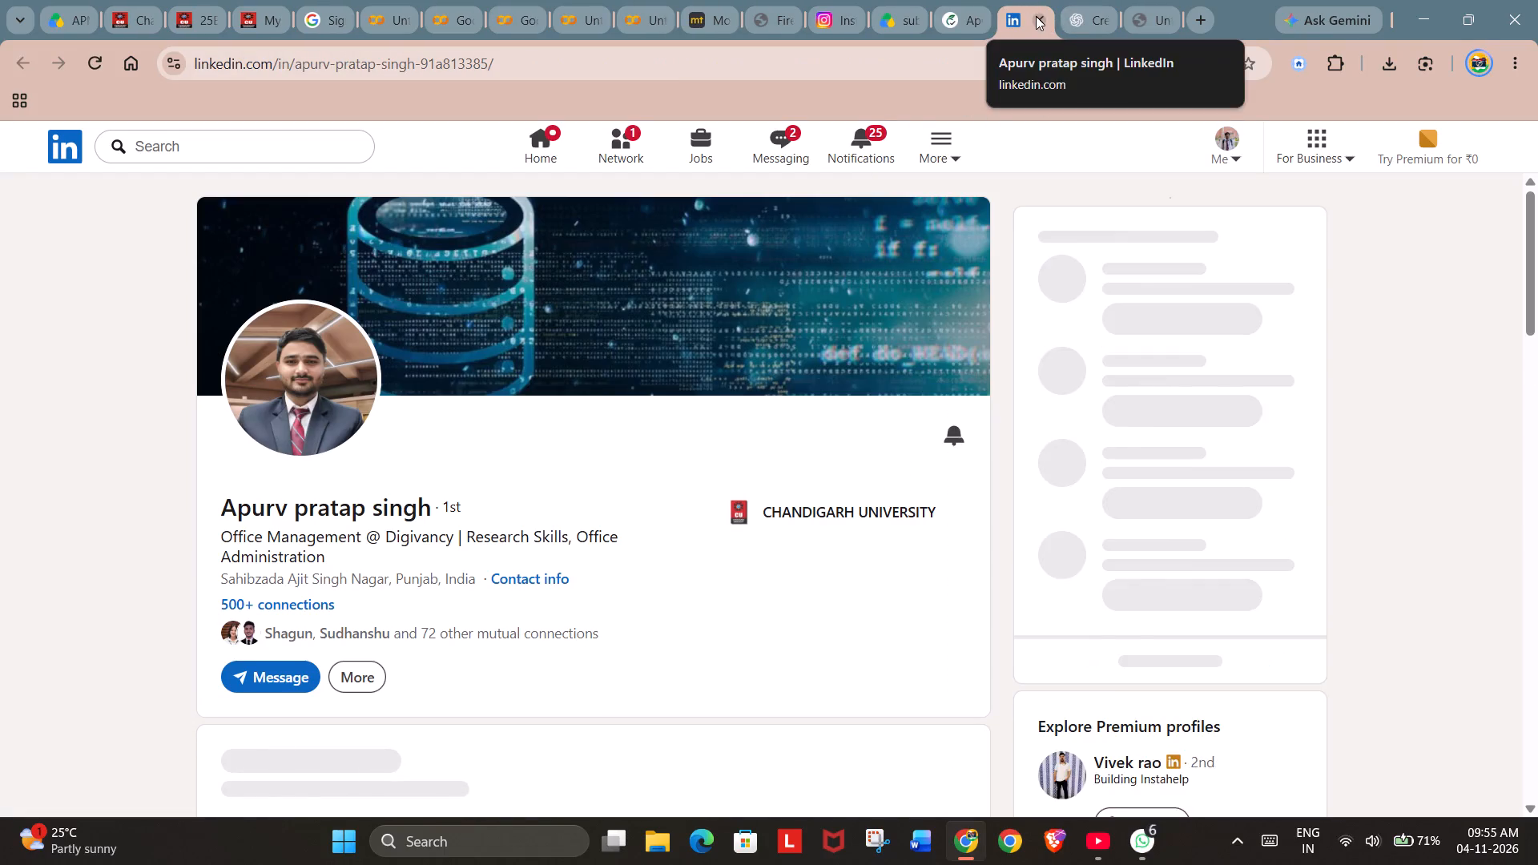
click(1036, 16)
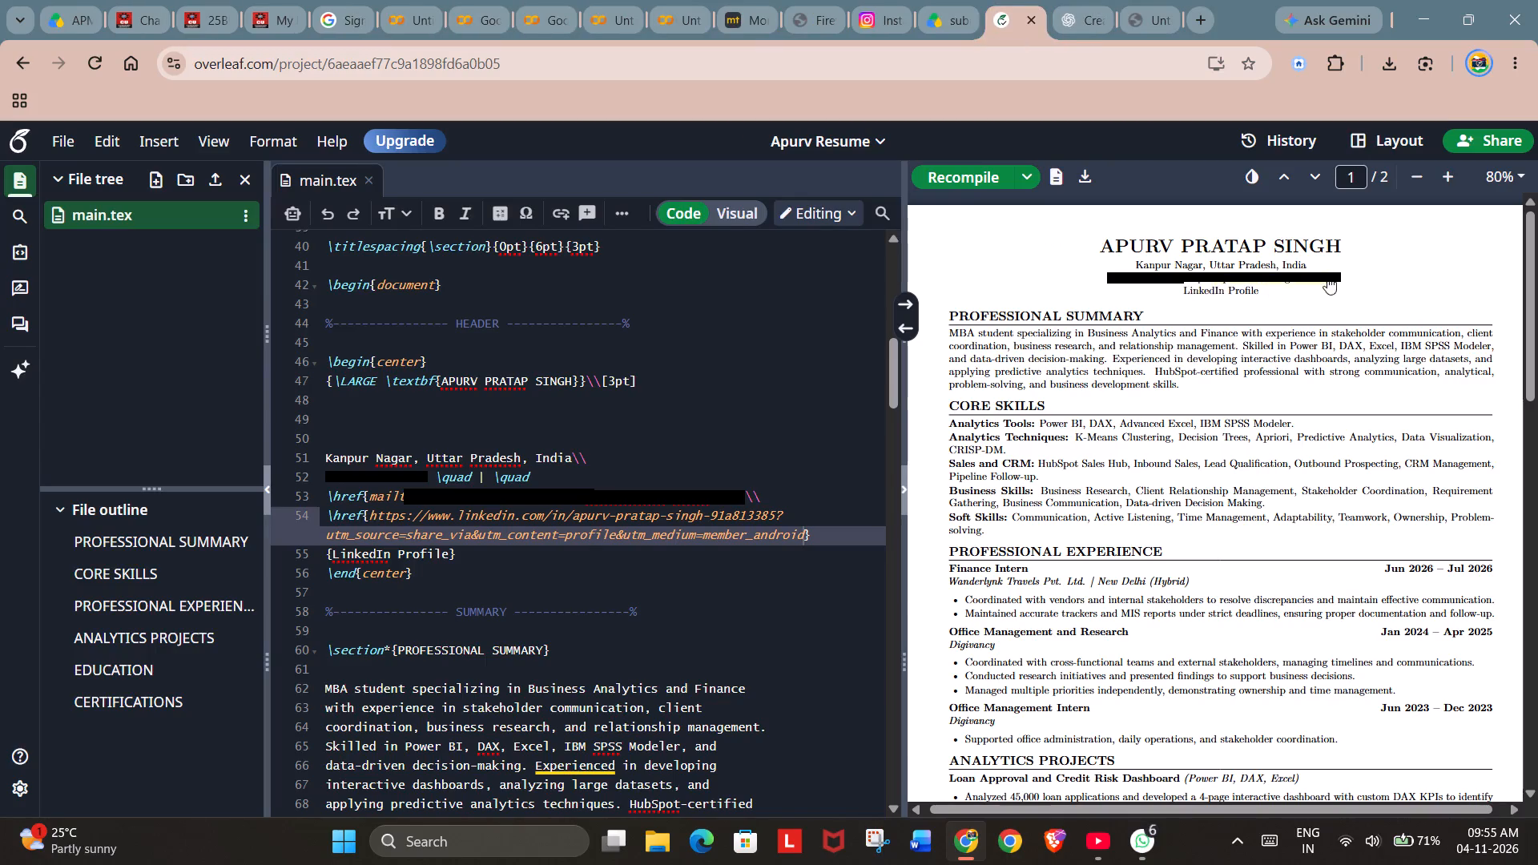
Check the compiled PDF from the header to the certifications for content running past the first page.
scroll(1264, 376, down, 1)
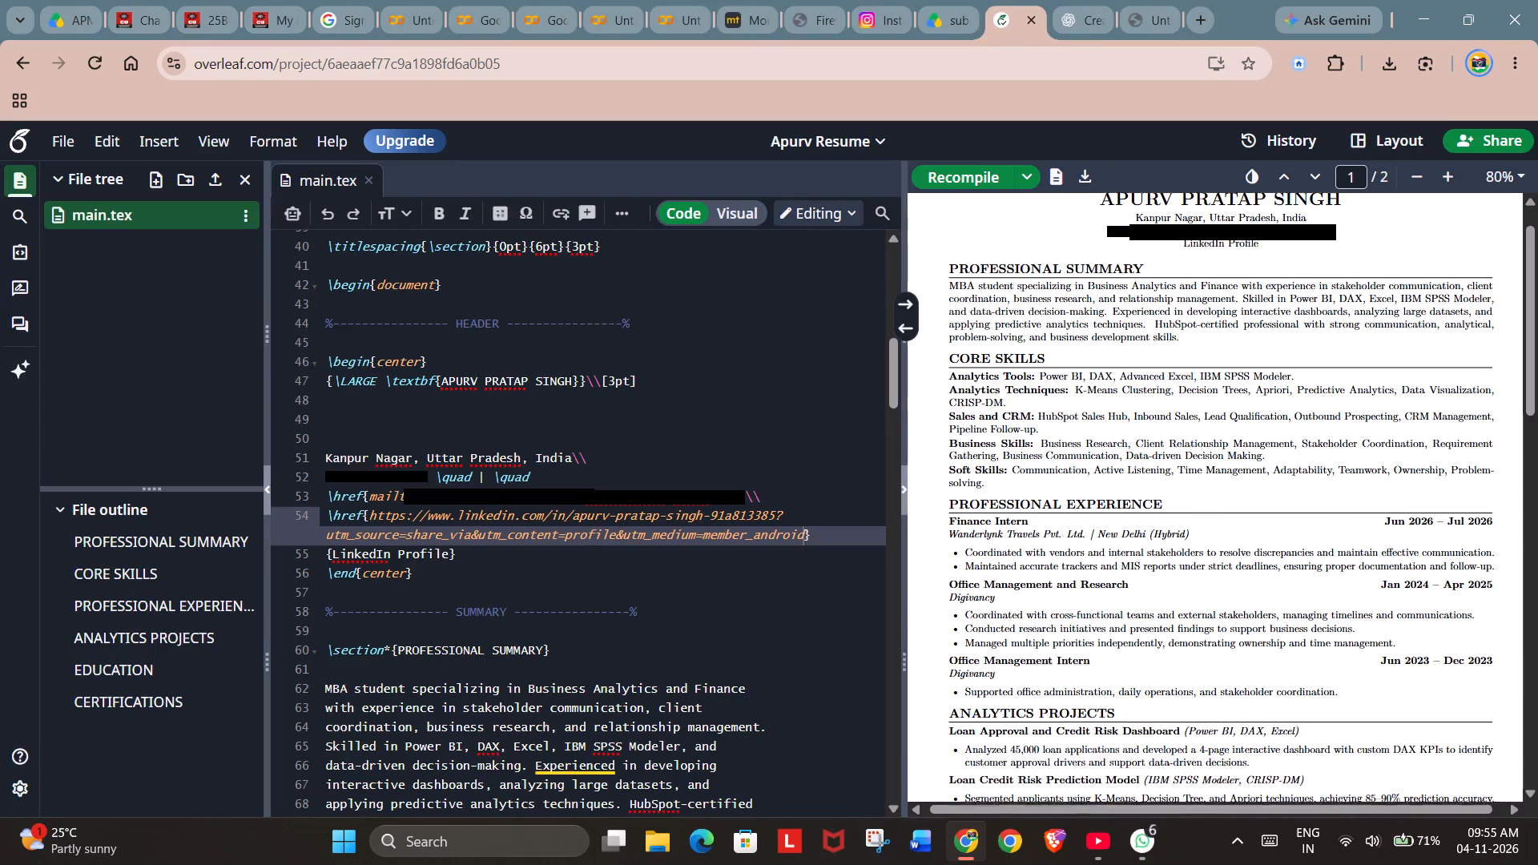
scroll(1264, 376, down, 3)
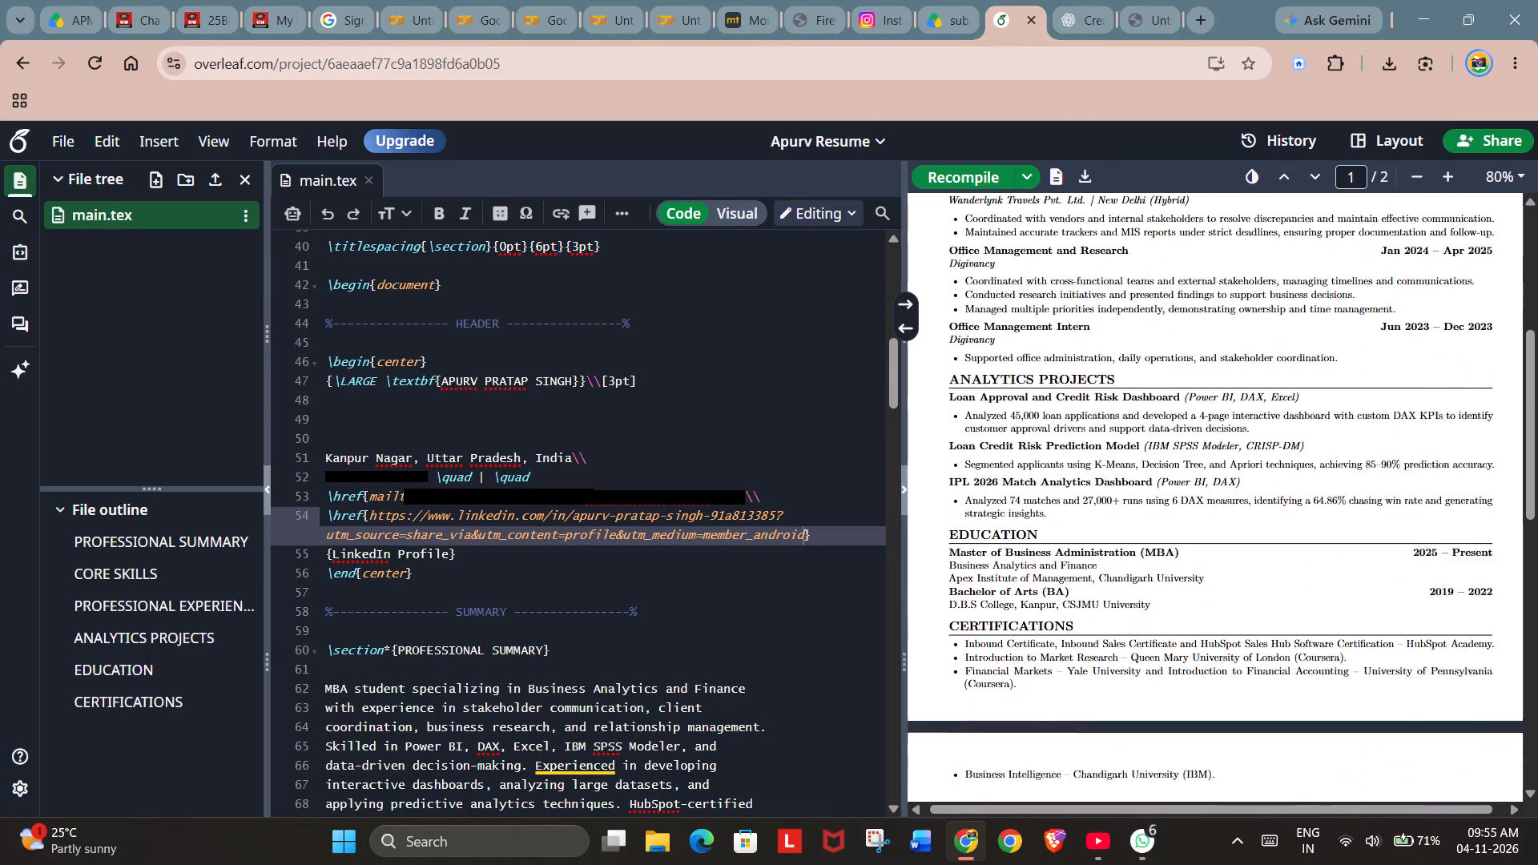
scroll(1264, 376, down, 3)
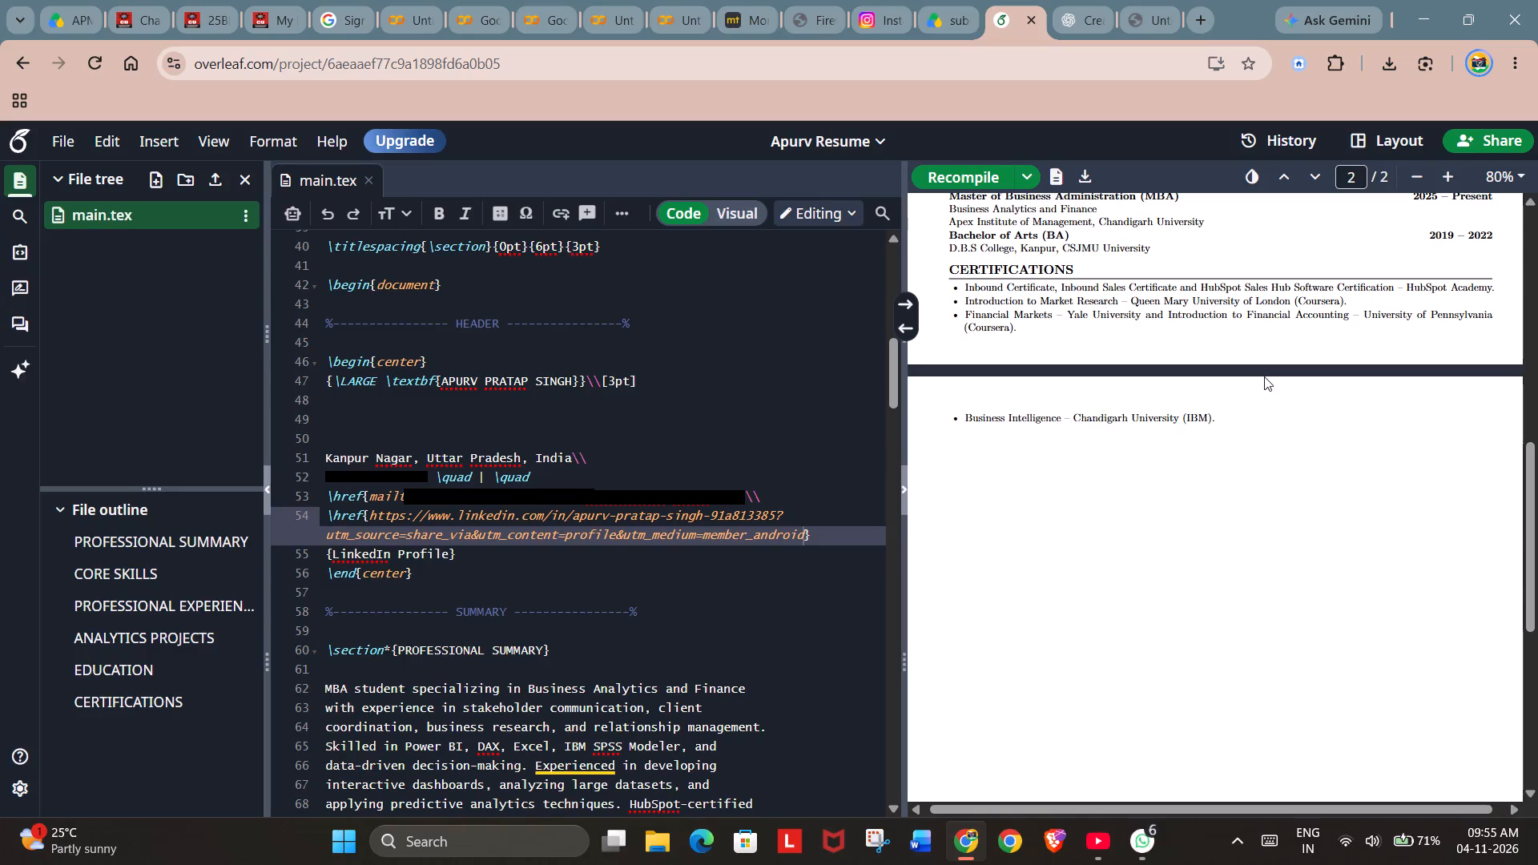
scroll(1264, 376, up, 7)
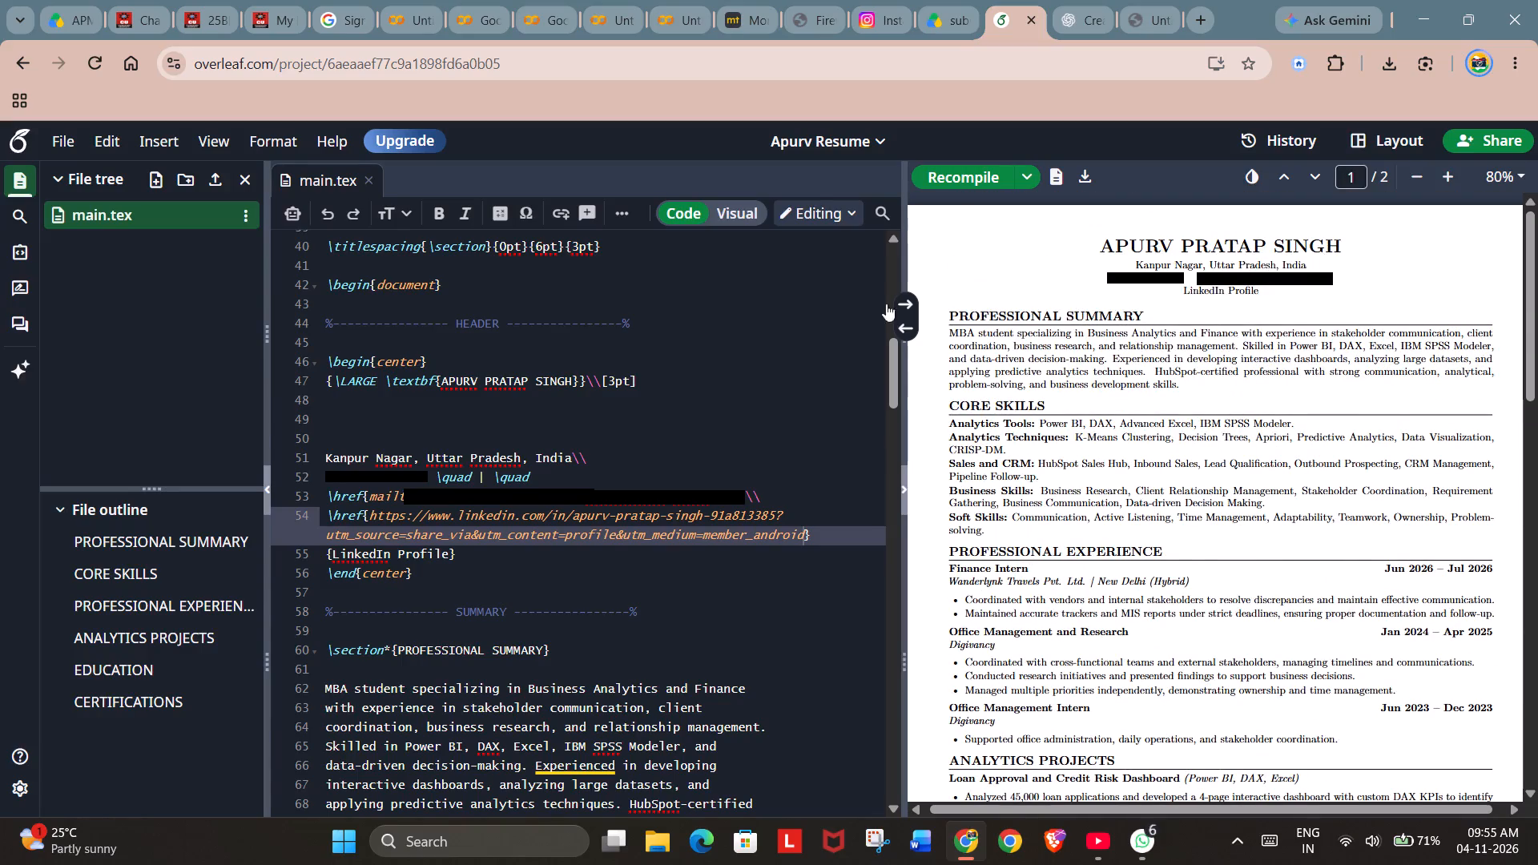
Examine the main.tex preamble and header block for margin, list and section spacing settings that could be tightened.
scroll(766, 302, up, 2)
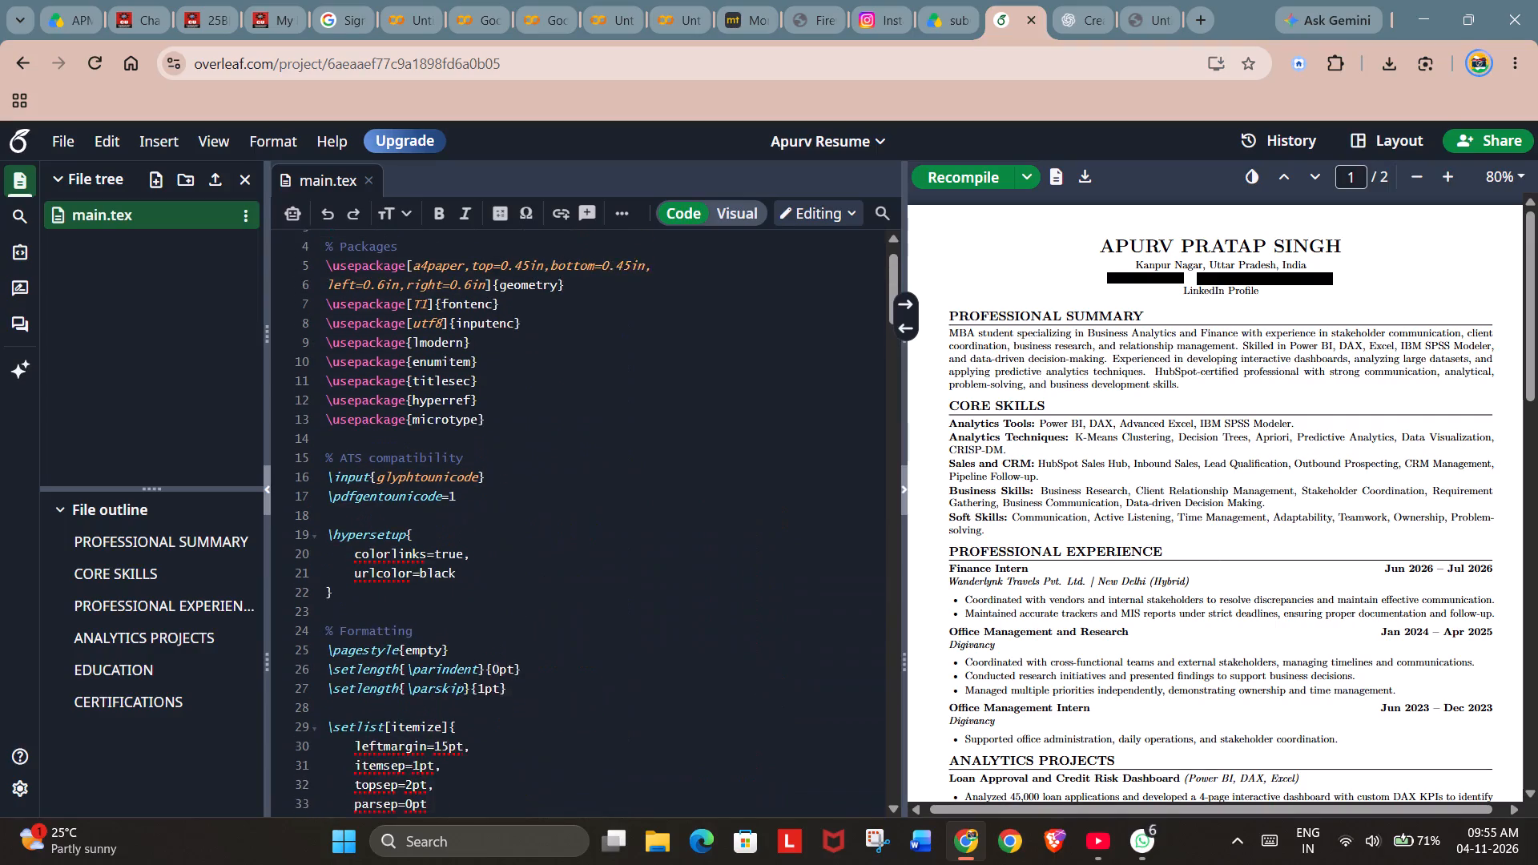
scroll(766, 302, up, 3)
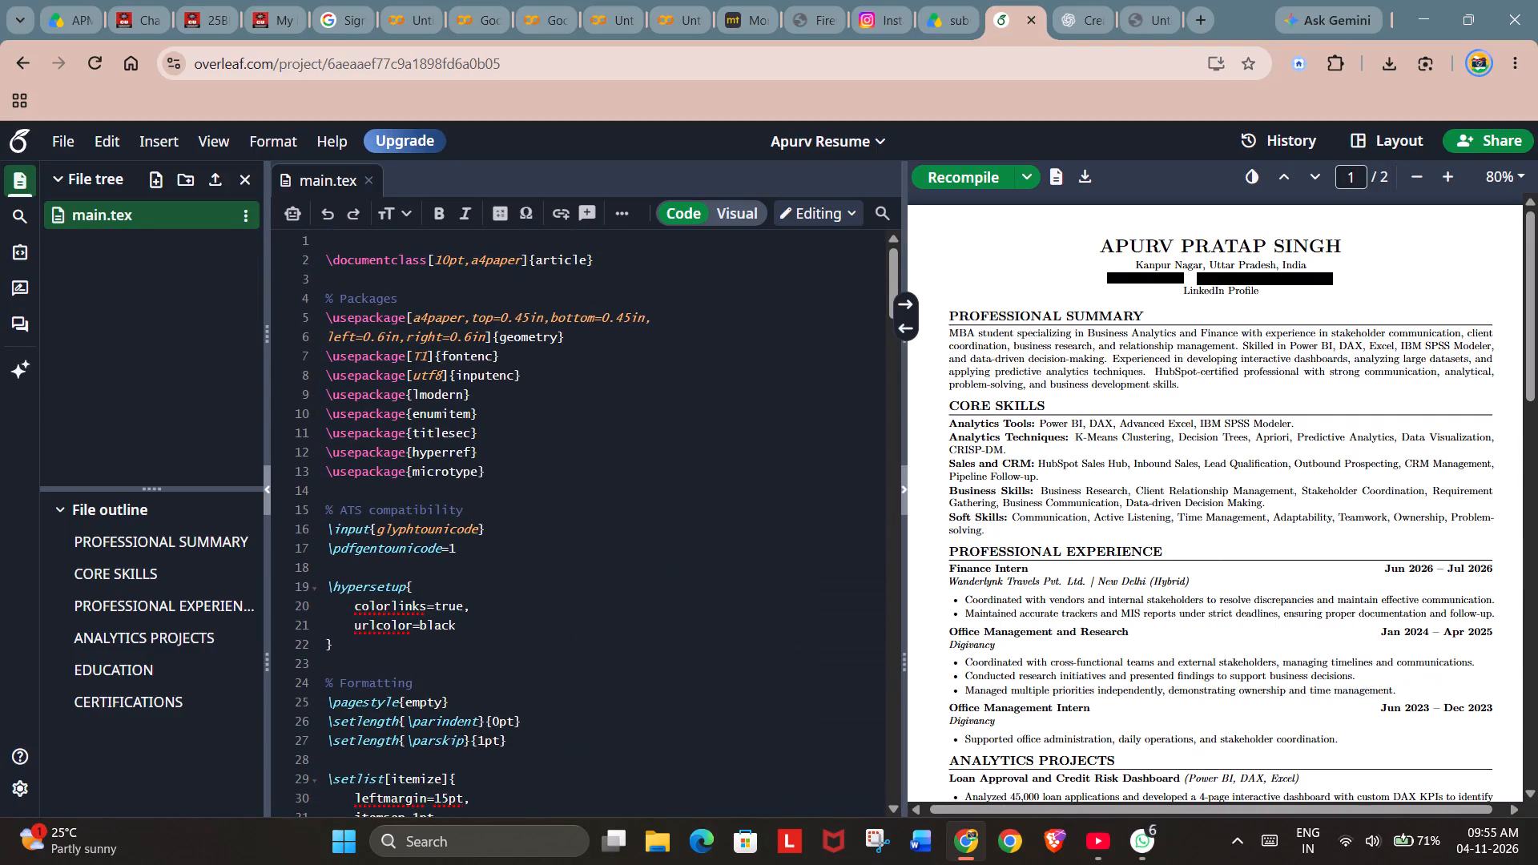
scroll(766, 302, up, 3)
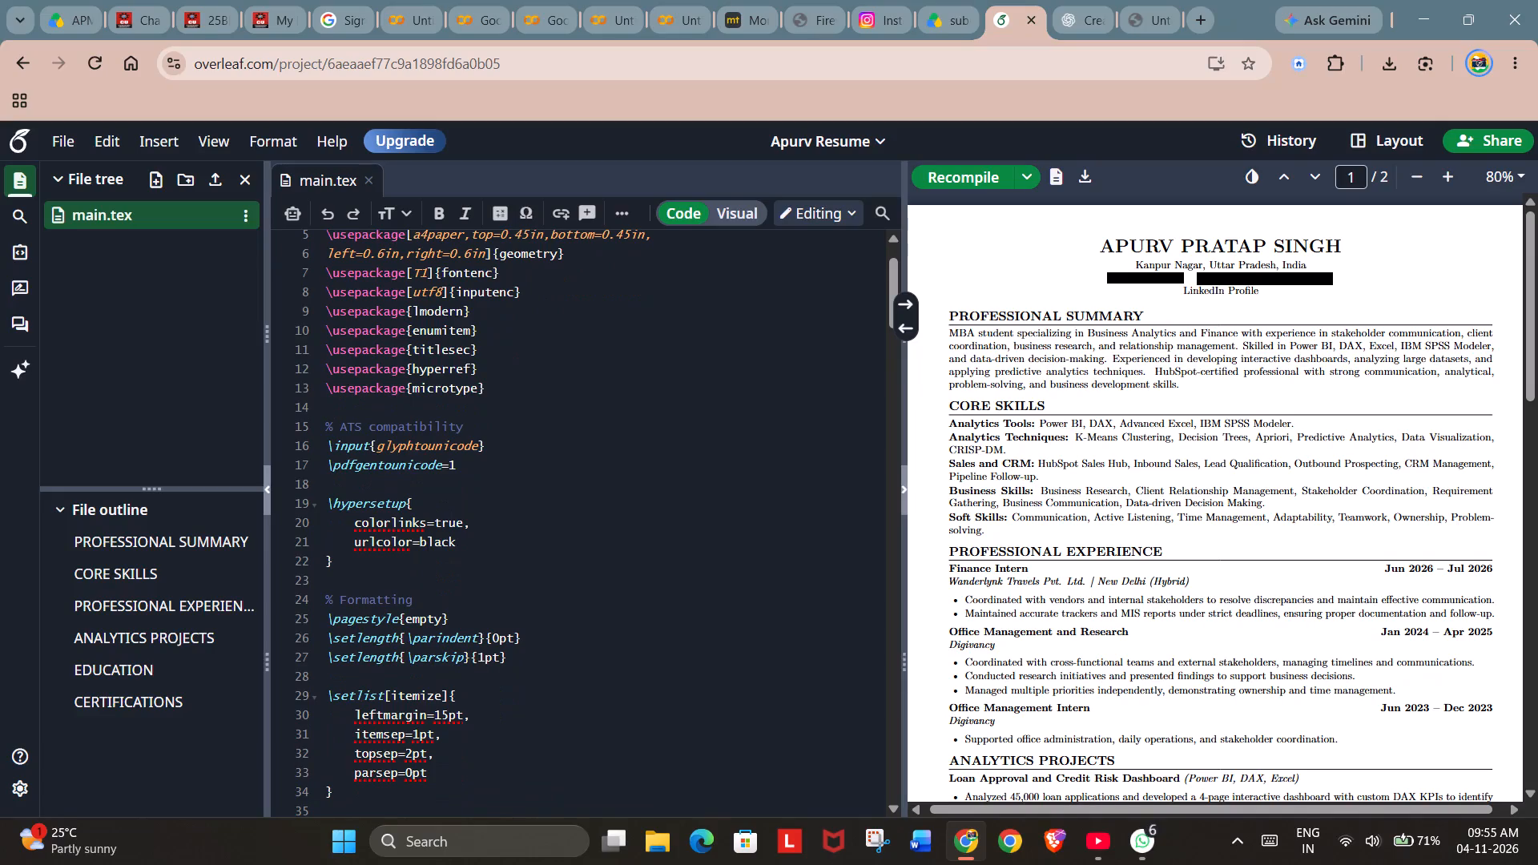
scroll(766, 302, up, 3)
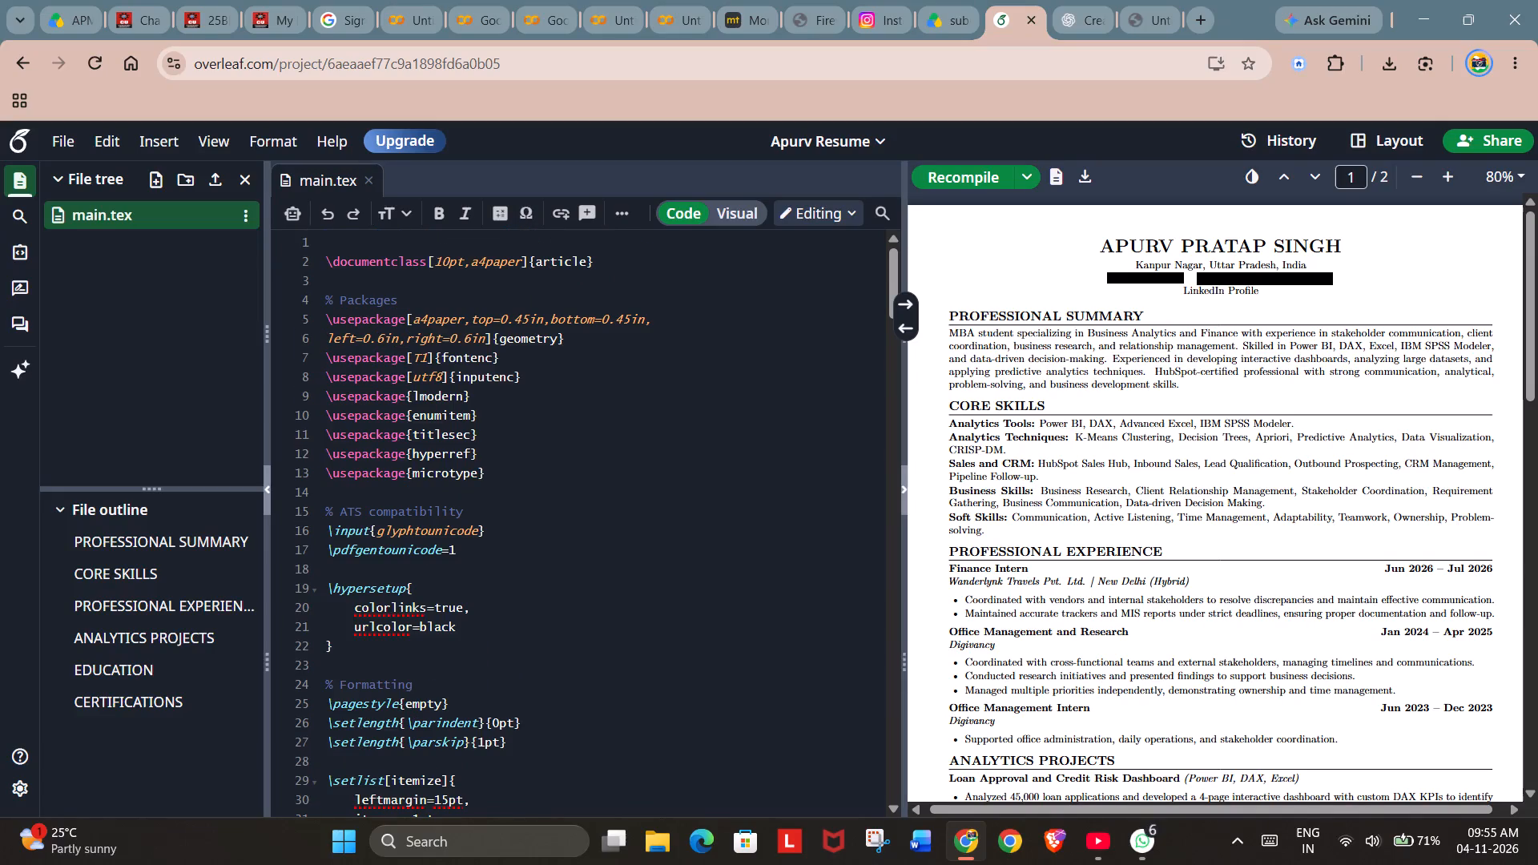
scroll(766, 302, up, 2)
scroll(766, 302, down, 1)
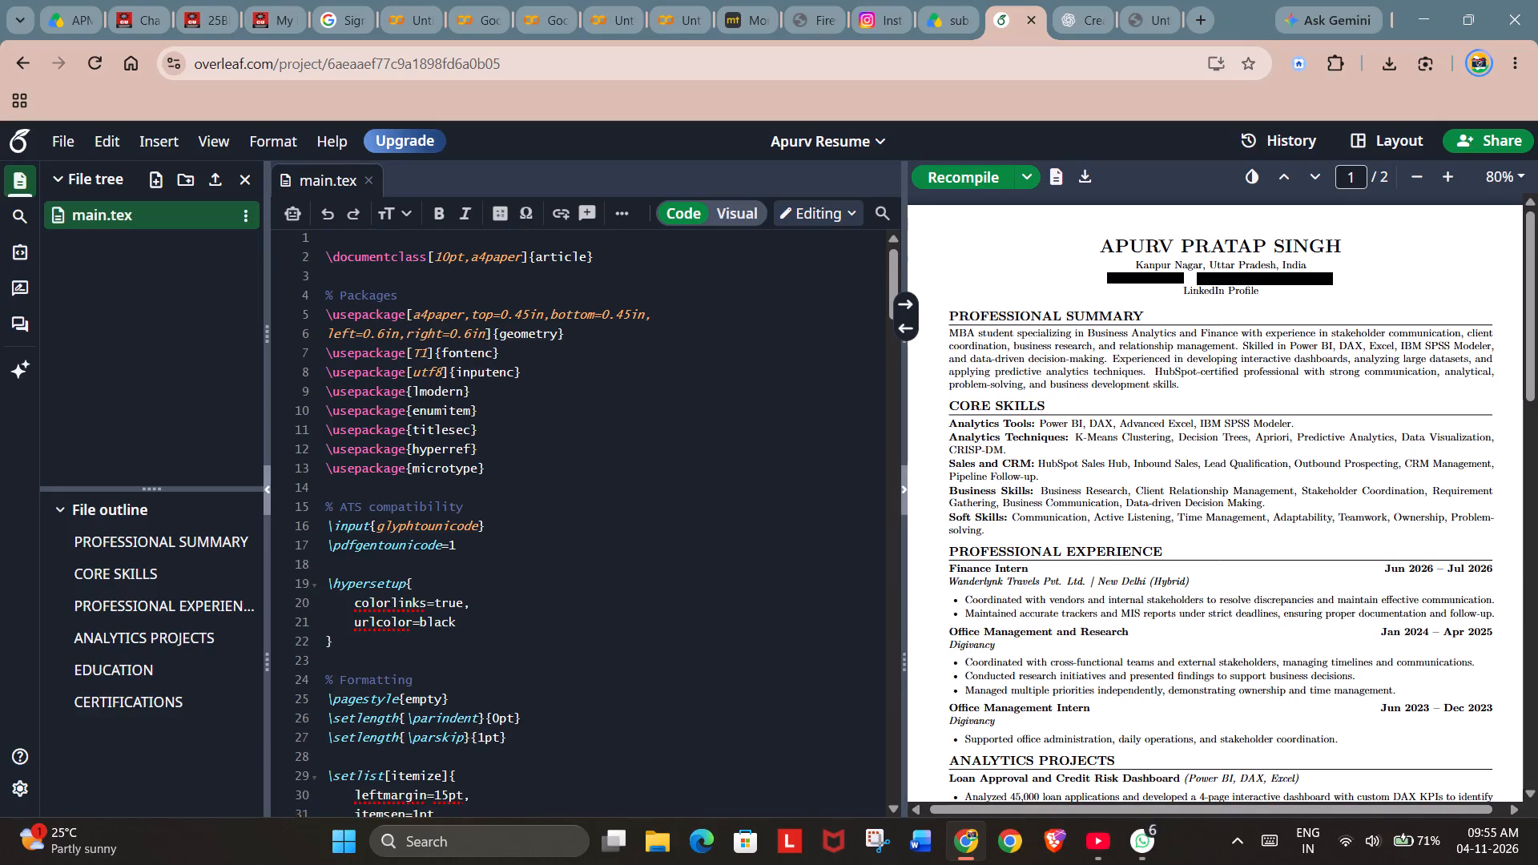
scroll(766, 302, down, 3)
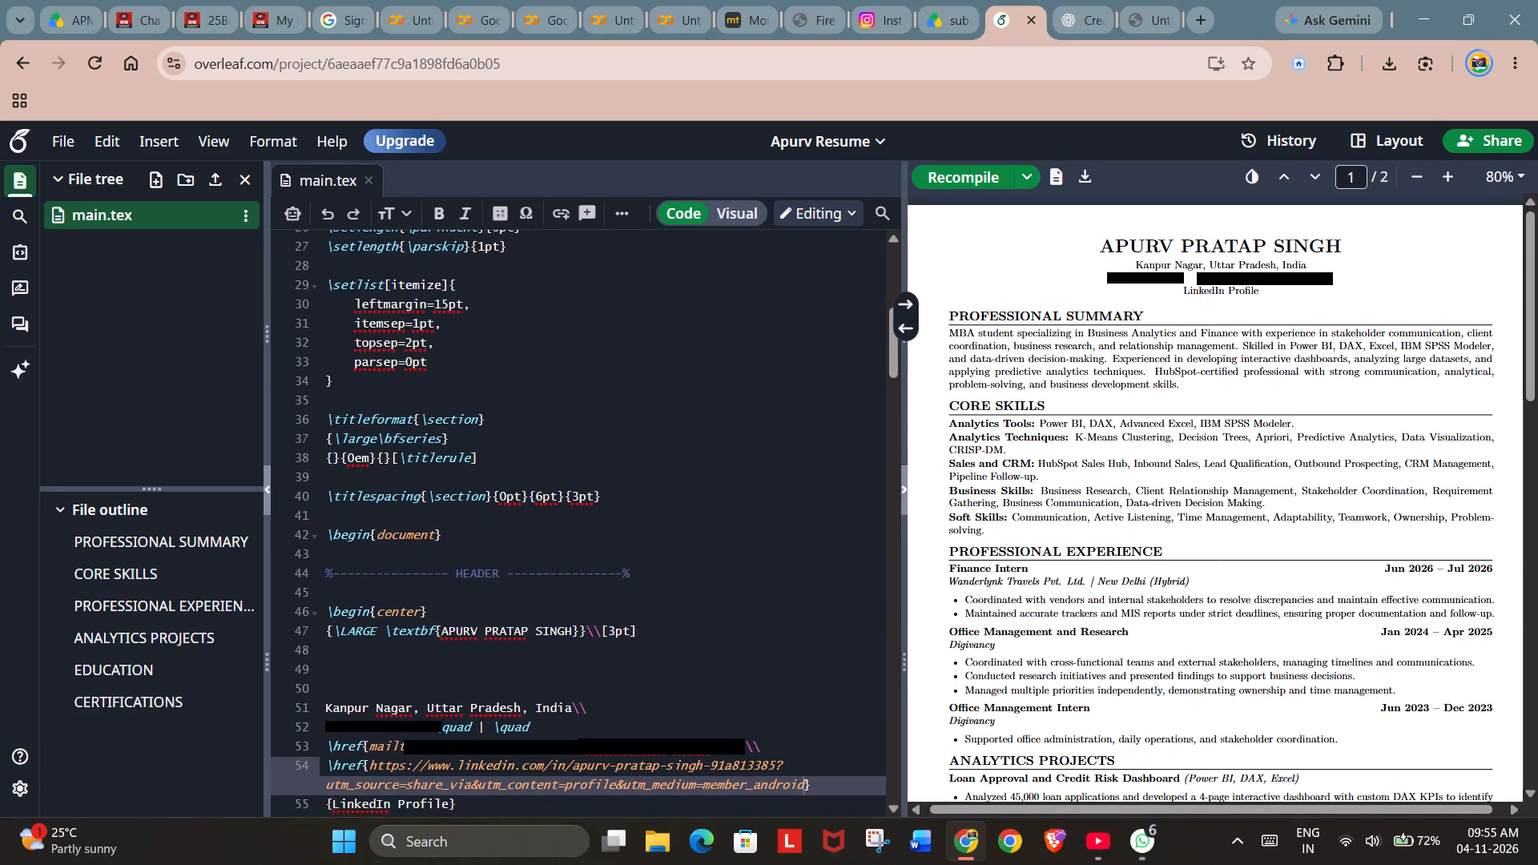
scroll(766, 302, down, 5)
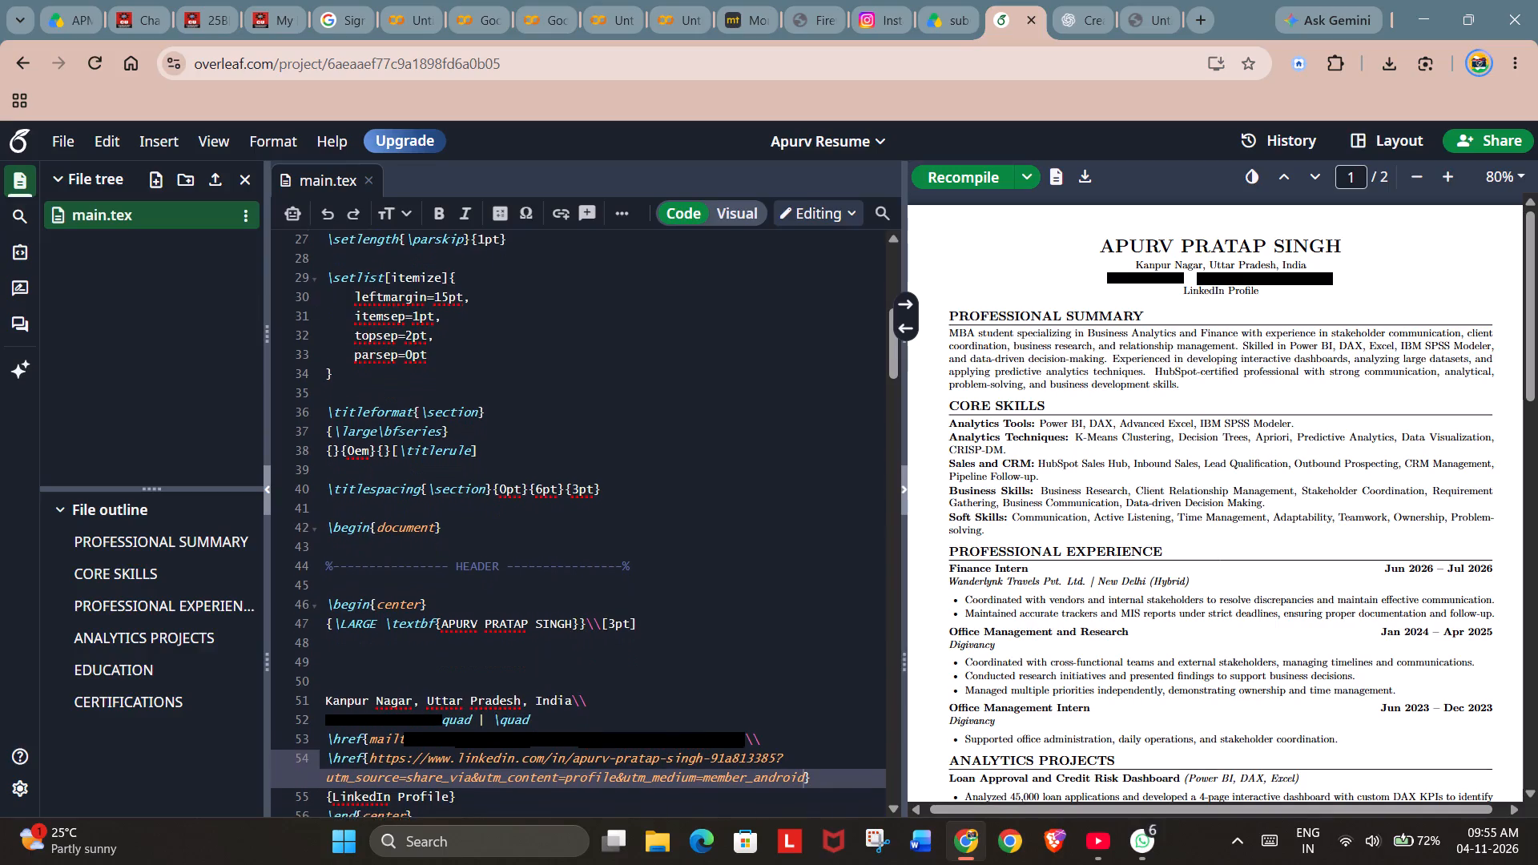
scroll(766, 302, down, 2)
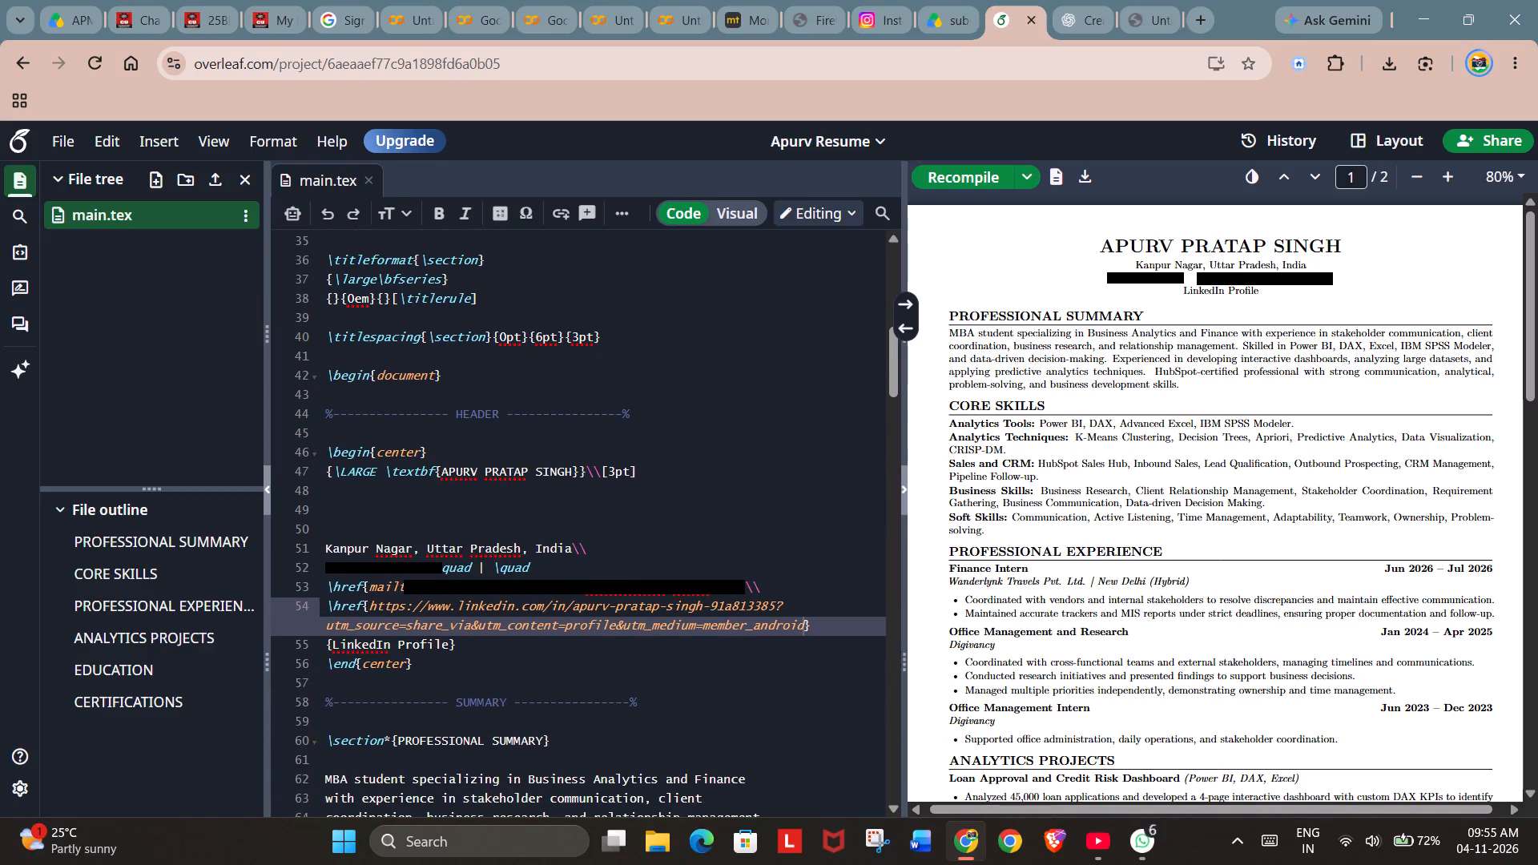
Place the text cursor at the end of the name line in the main.tex header block.
scroll(766, 302, down, 1)
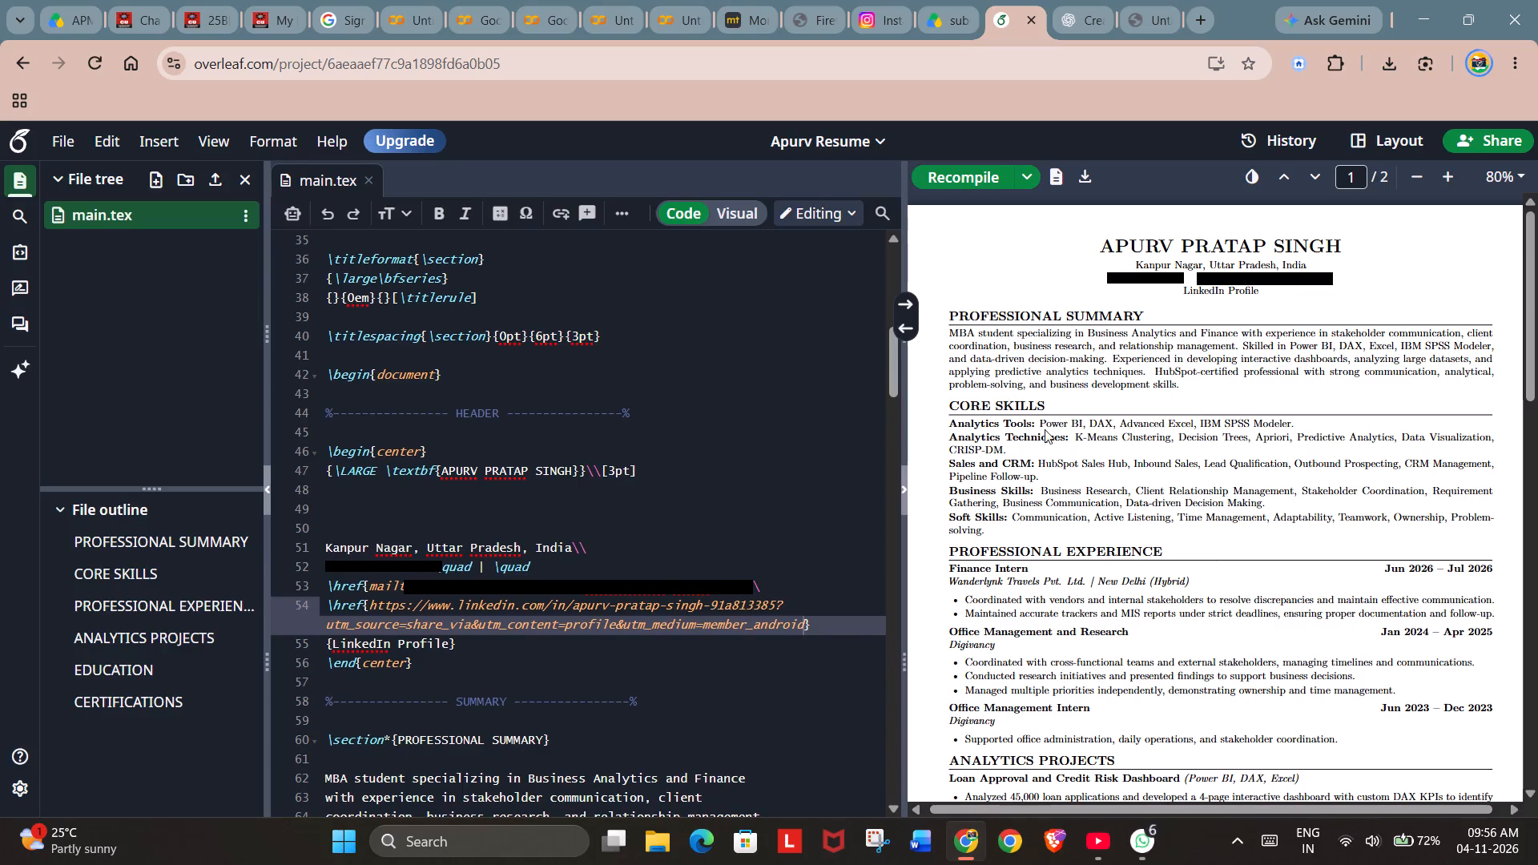
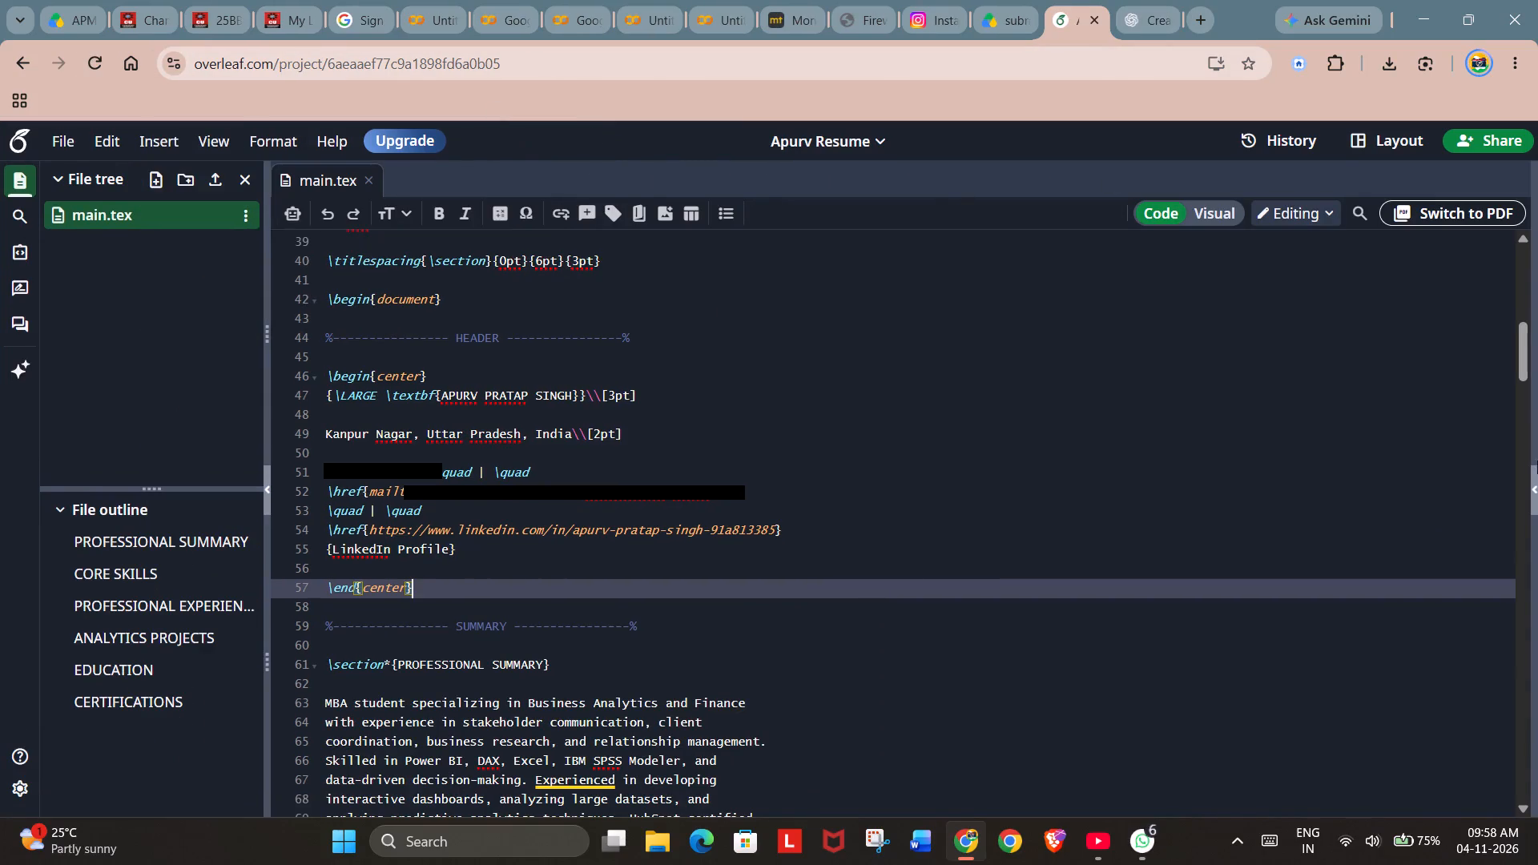
Restore the PDF preview beside the code and recompile the resume with the new header.
click(1536, 488)
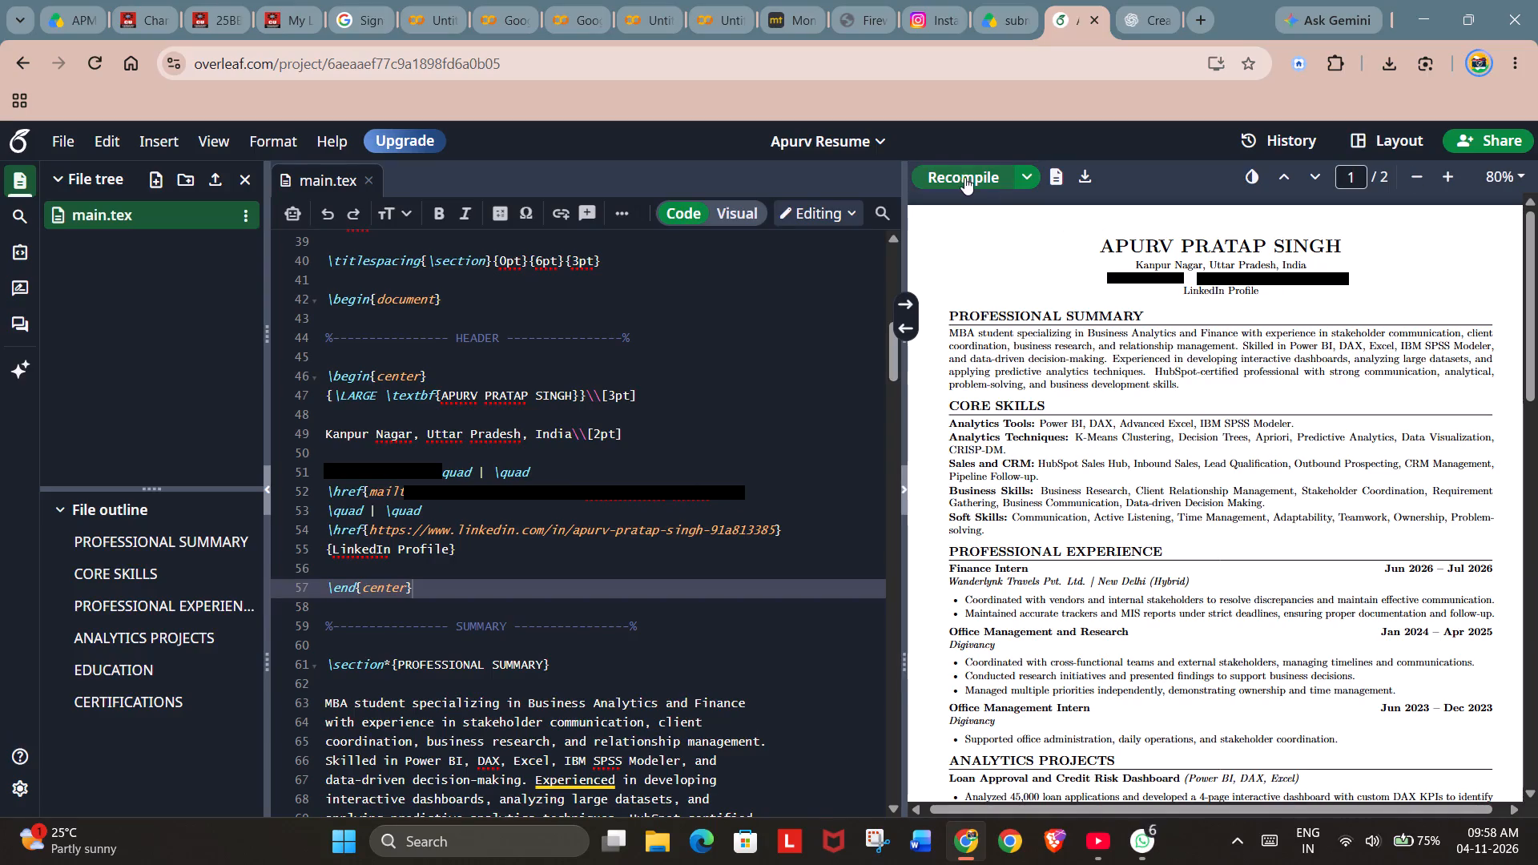
click(962, 176)
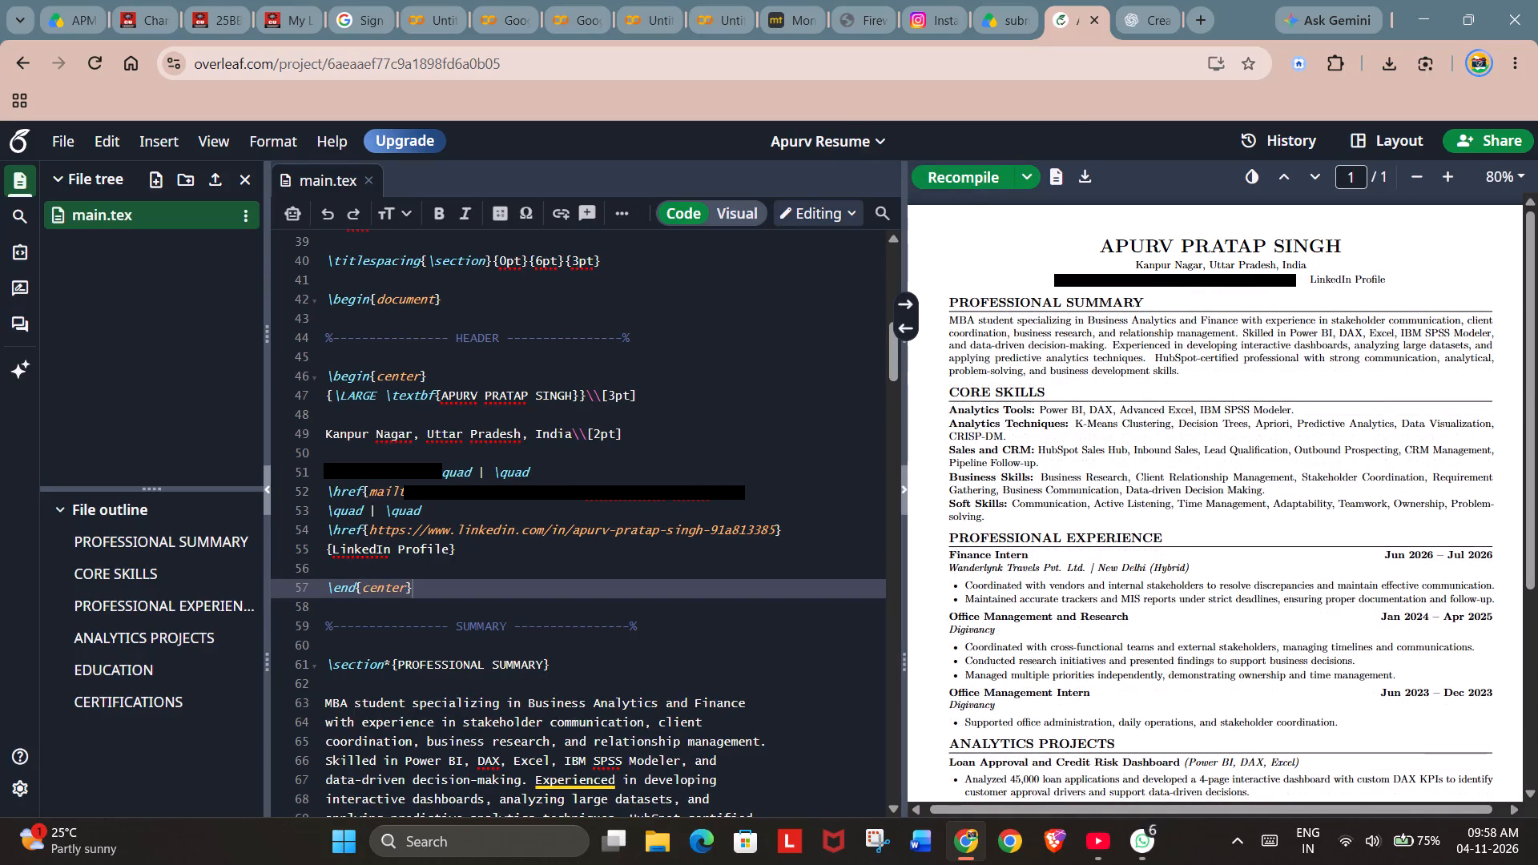
Switch back to the ChatGPT chat.
click(1140, 18)
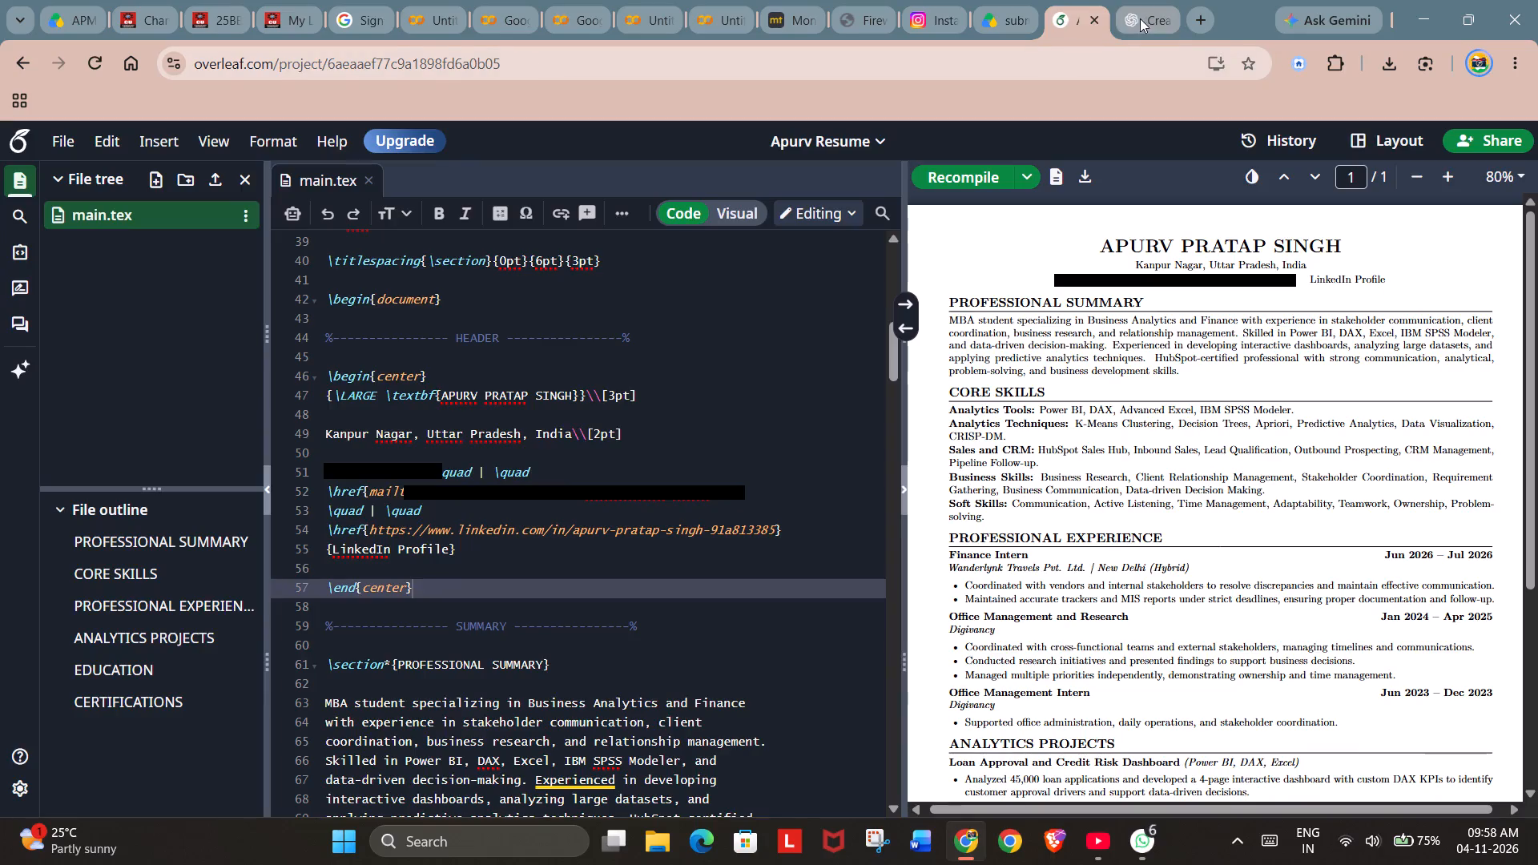
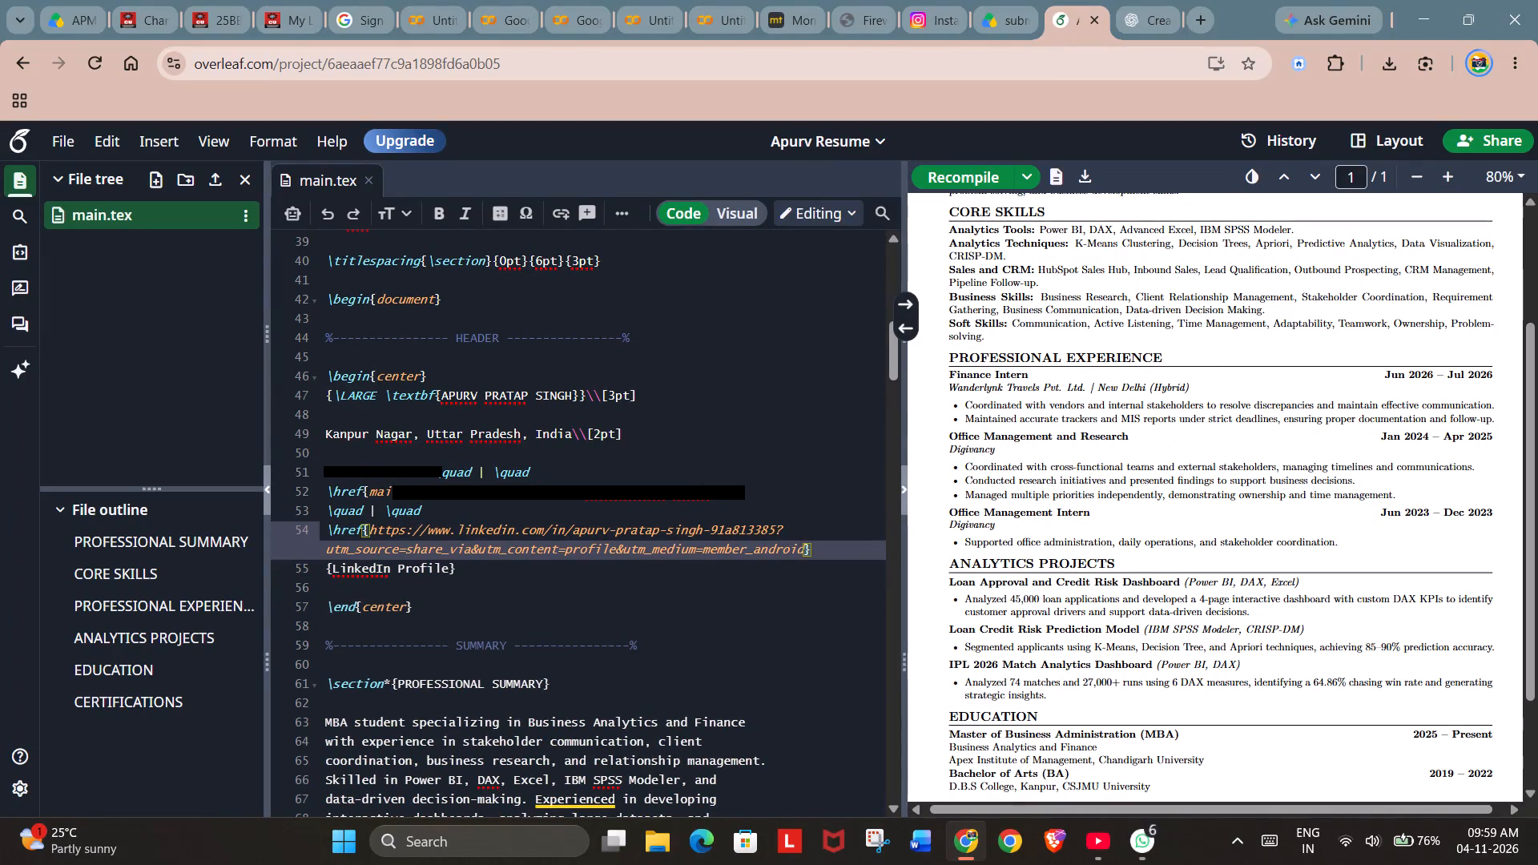
Shorten the header's "LinkedIn Profile" link text to "LinkedIn" and recompile the resume.
drag(447, 569, 395, 568)
key(BackSpace)
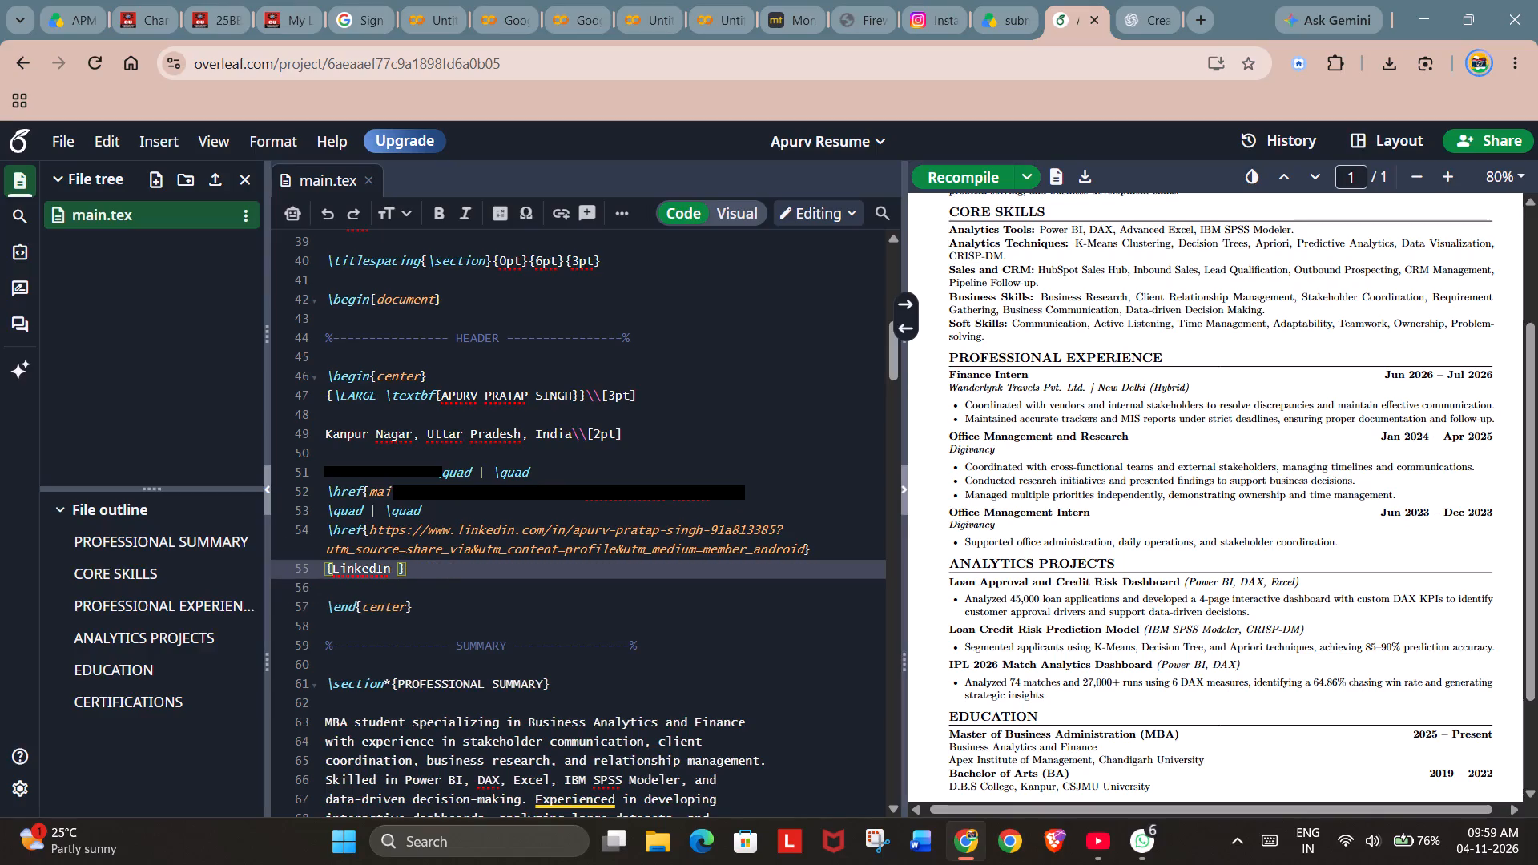
key(BackSpace)
click(948, 167)
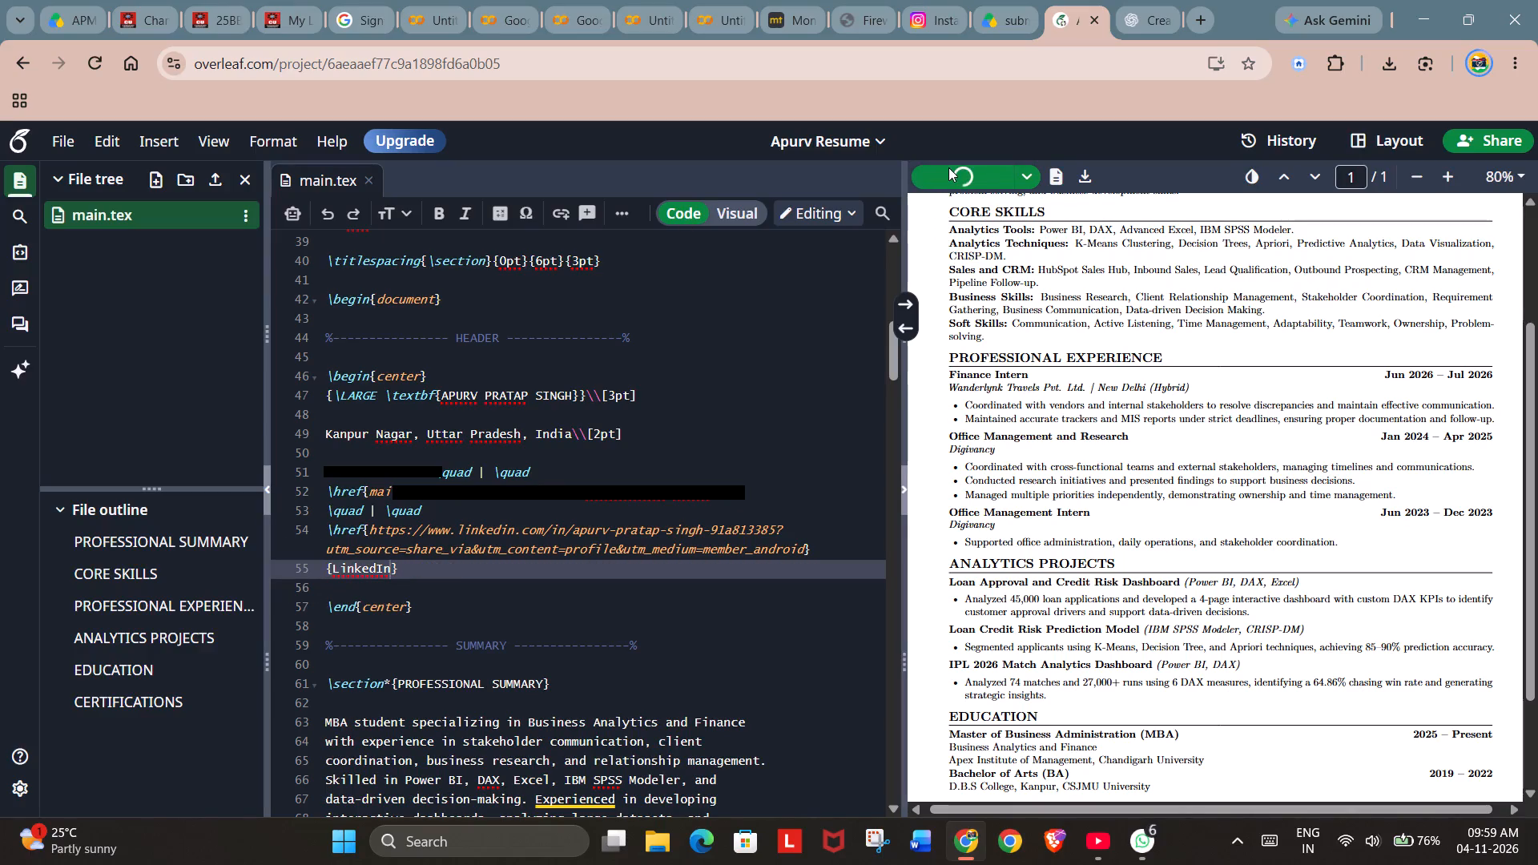
Test the LinkedIn link in the compiled resume's header, and close the profile page it opens.
scroll(1127, 275, up, 5)
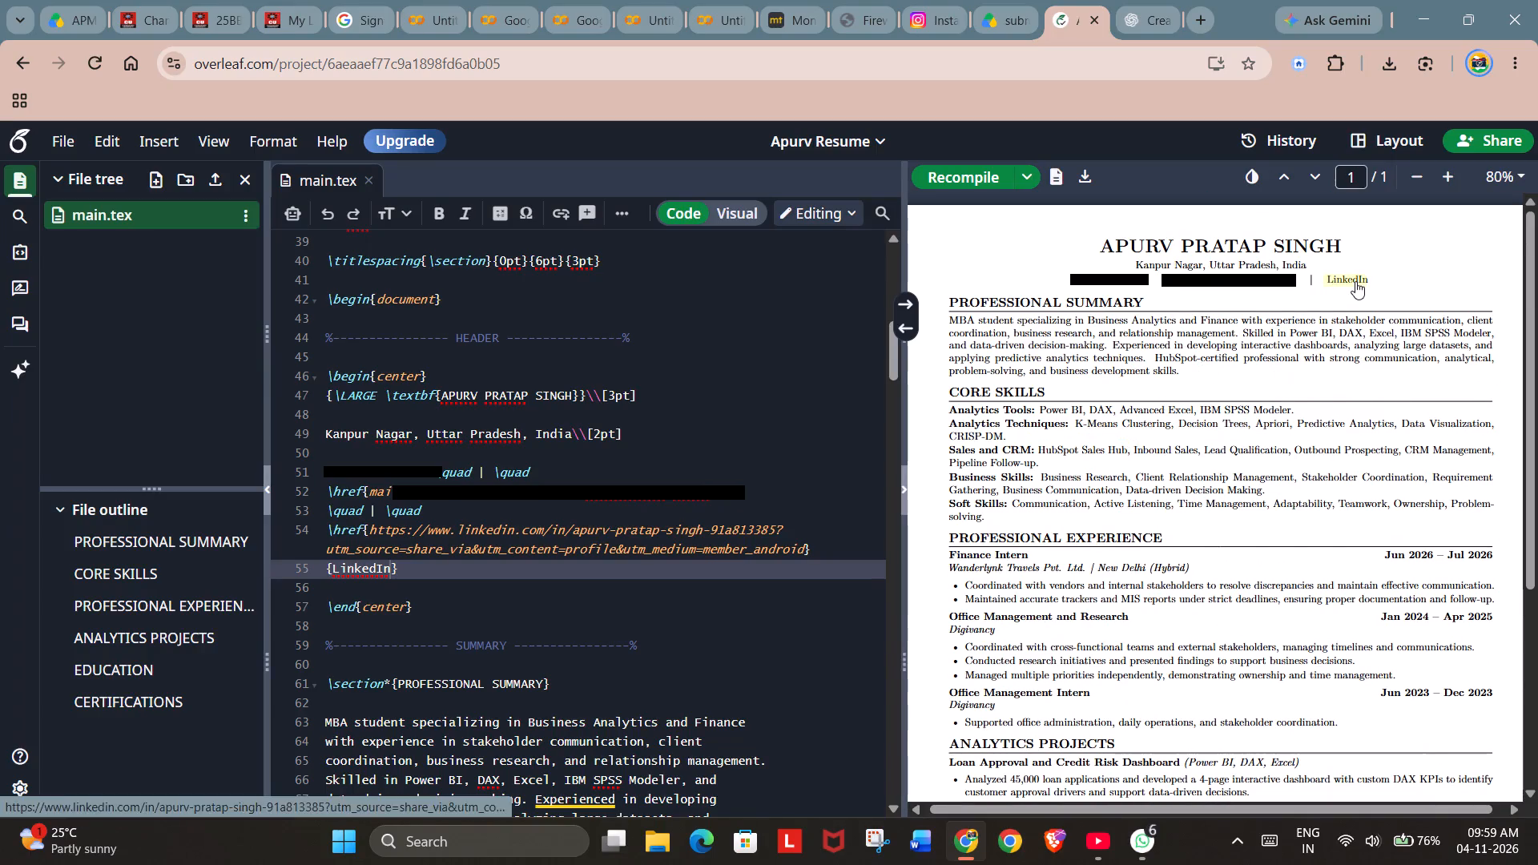
click(1355, 281)
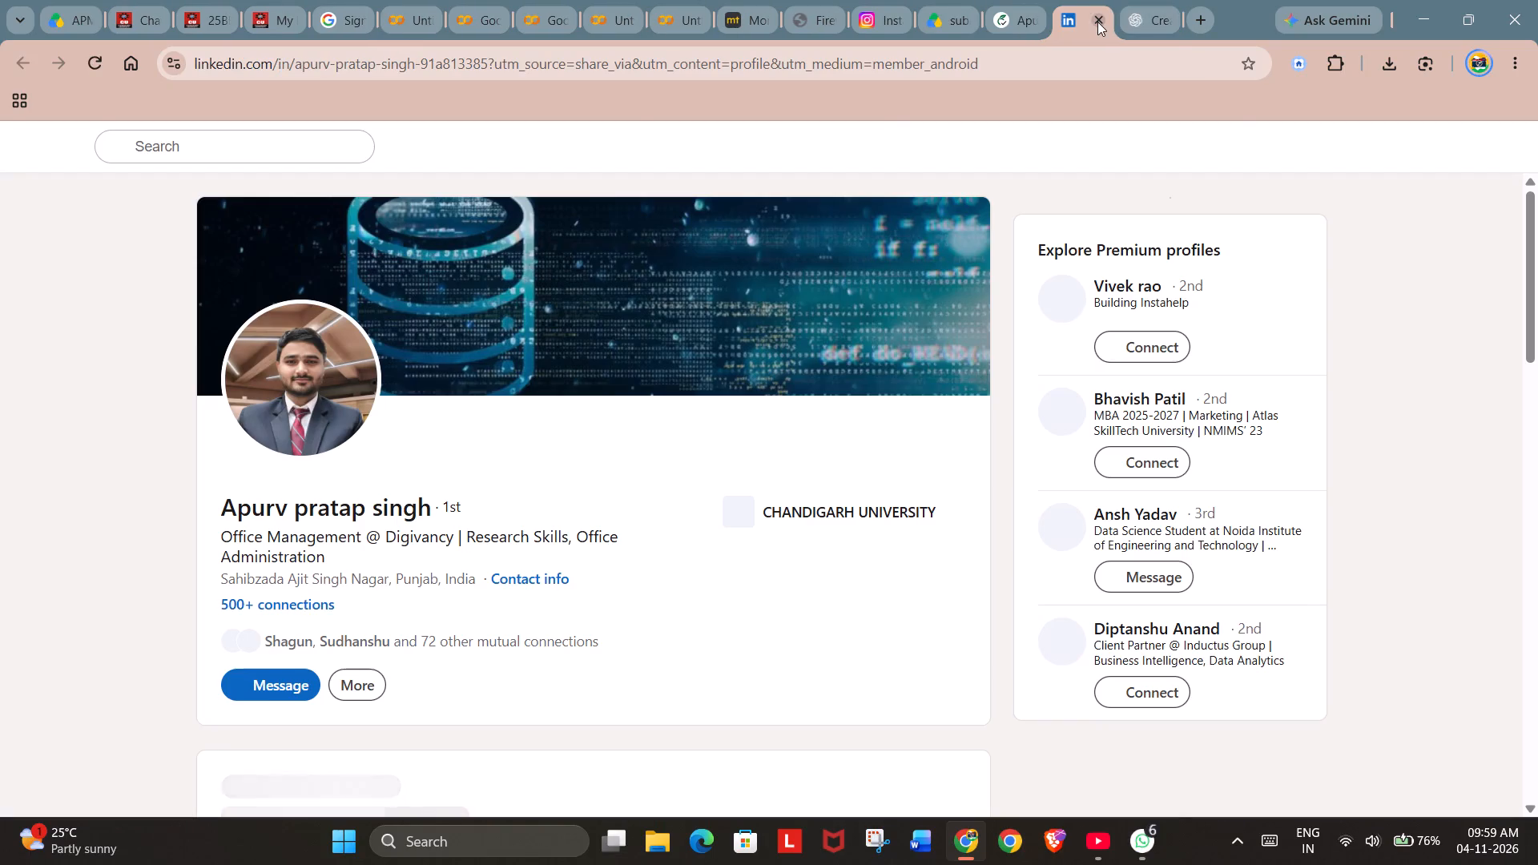
click(1097, 22)
Check the rest of the compiled resume, download it as a PDF and show the file in its folder.
scroll(1344, 396, down, 2)
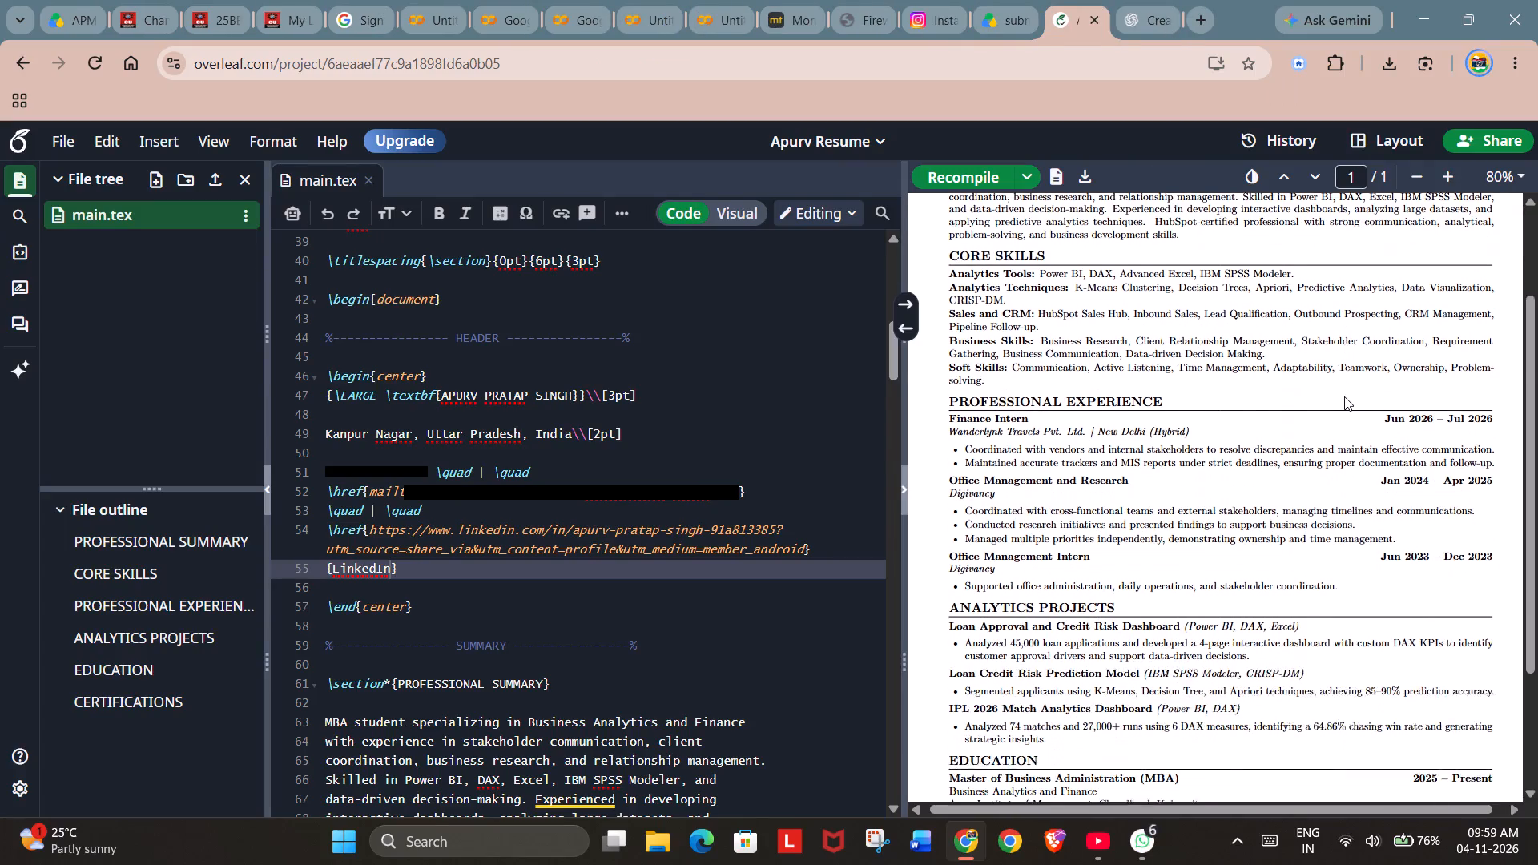
scroll(1344, 396, down, 5)
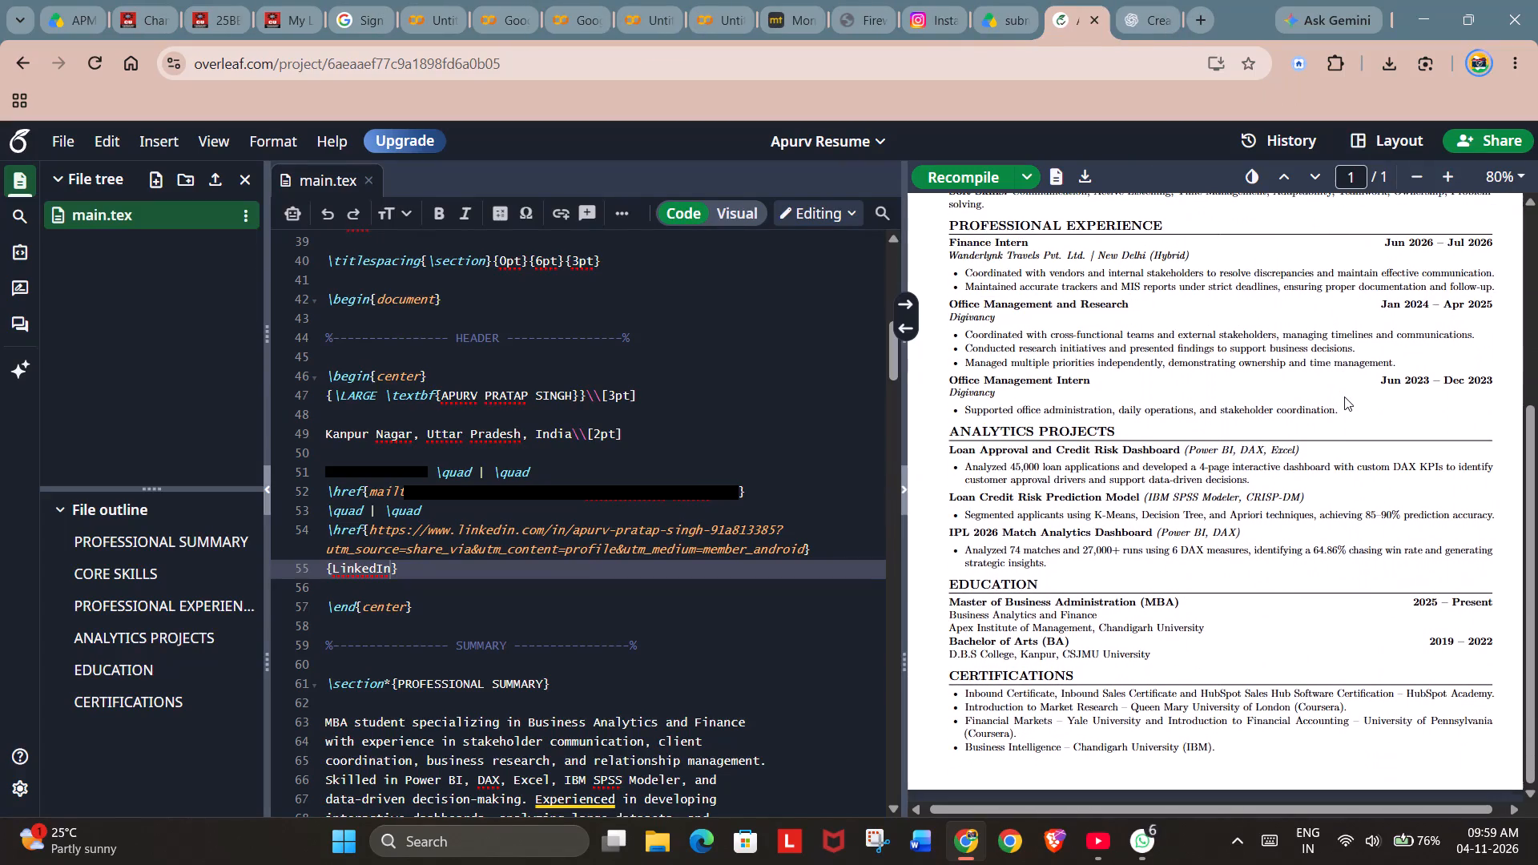
scroll(1344, 396, up, 6)
scroll(1344, 396, down, 5)
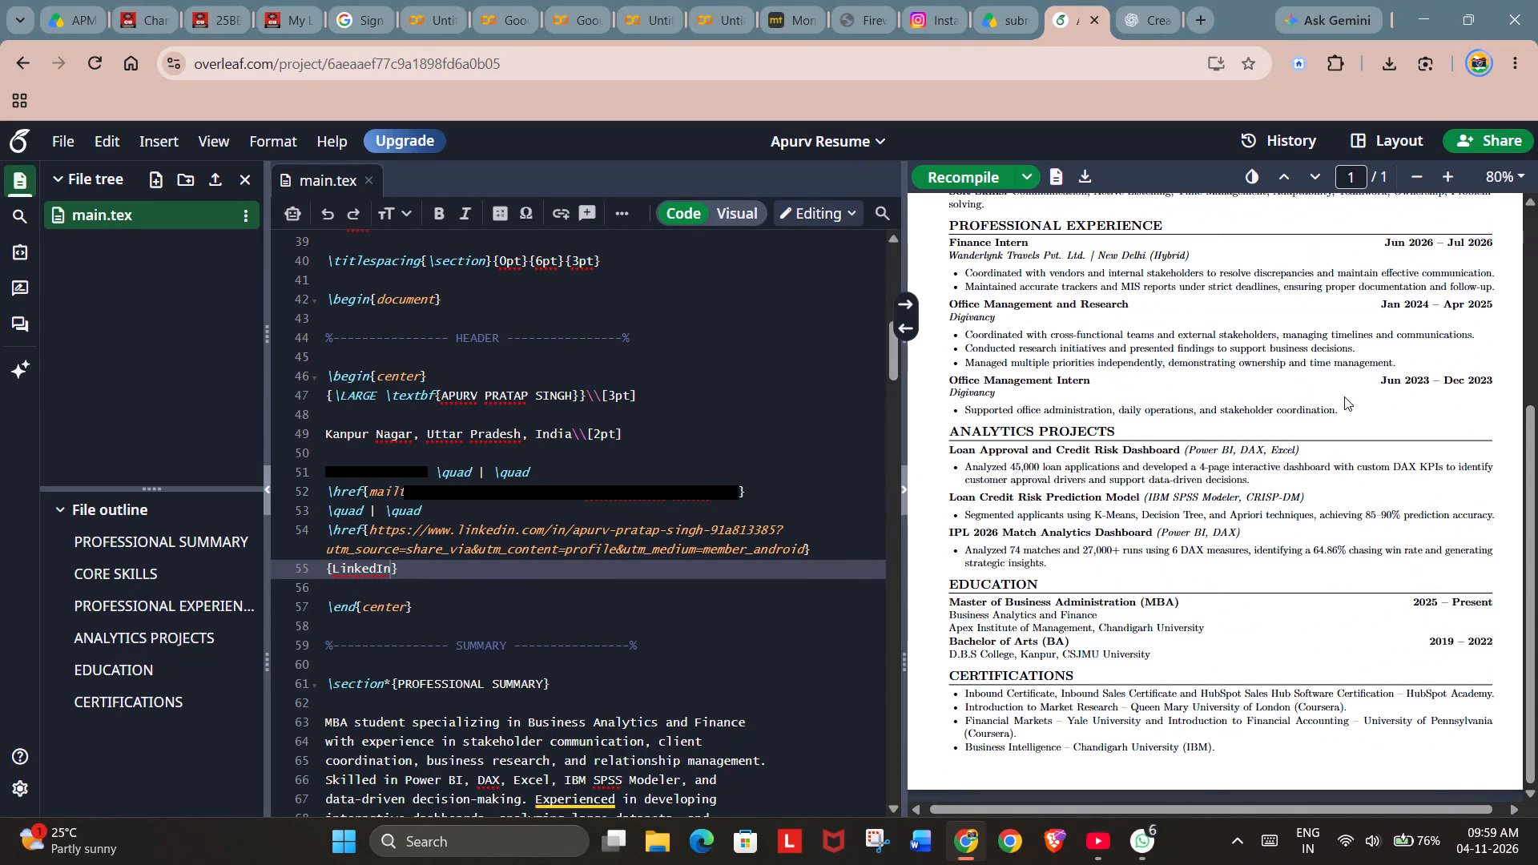
scroll(1344, 396, up, 7)
scroll(1344, 396, down, 4)
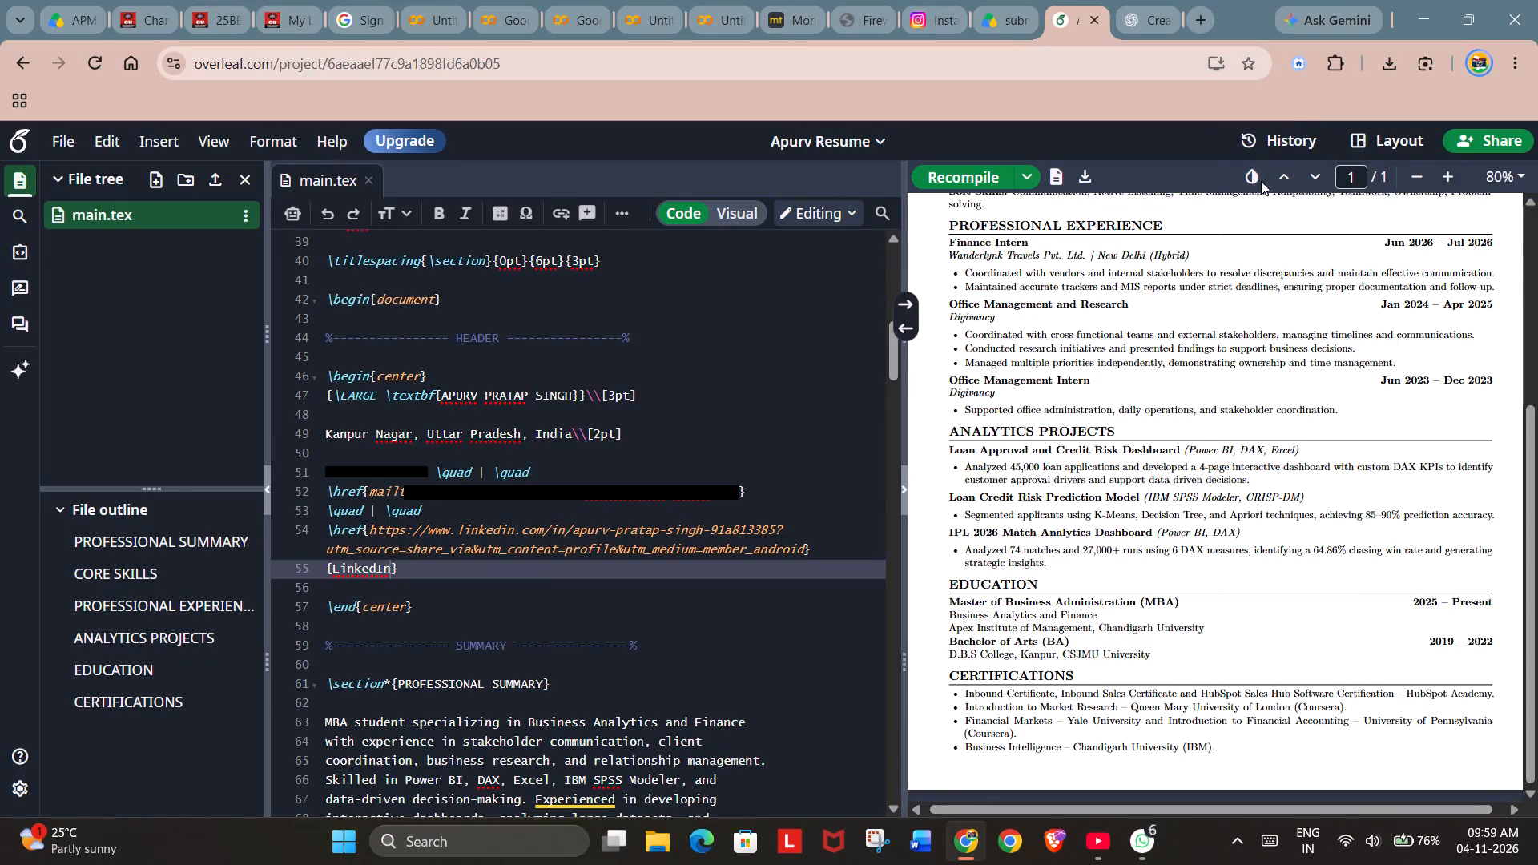
click(1084, 178)
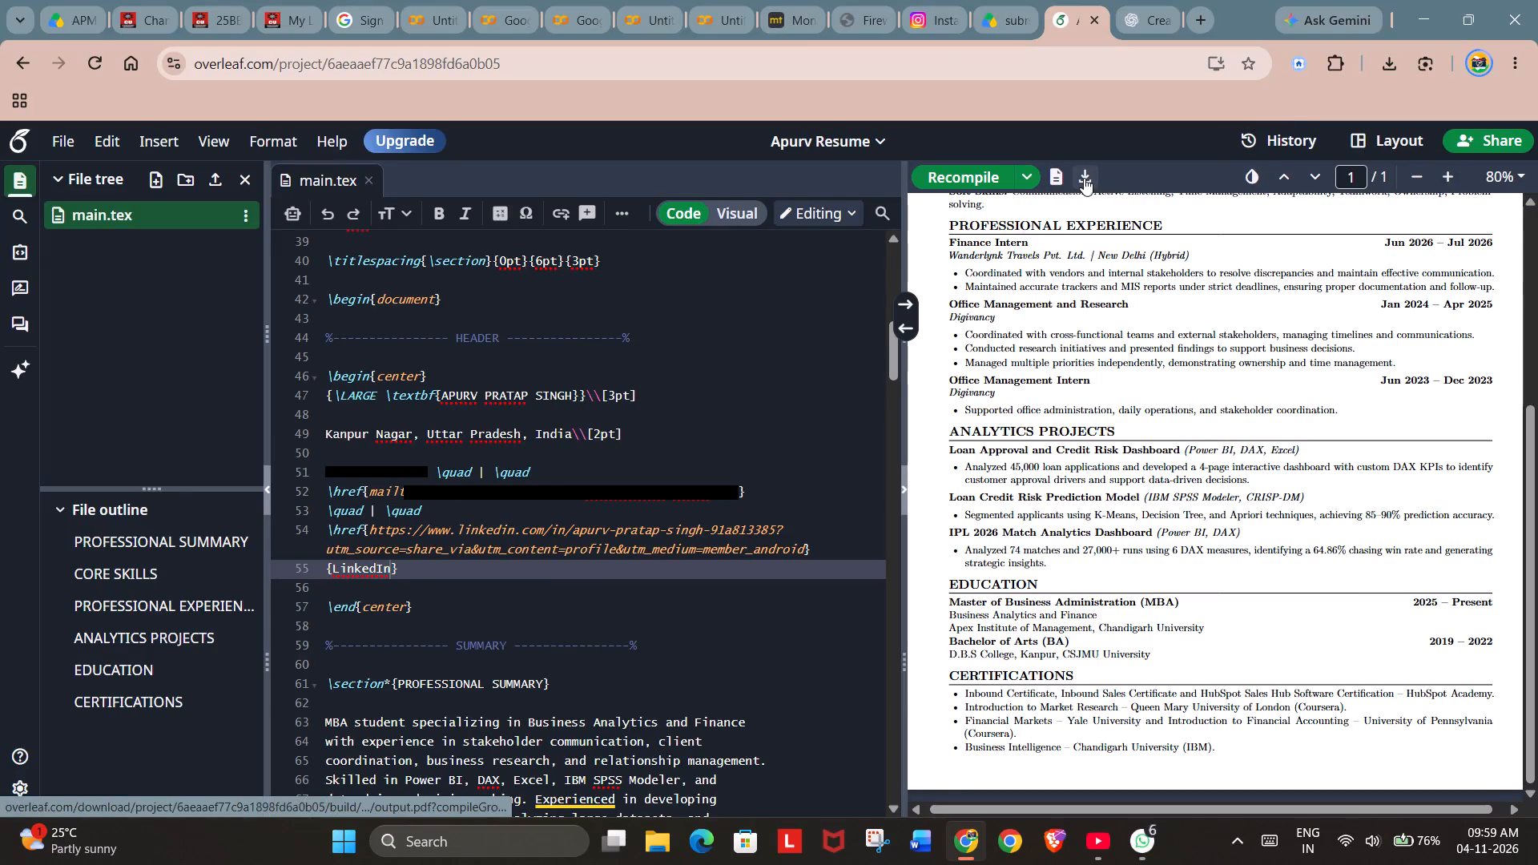
click(1397, 61)
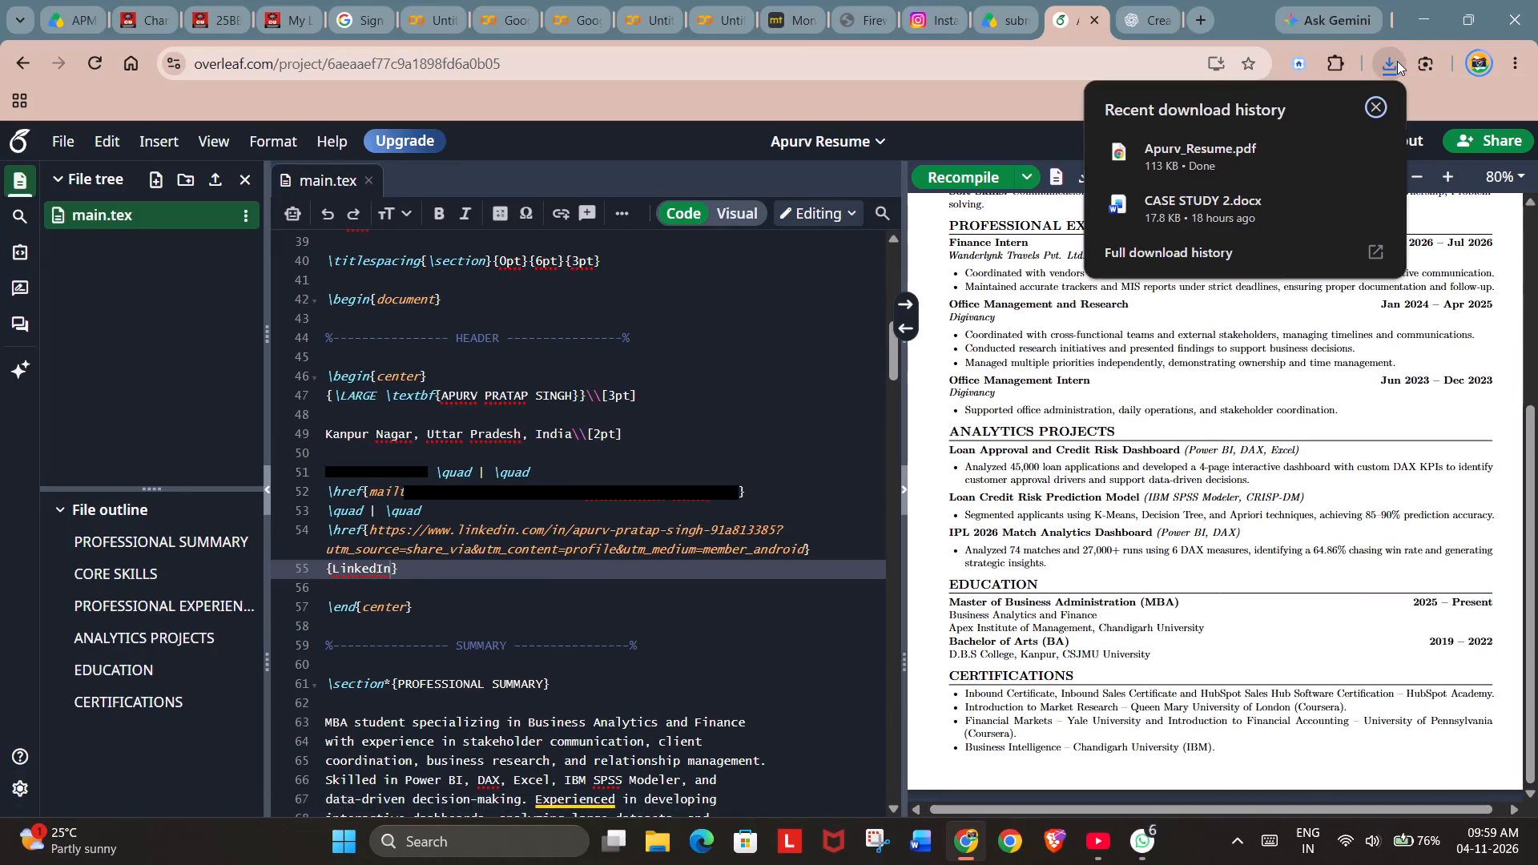
click(1335, 150)
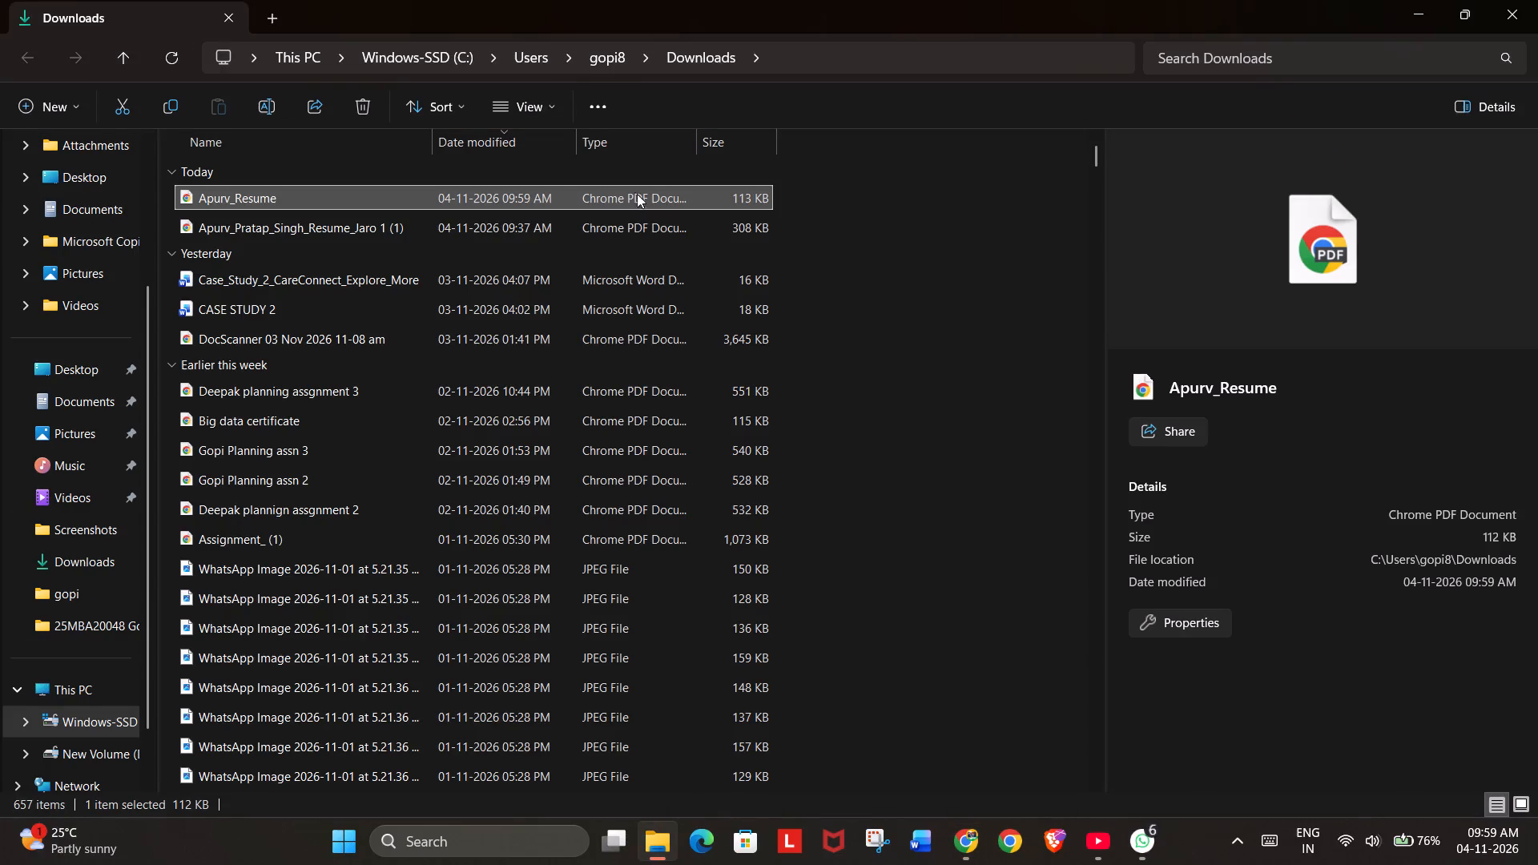
Delete the older resume PDF ending in "Resume_Jaro 1 (1)" from the Downloads folder.
click(559, 224)
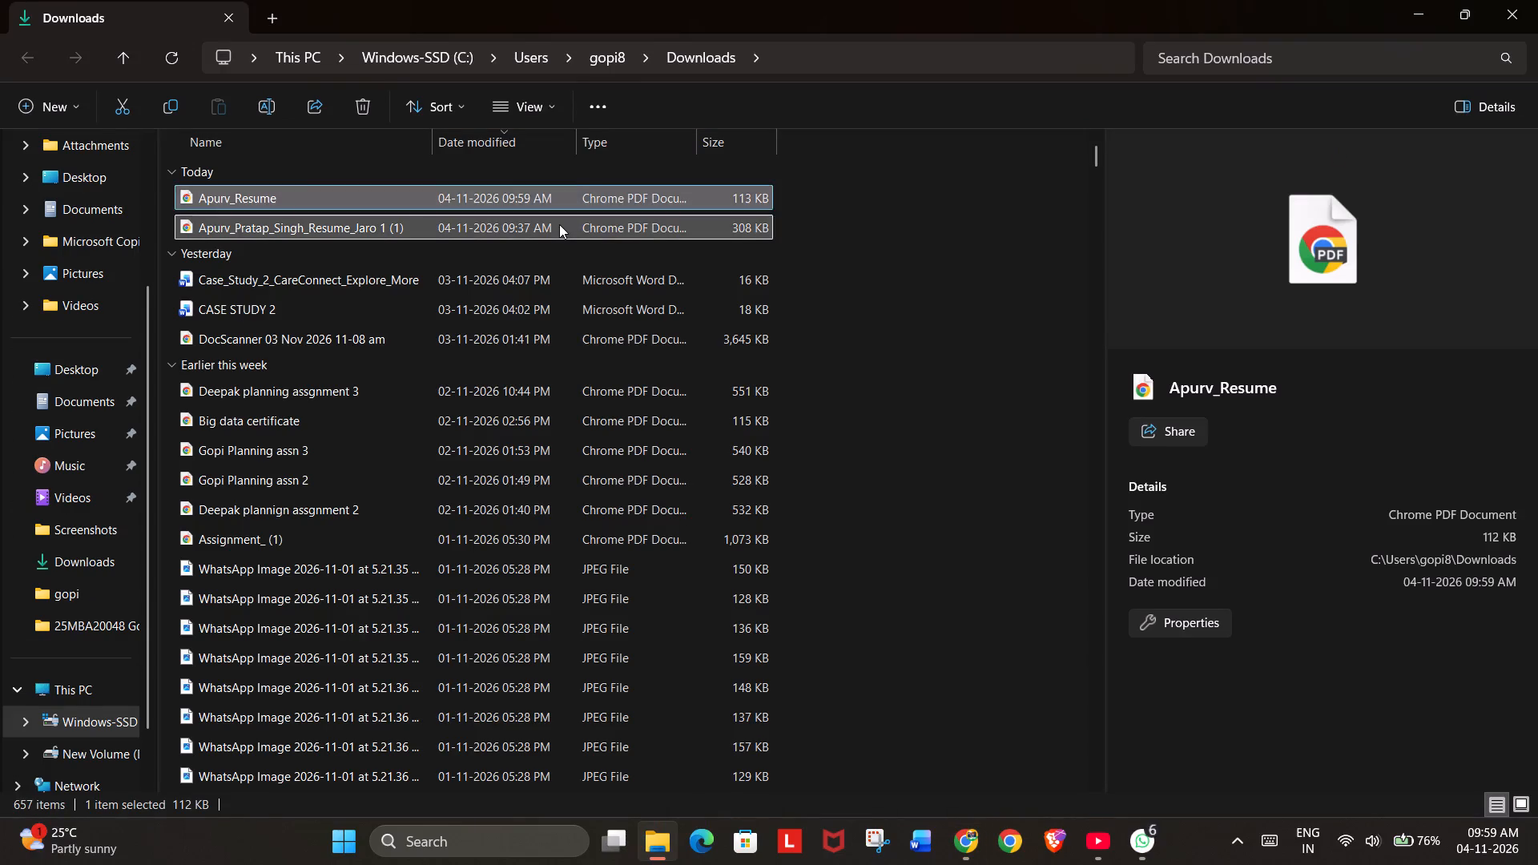
key(Delete)
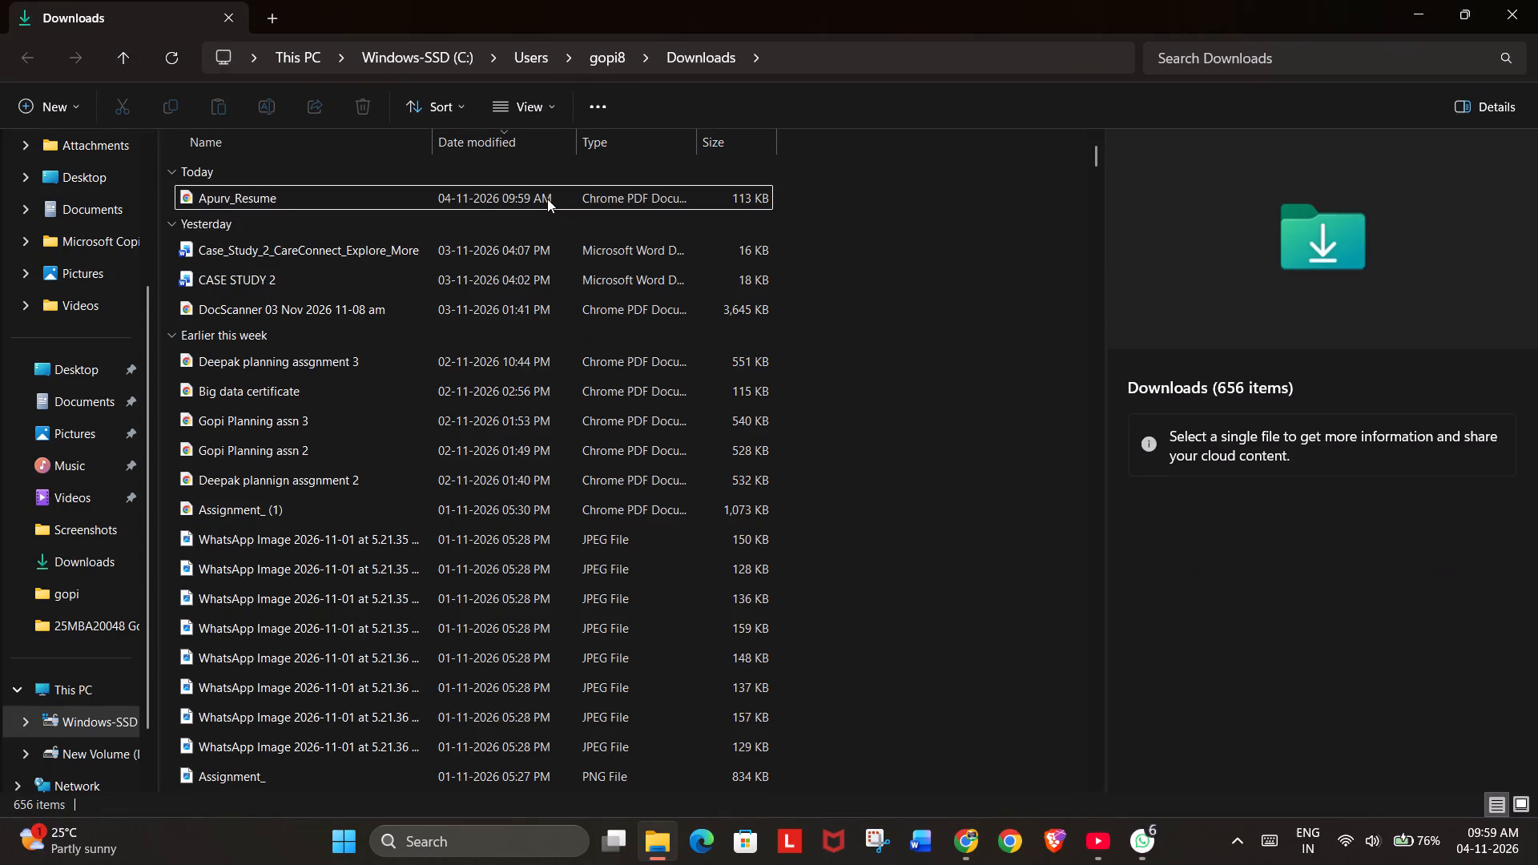
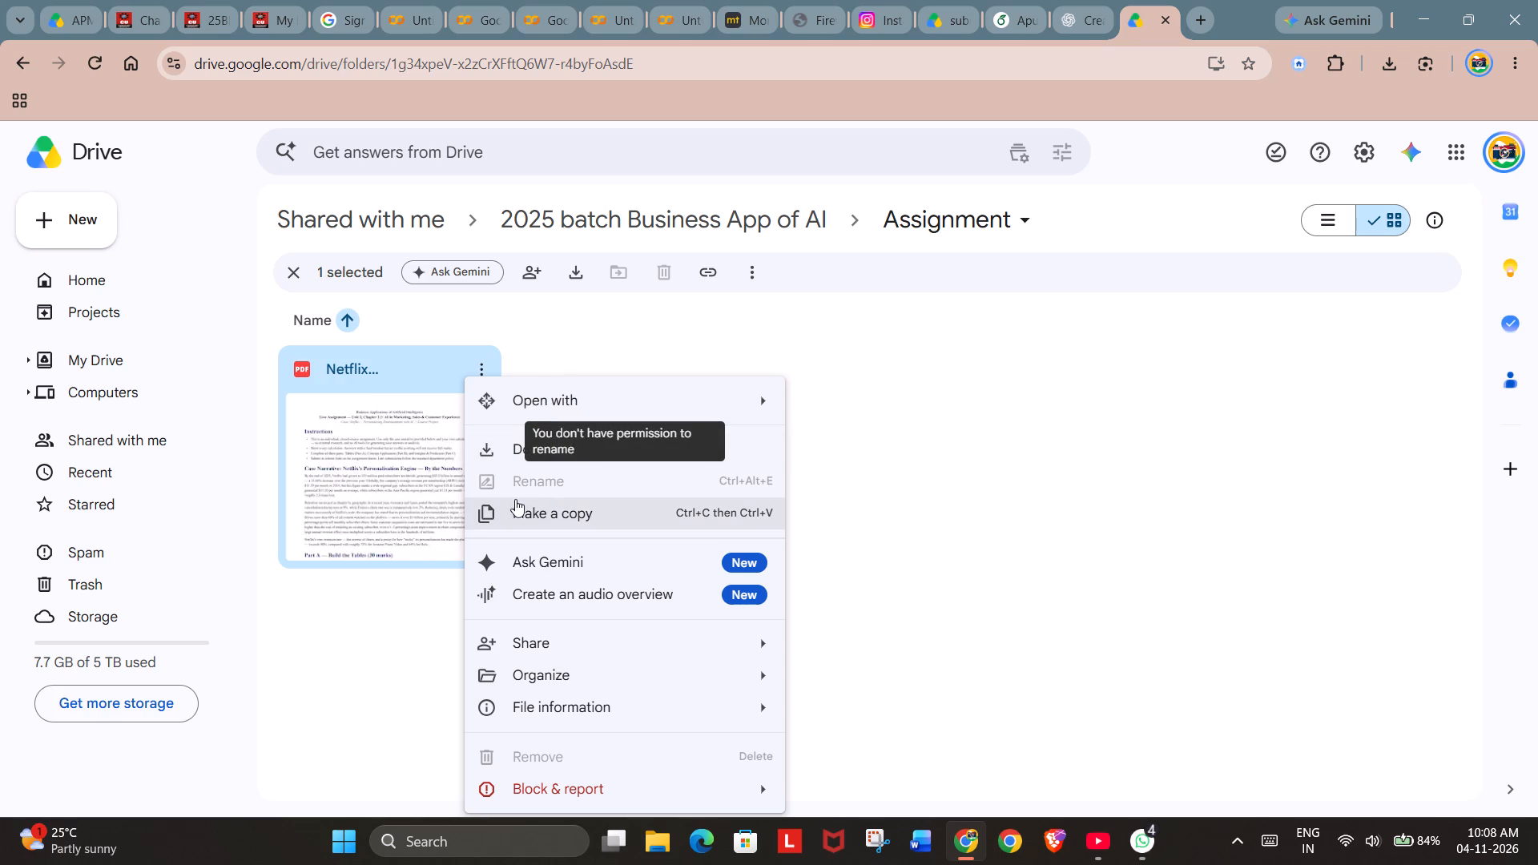
Download the Netflix assignment PDF from the shared Assignment folder and show the downloaded file in its folder.
click(749, 445)
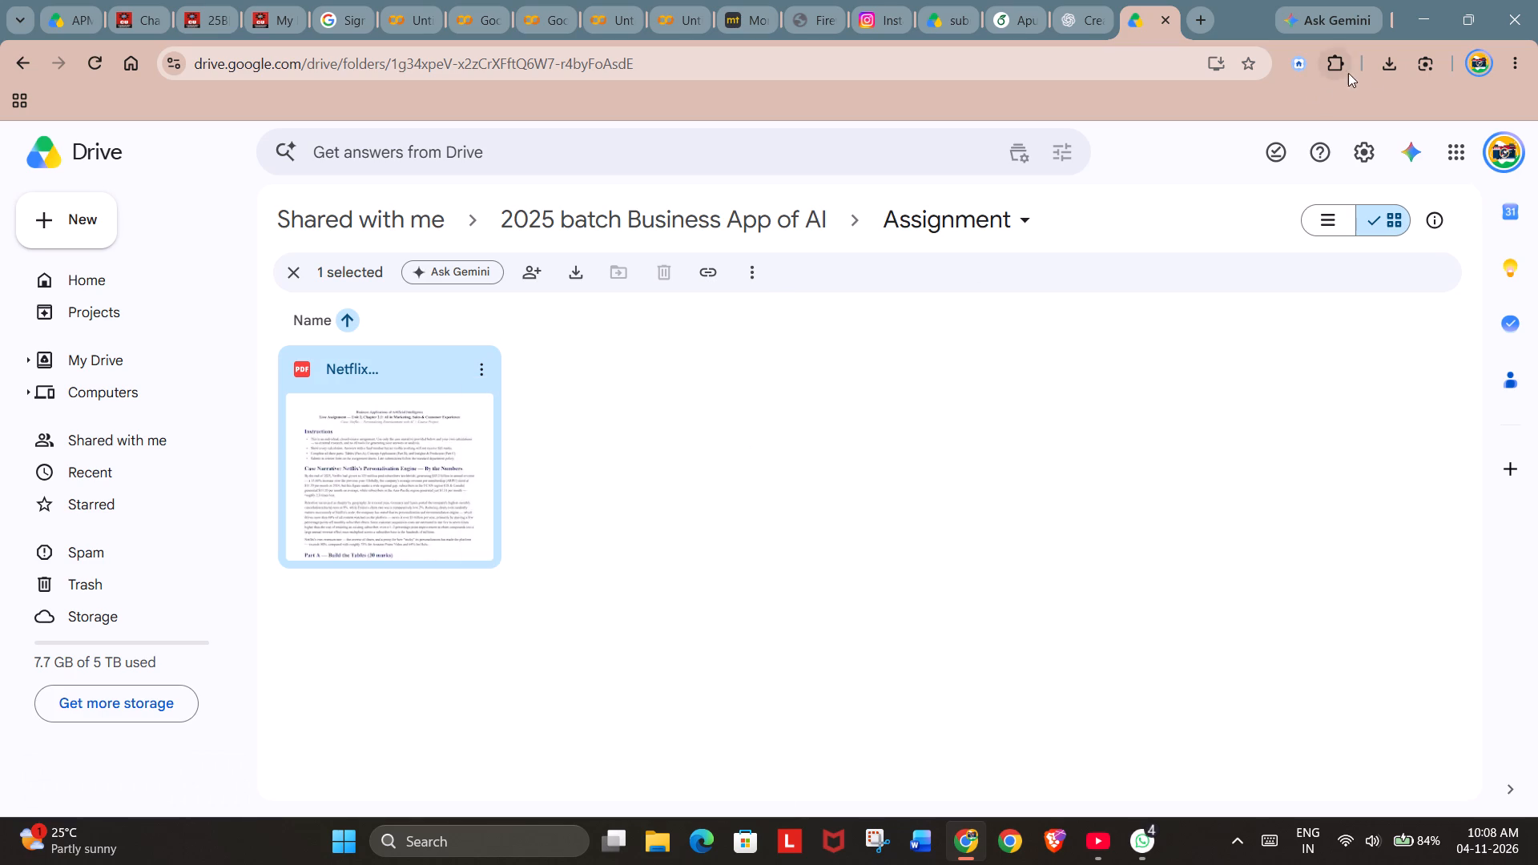
click(1397, 66)
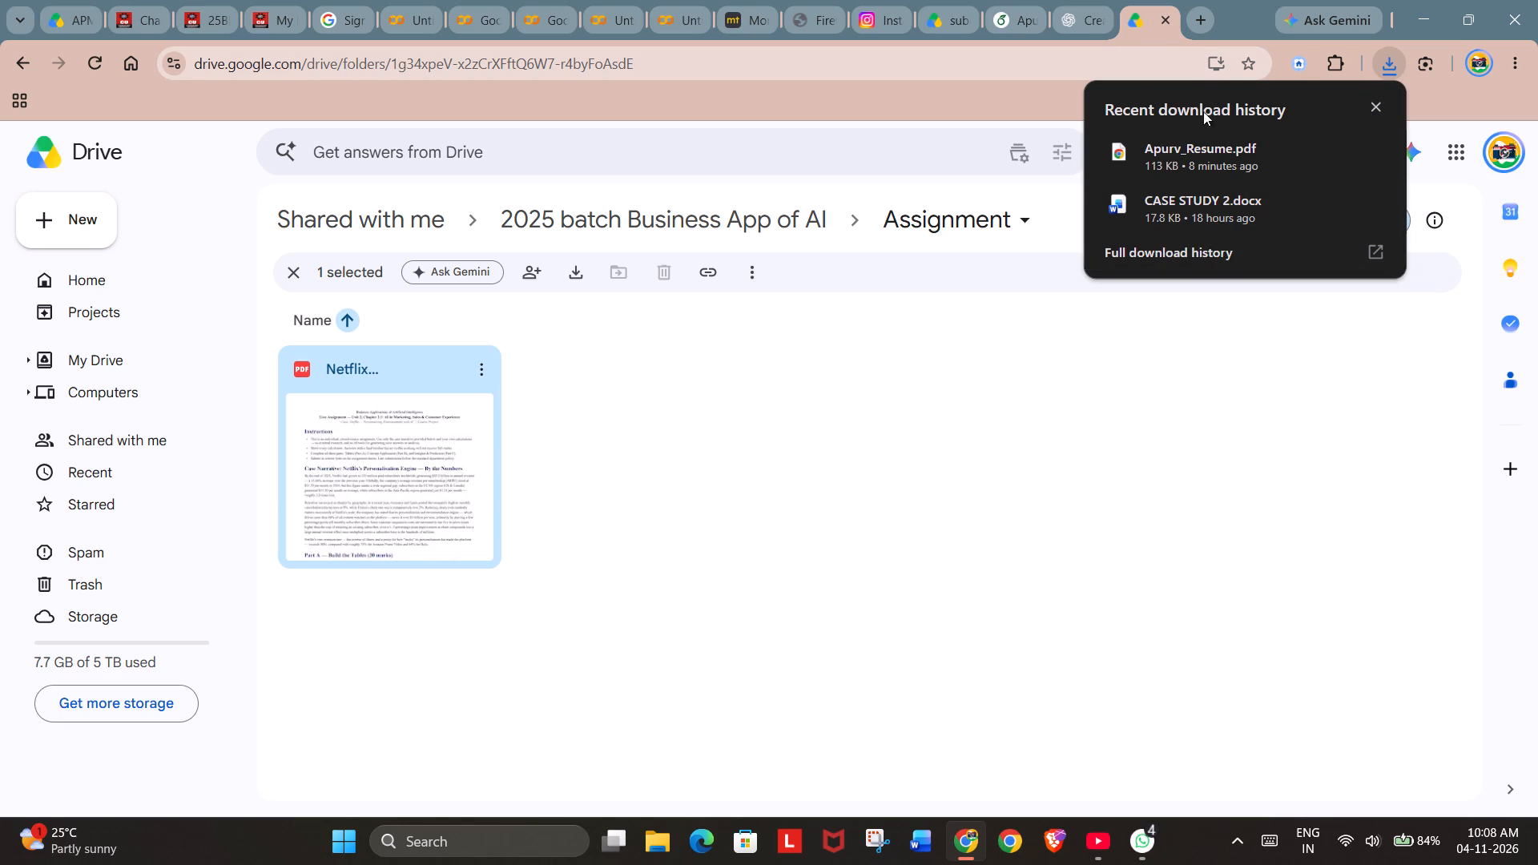
click(1198, 247)
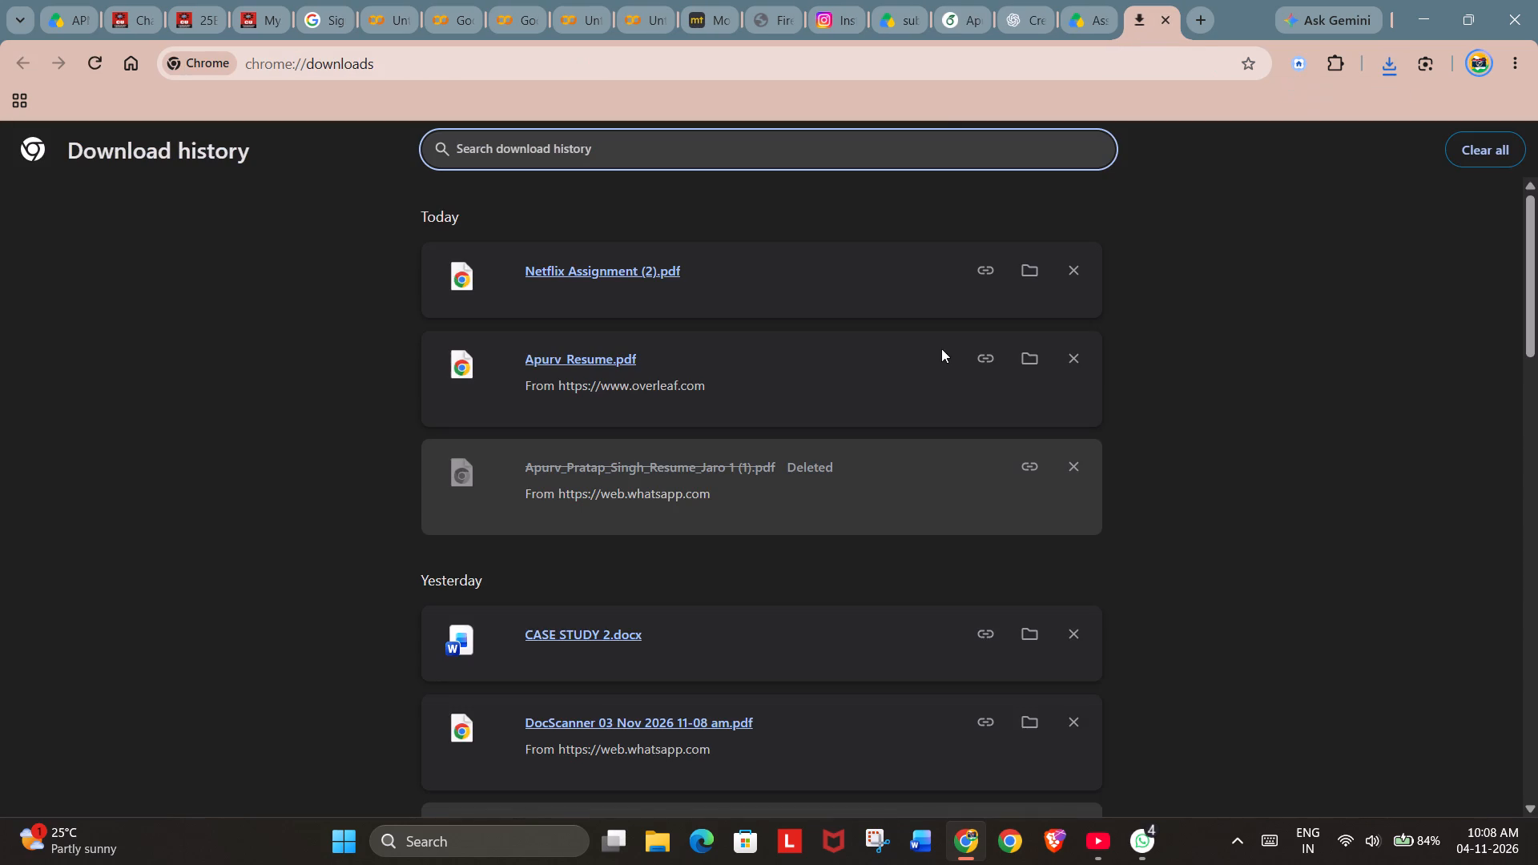
click(1041, 272)
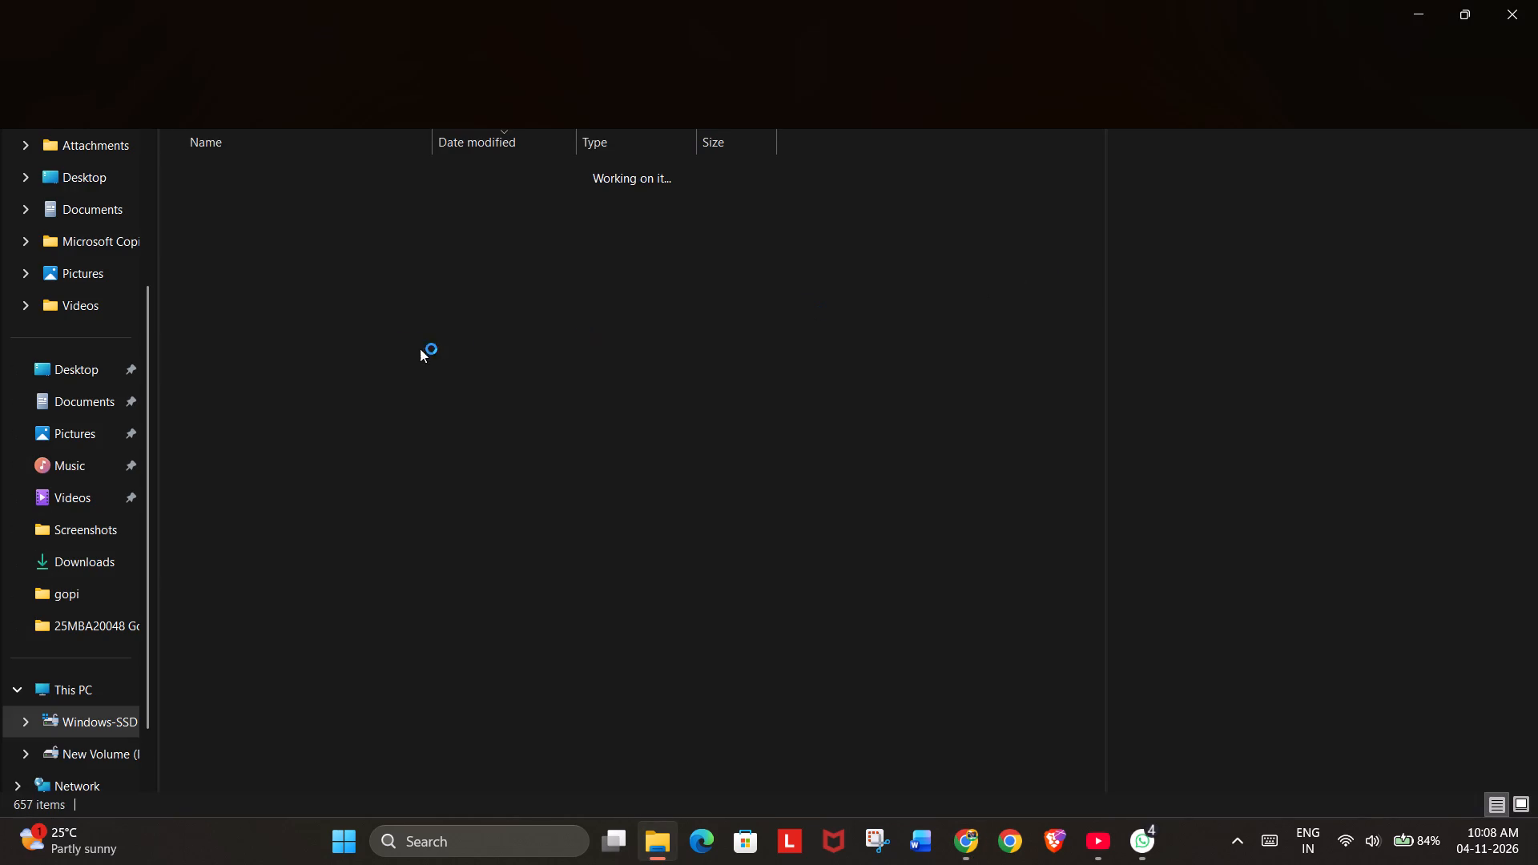